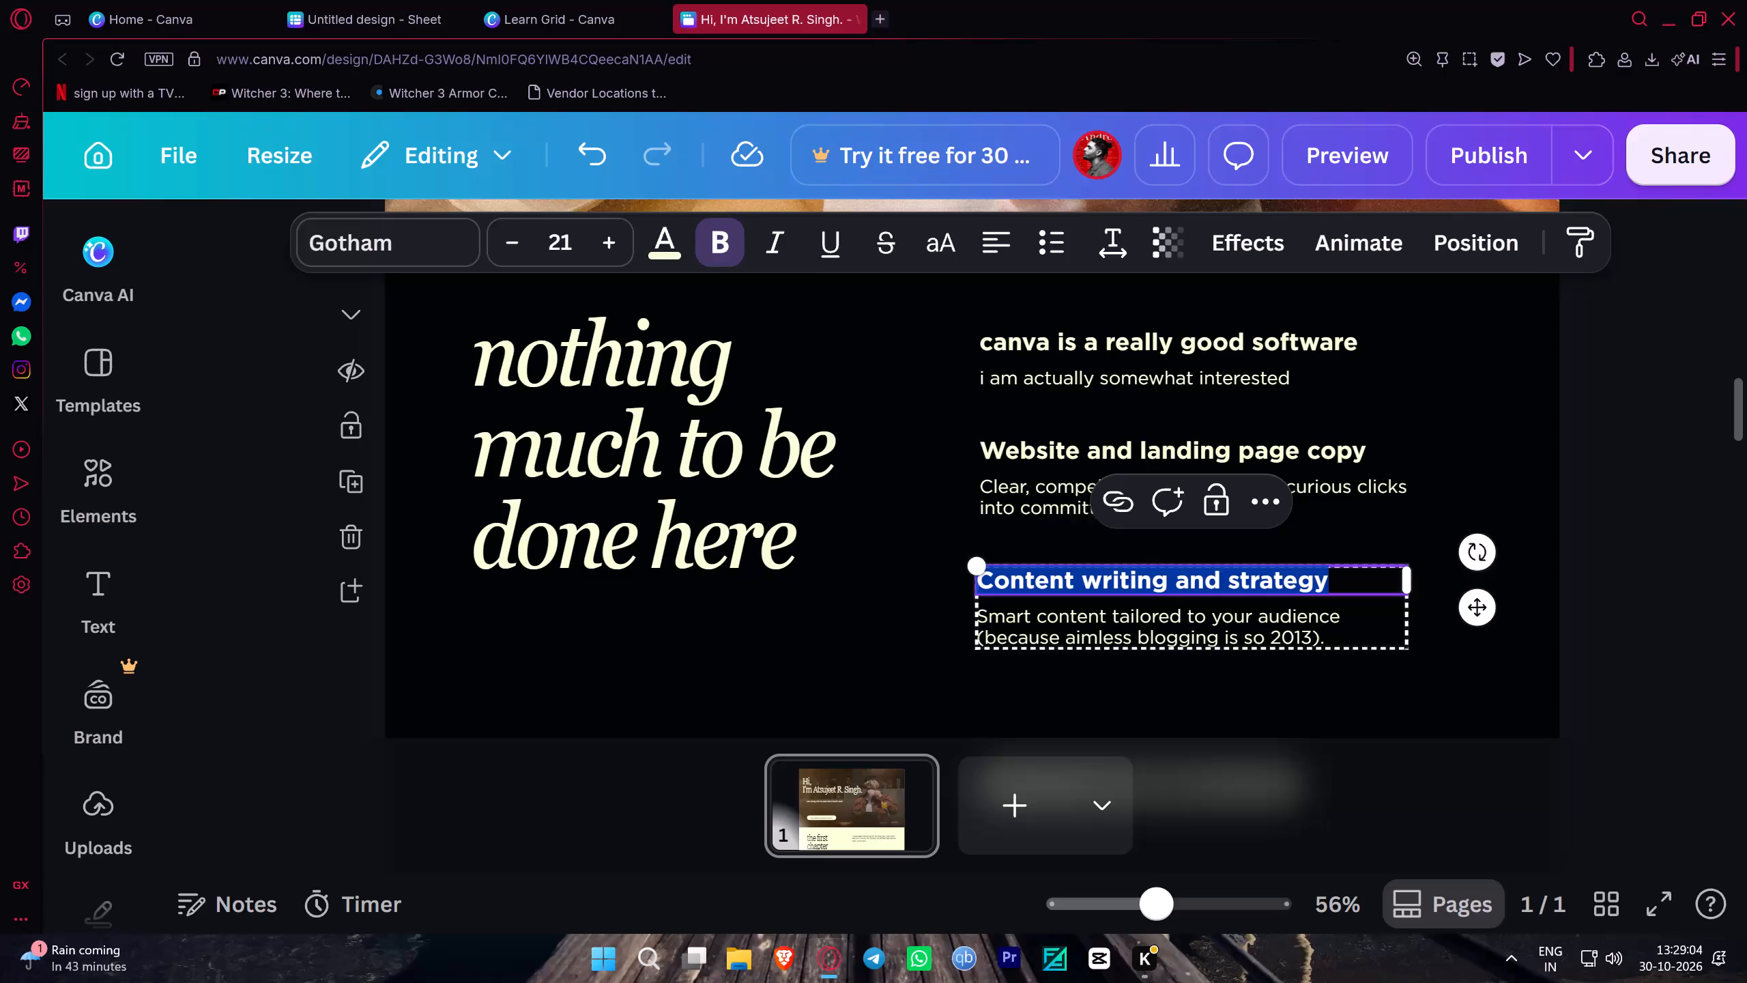
Replace the heading "Website and landing page copy" with "idk how to make a website tho".
double_click(1075, 494)
left_click(1104, 466)
left_click(1104, 466)
double_click(1116, 448)
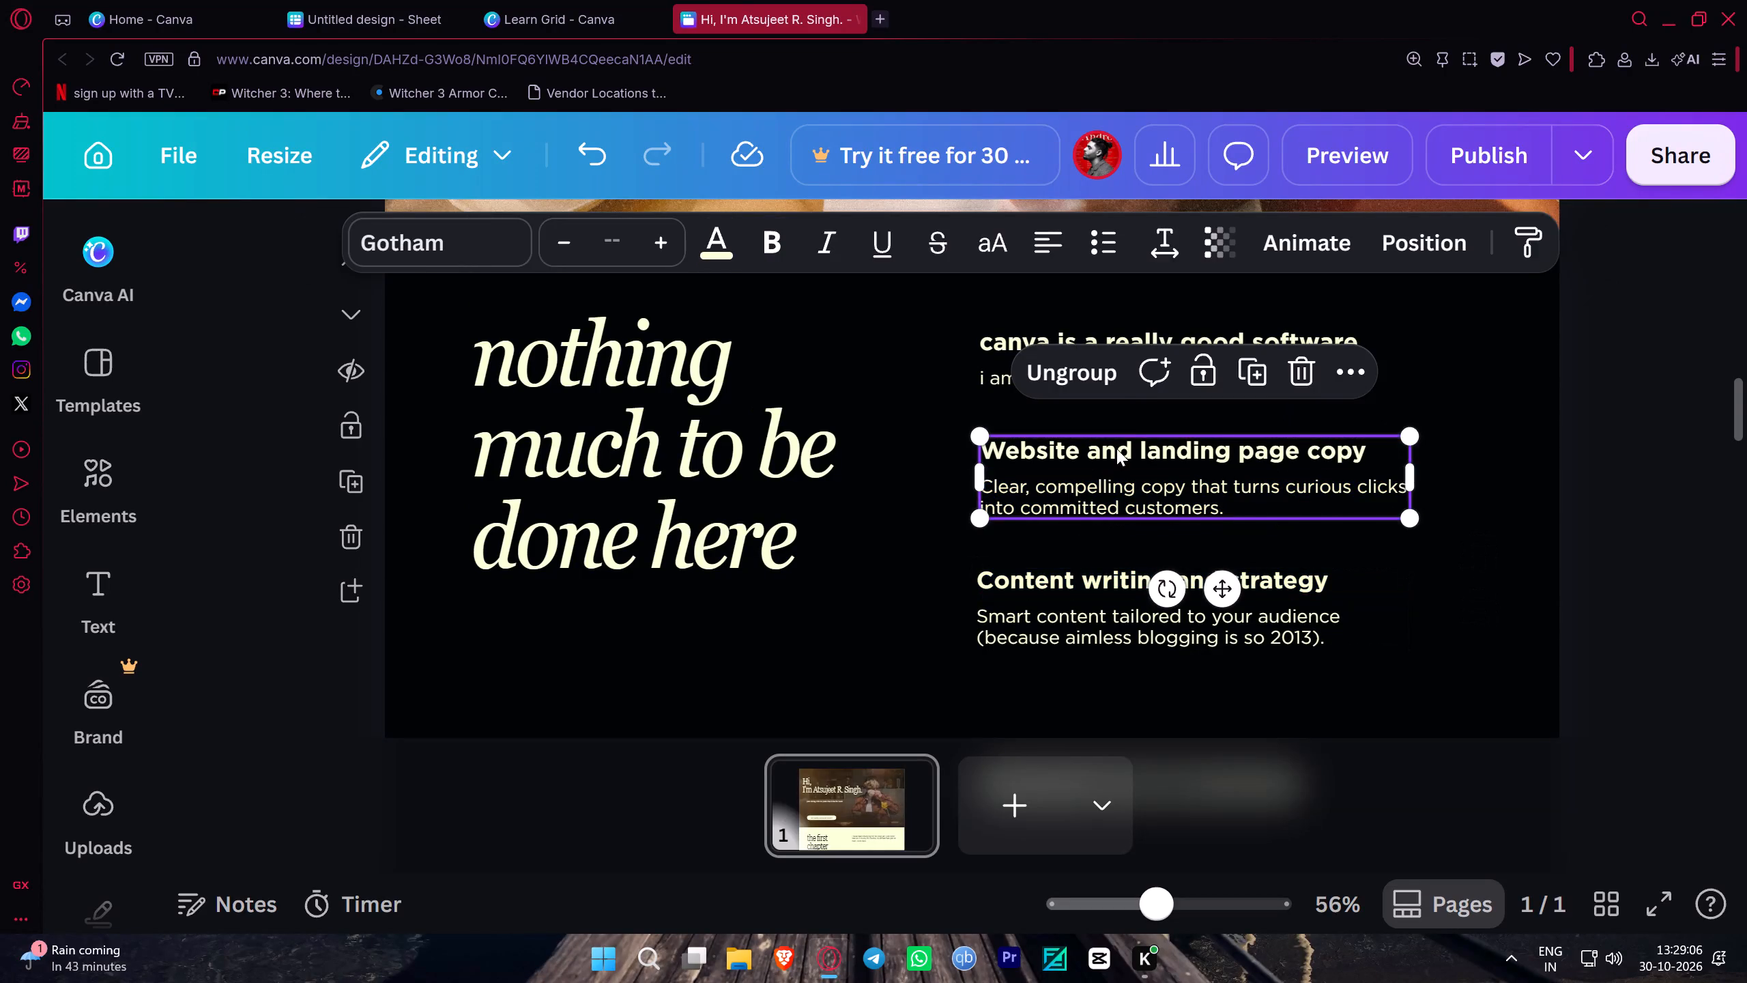
type("id k")
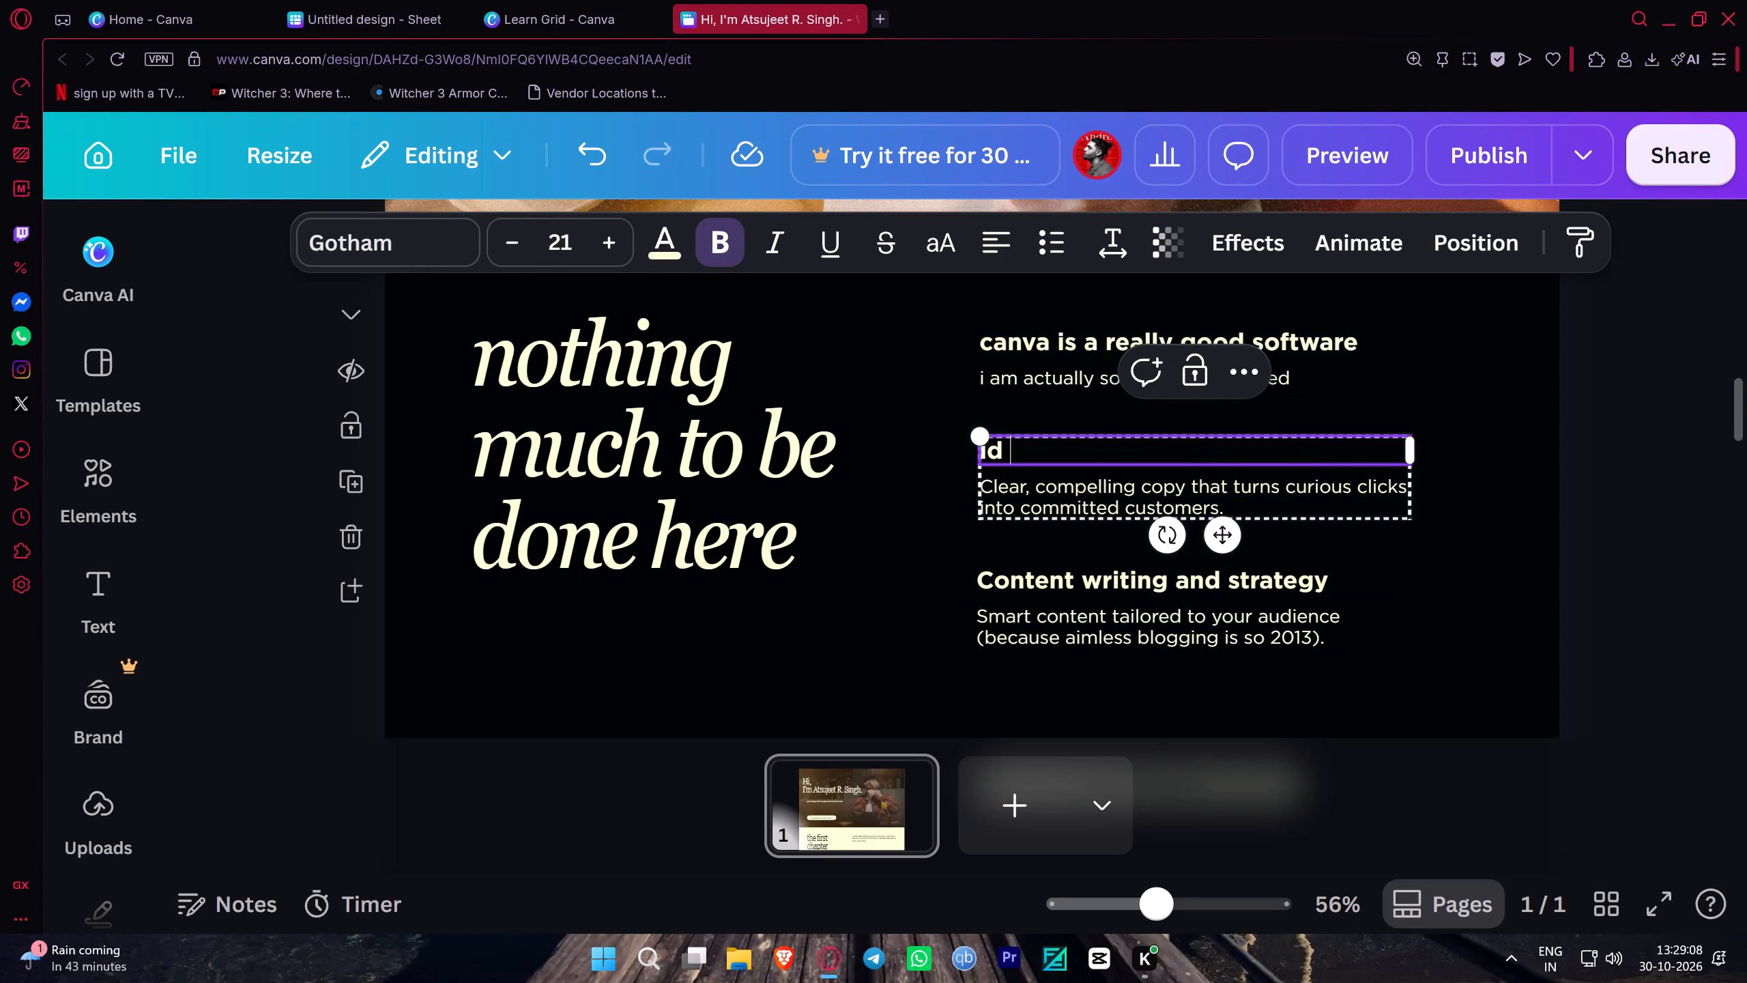
key("BackSpace")
key("BackSpace")
type("kl")
key("space")
key("BackSpace")
key("BackSpace")
key("space")
type("howt")
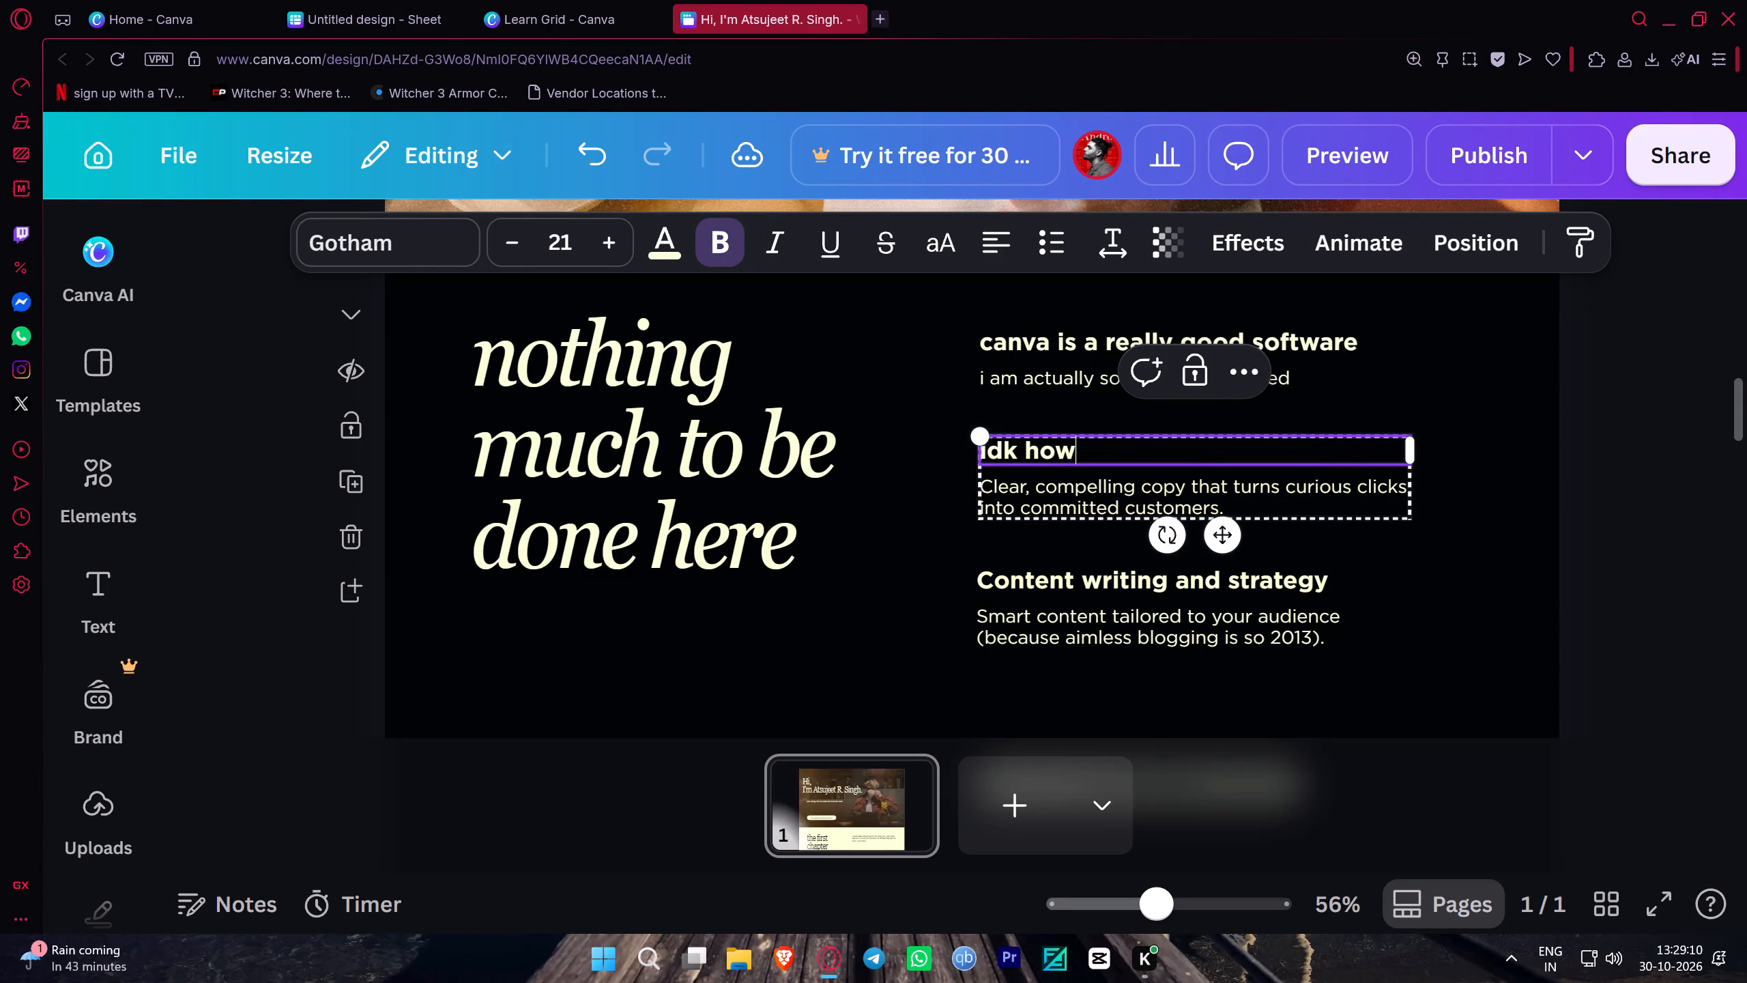
key("space")
key("BackSpace")
key("BackSpace")
key("space")
type("to maek")
key("space")
key("BackSpace")
key("BackSpace")
key("BackSpace")
type("ke a website tho")
Create a new blank website design from the Canva home page in a separate browser tab.
left_click(235, 0)
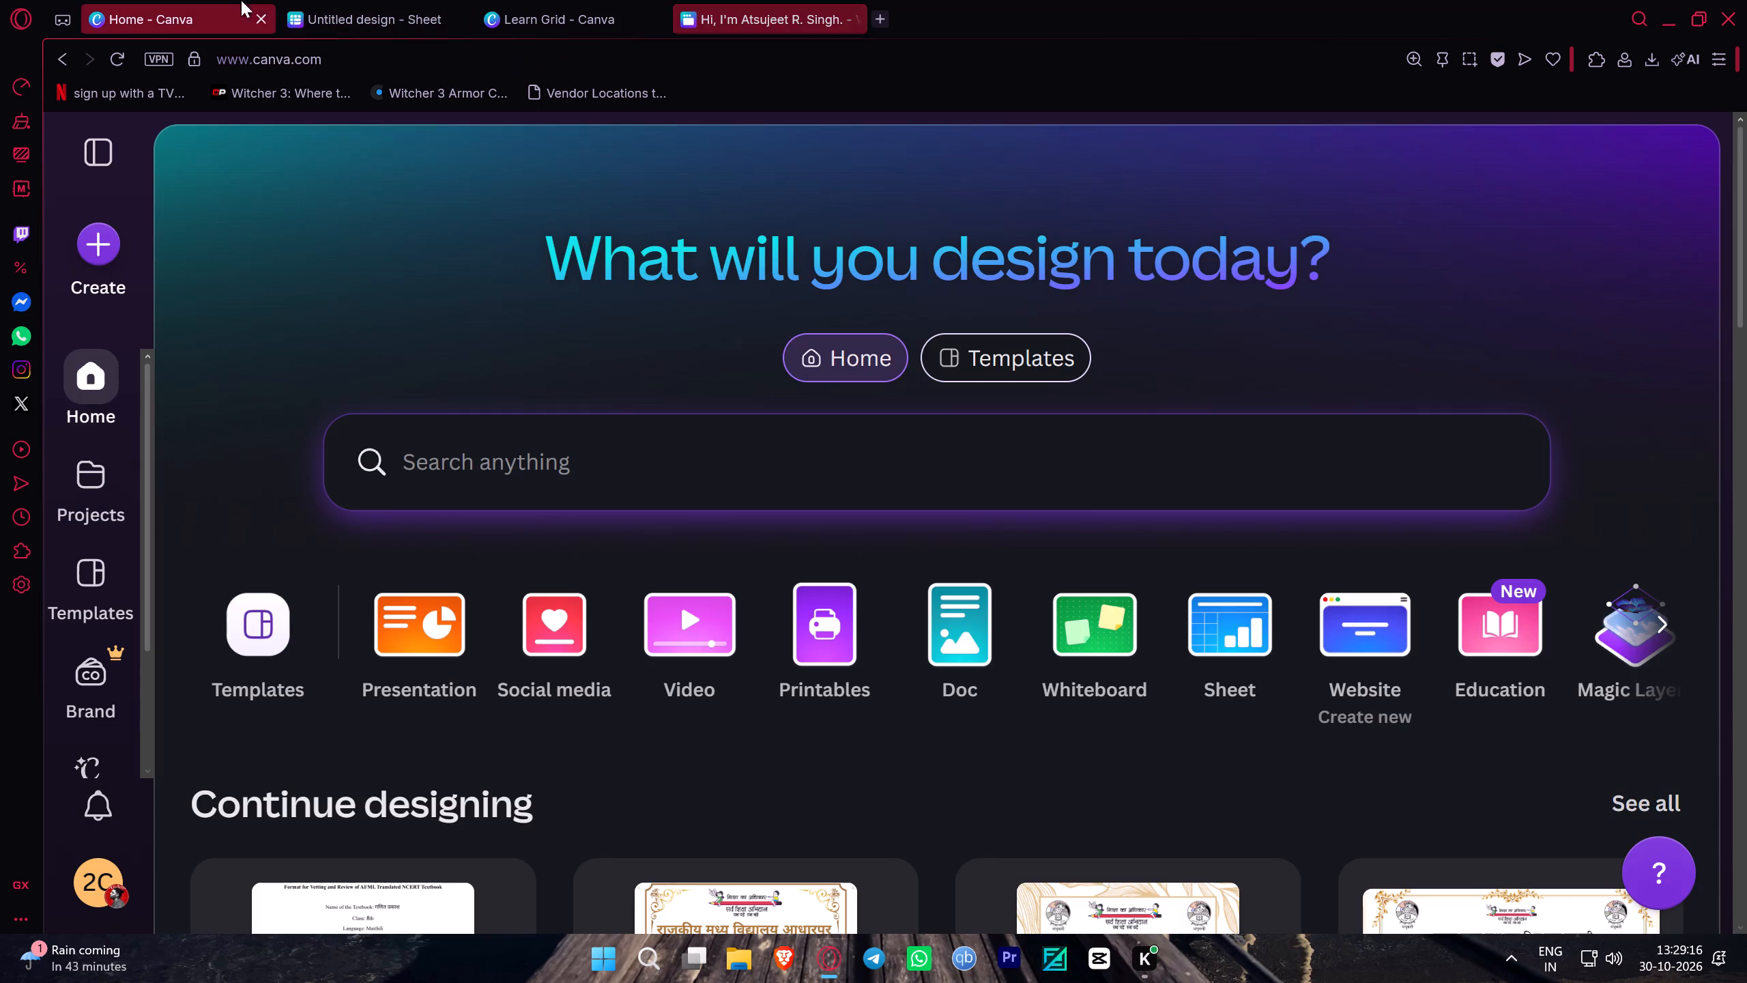
middle_click(1389, 653)
left_click(870, 0)
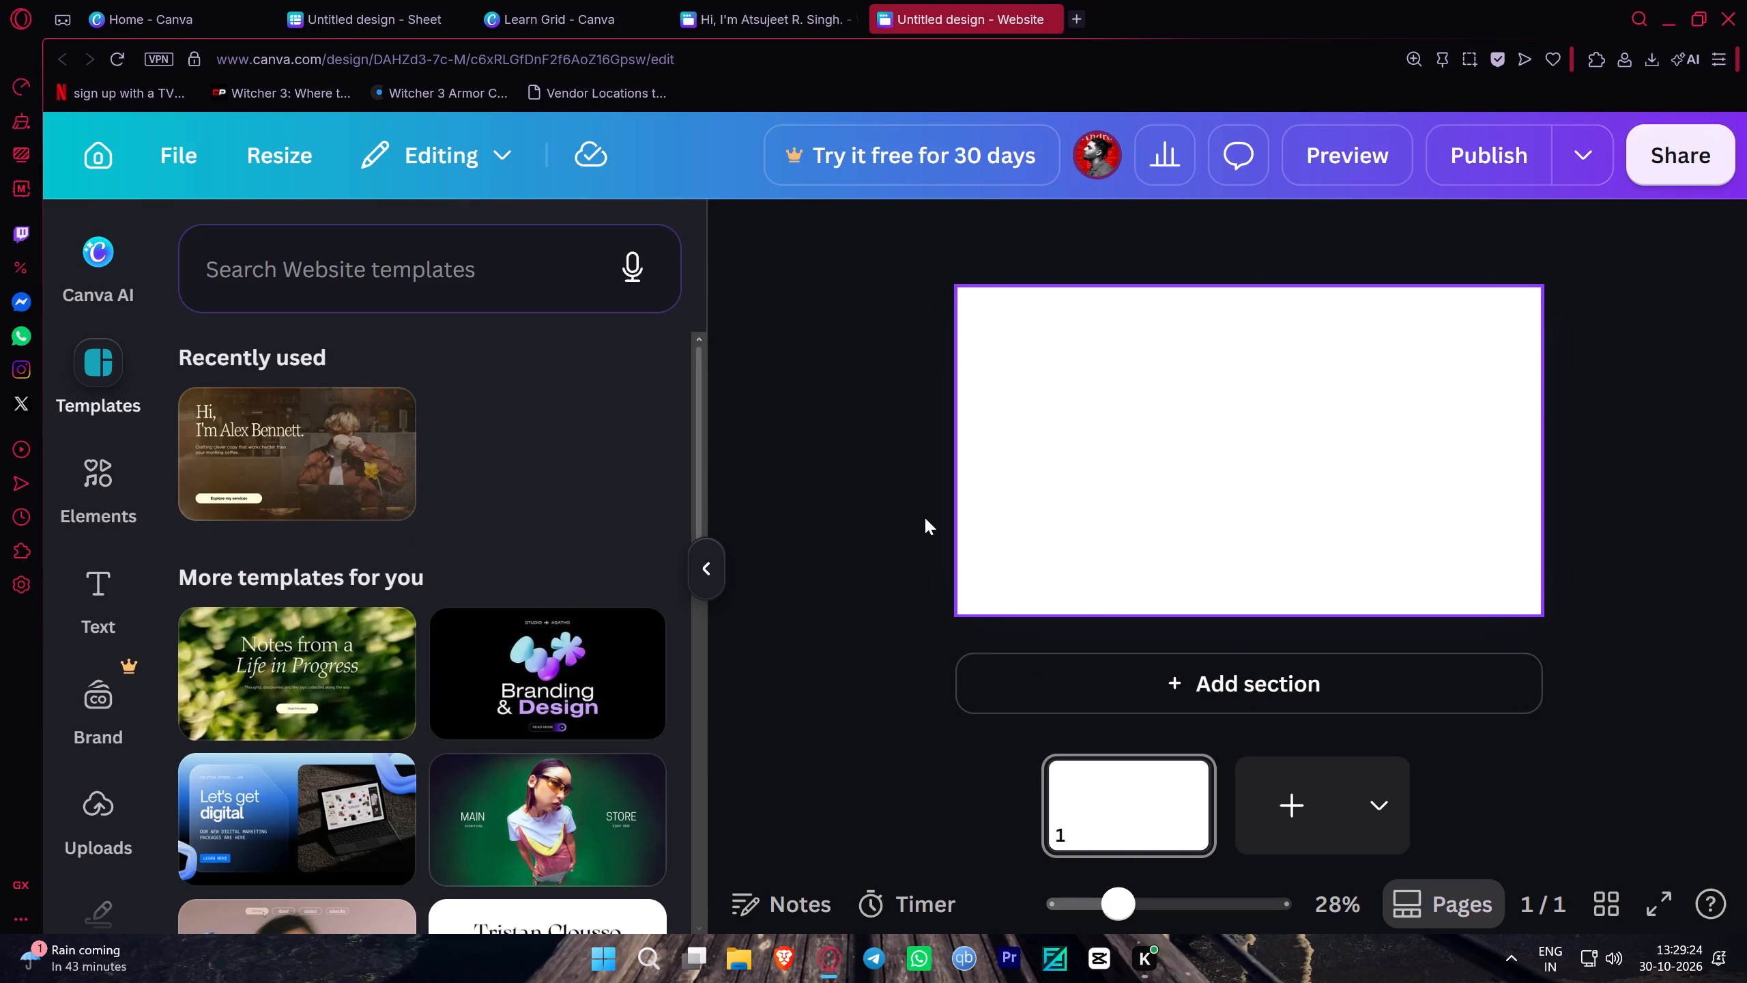
Look through the suggested website templates for the blank design, examining their styles and page previews.
scroll(476, 562, "down", 1)
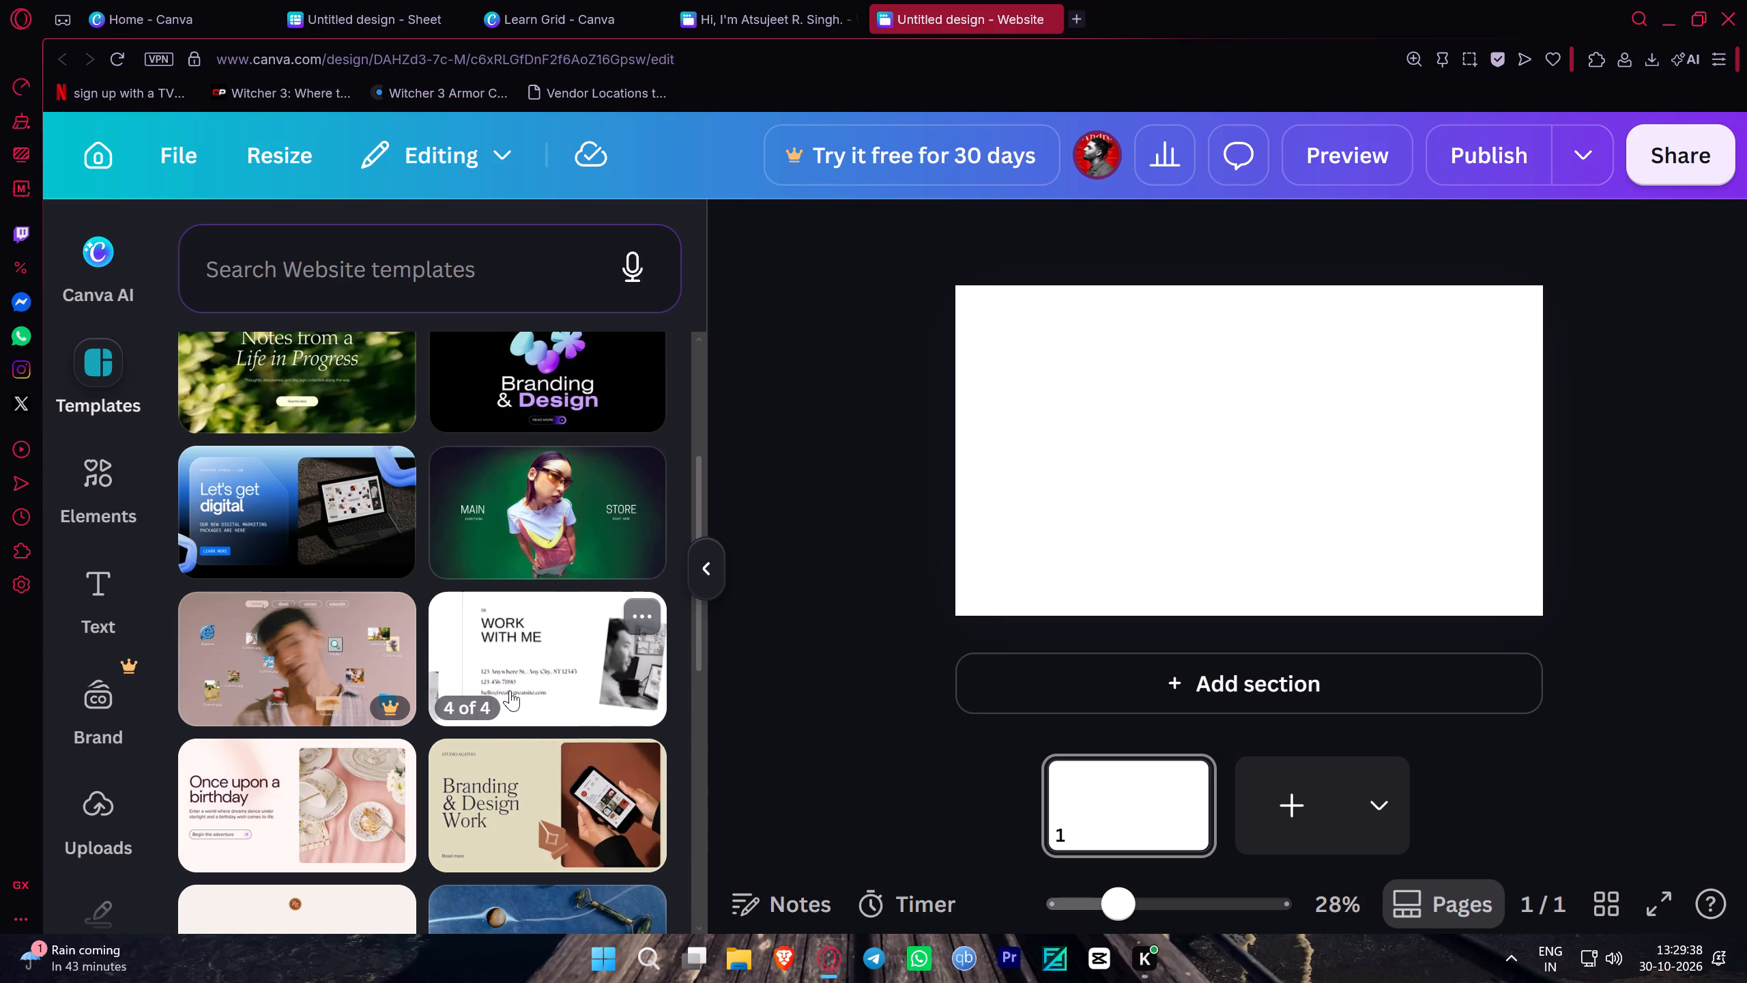
scroll(332, 687, "down", 2)
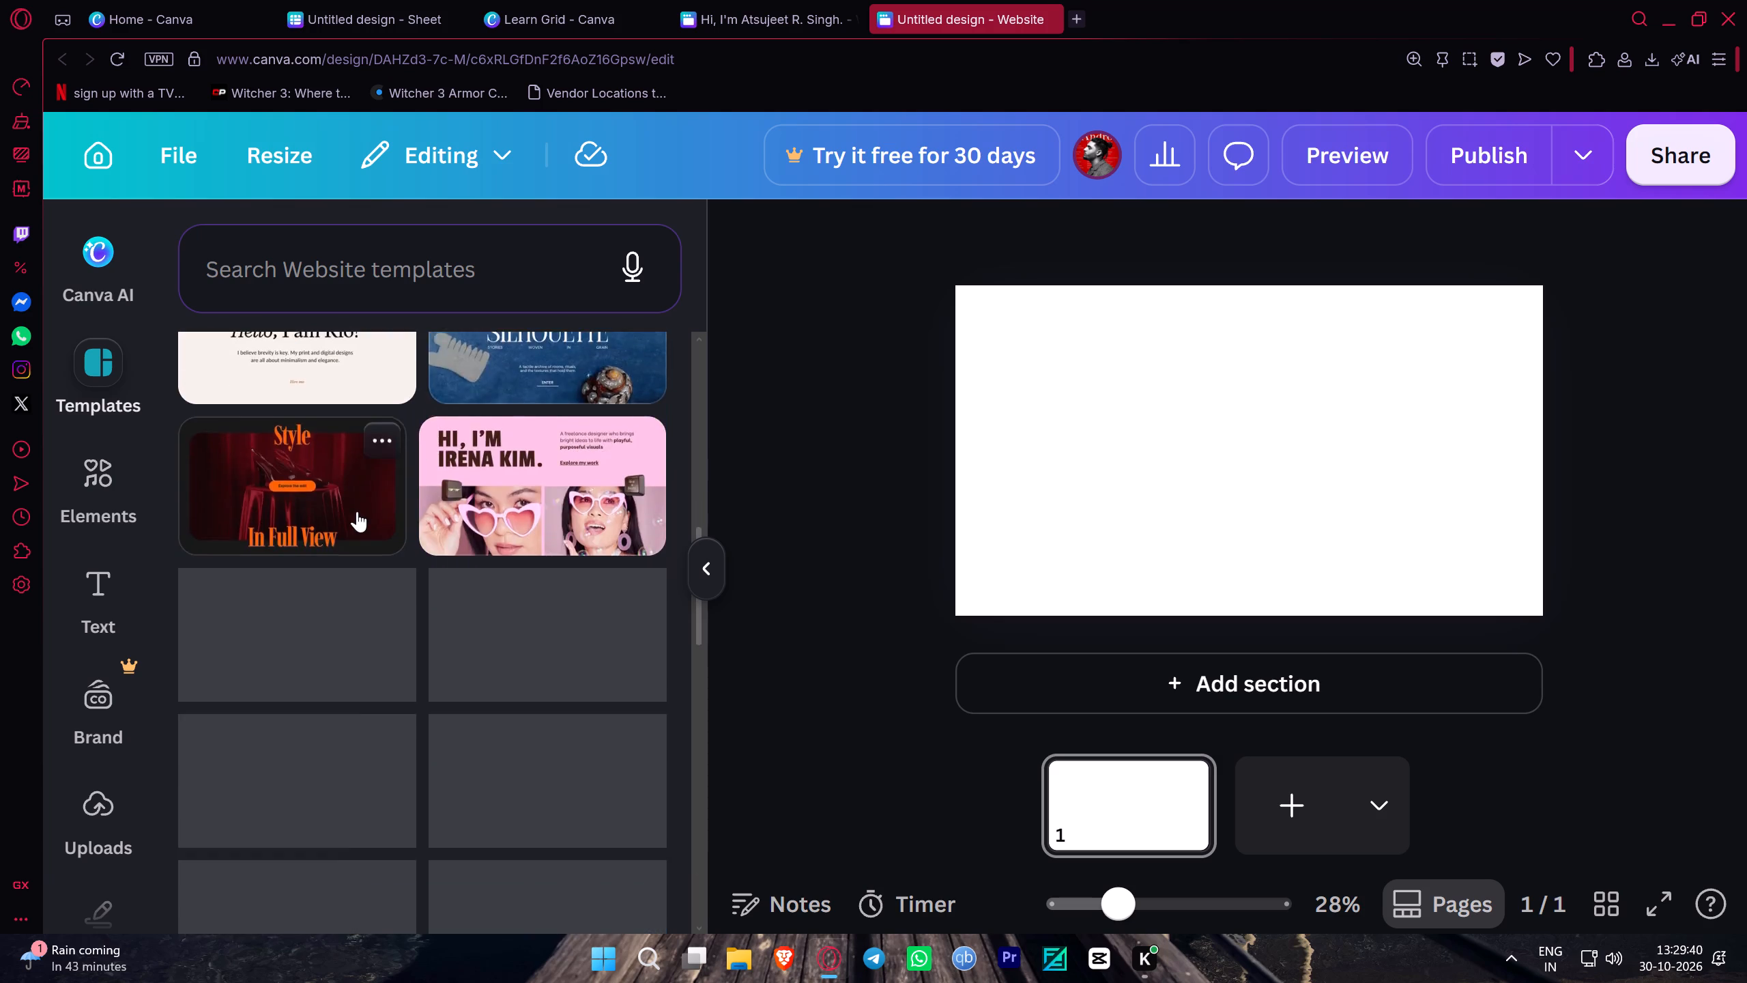
scroll(358, 511, "up", 2)
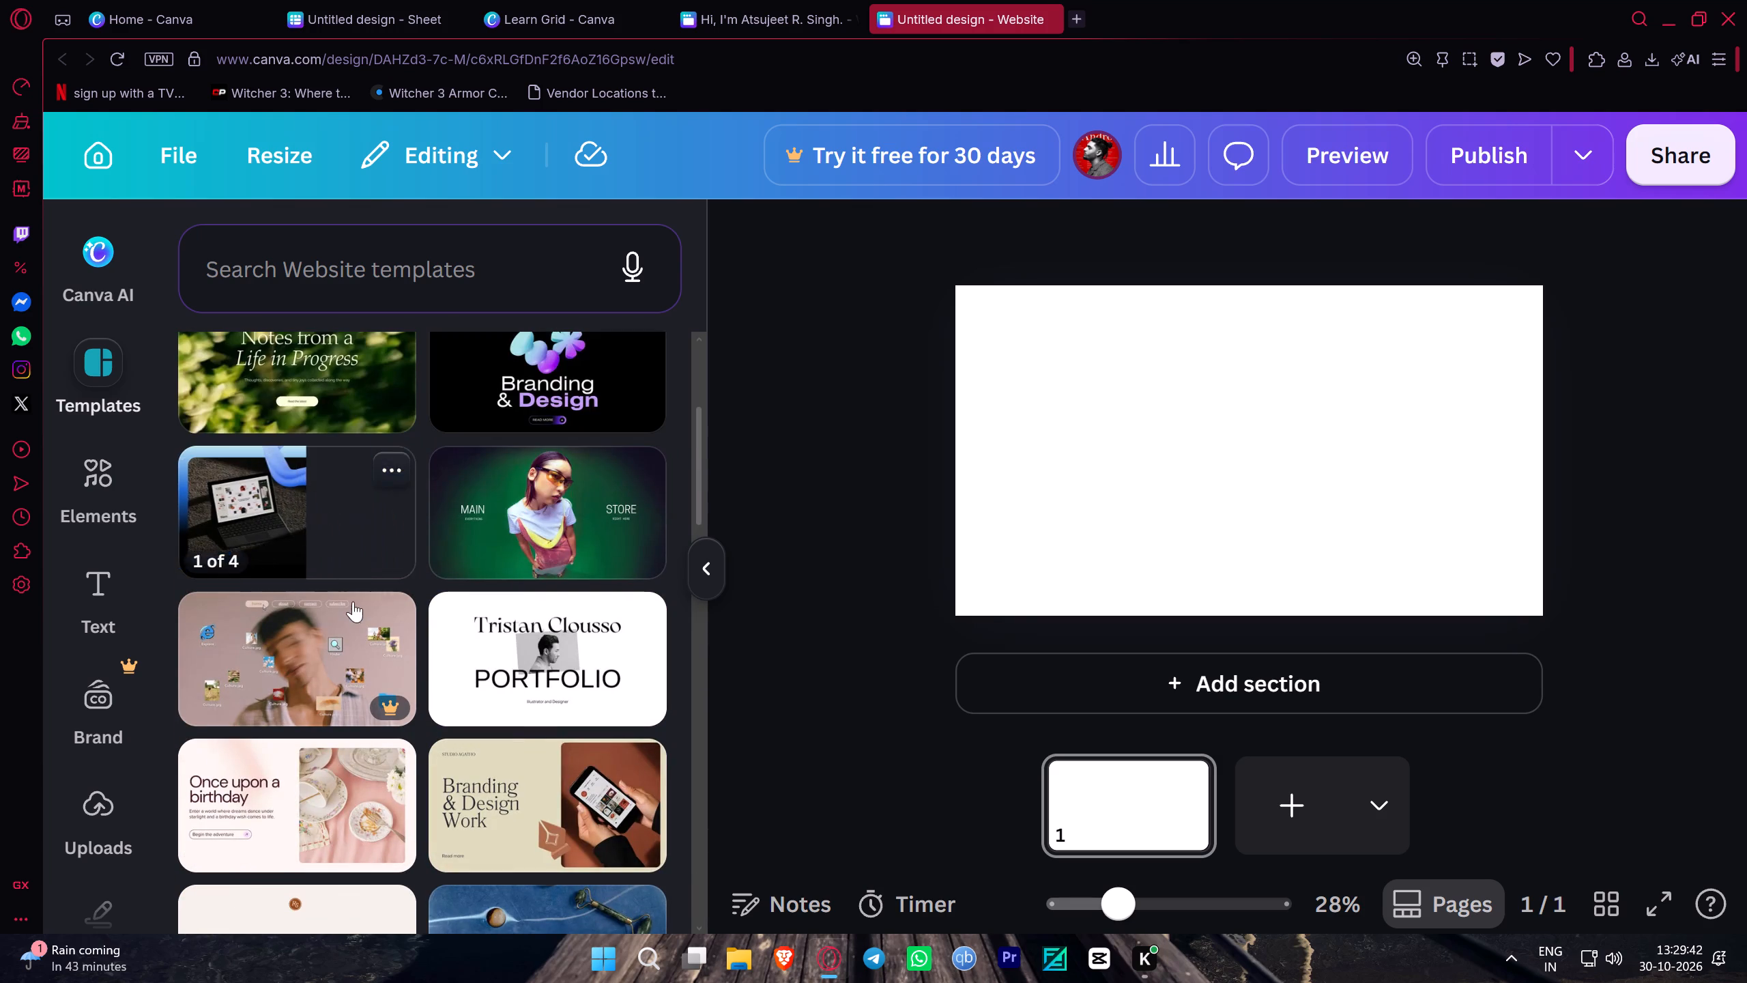
scroll(345, 541, "up", 1)
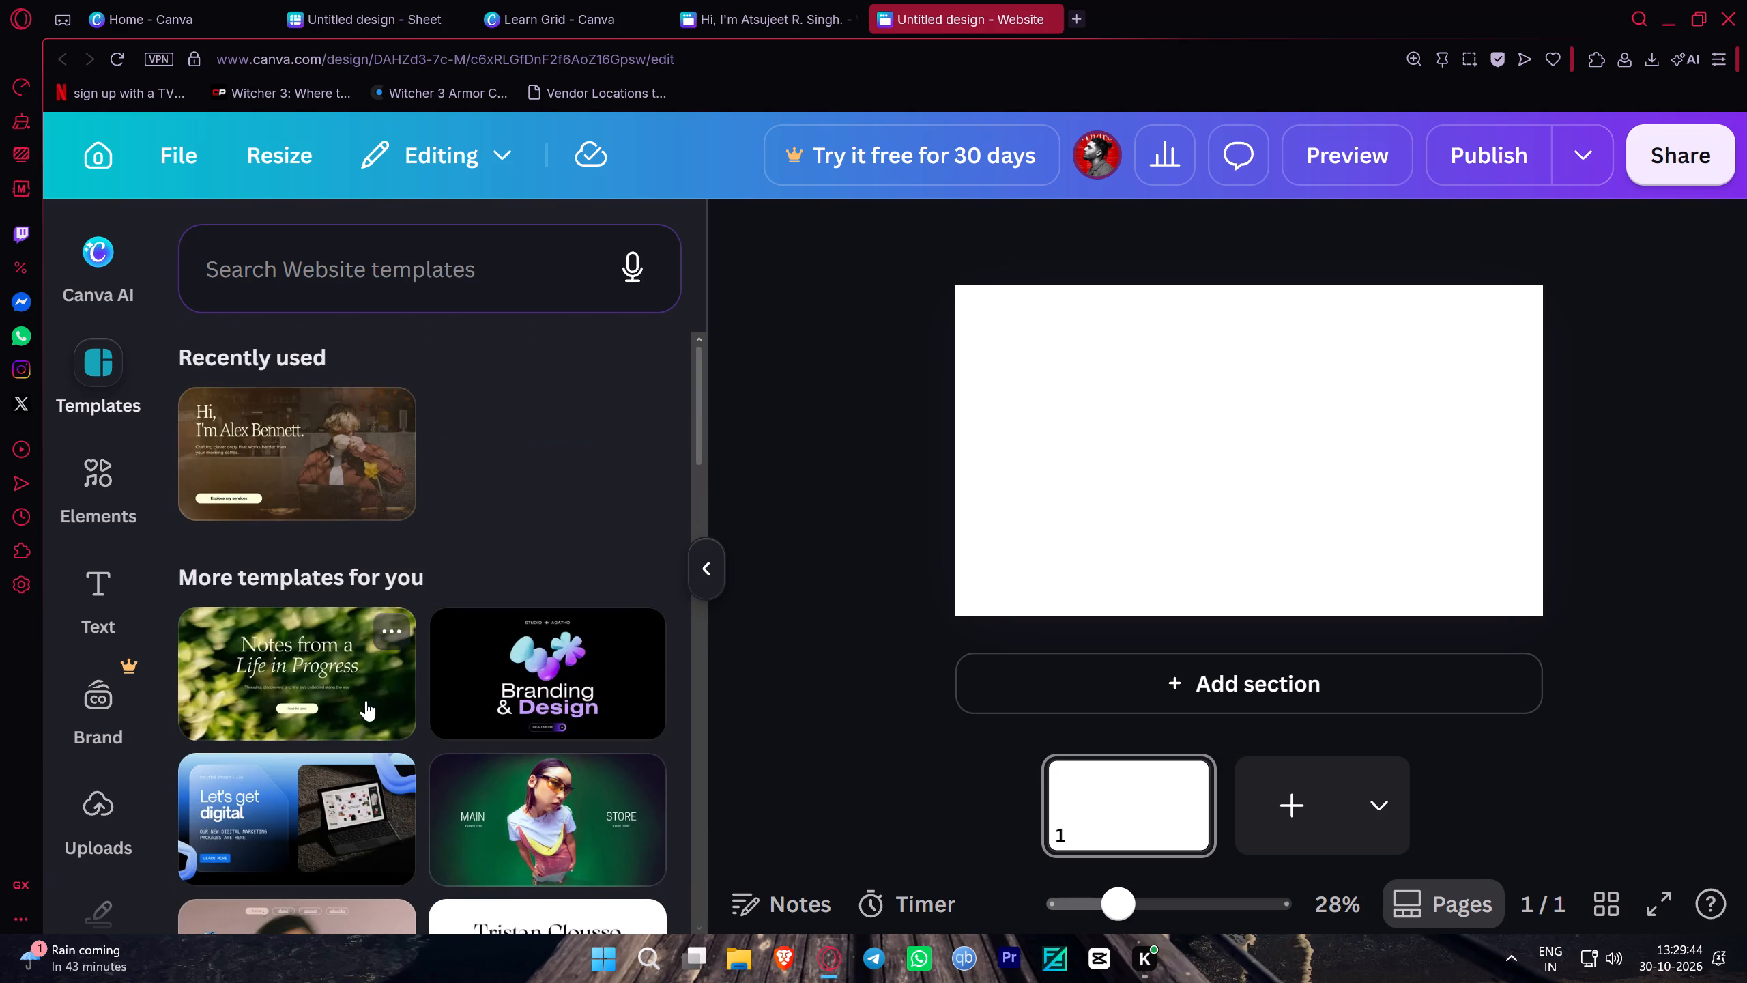
scroll(352, 657, "down", 1)
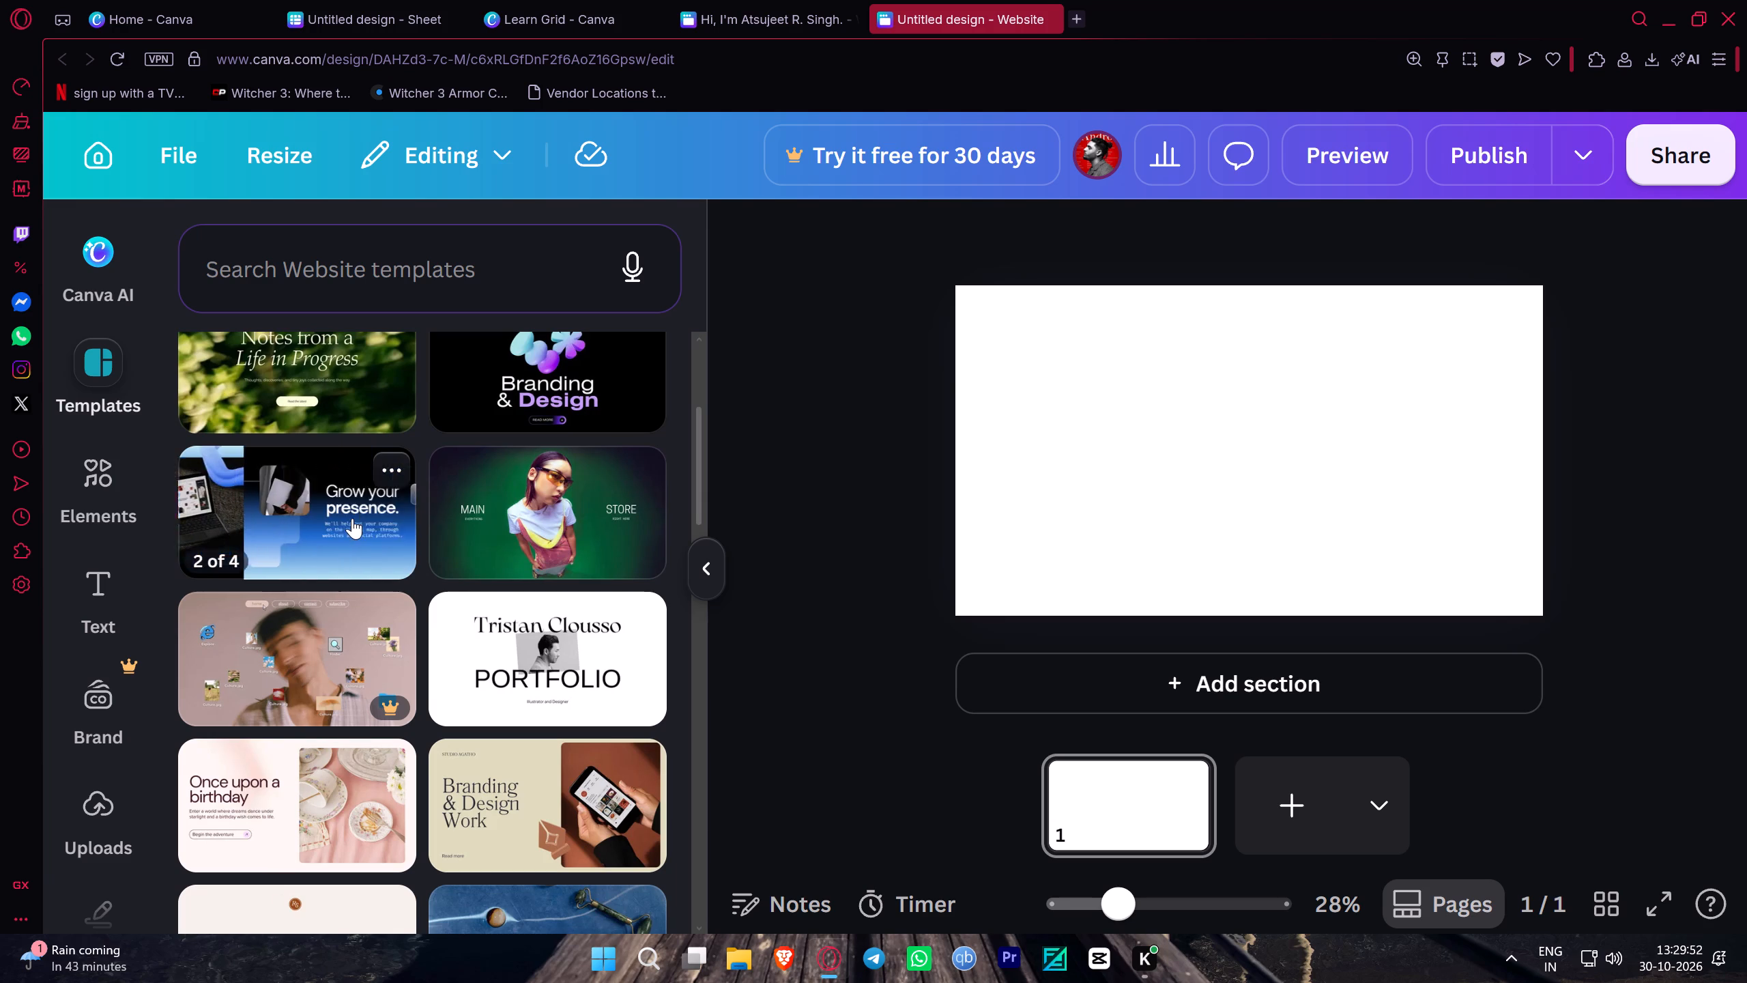
scroll(352, 518, "down", 1)
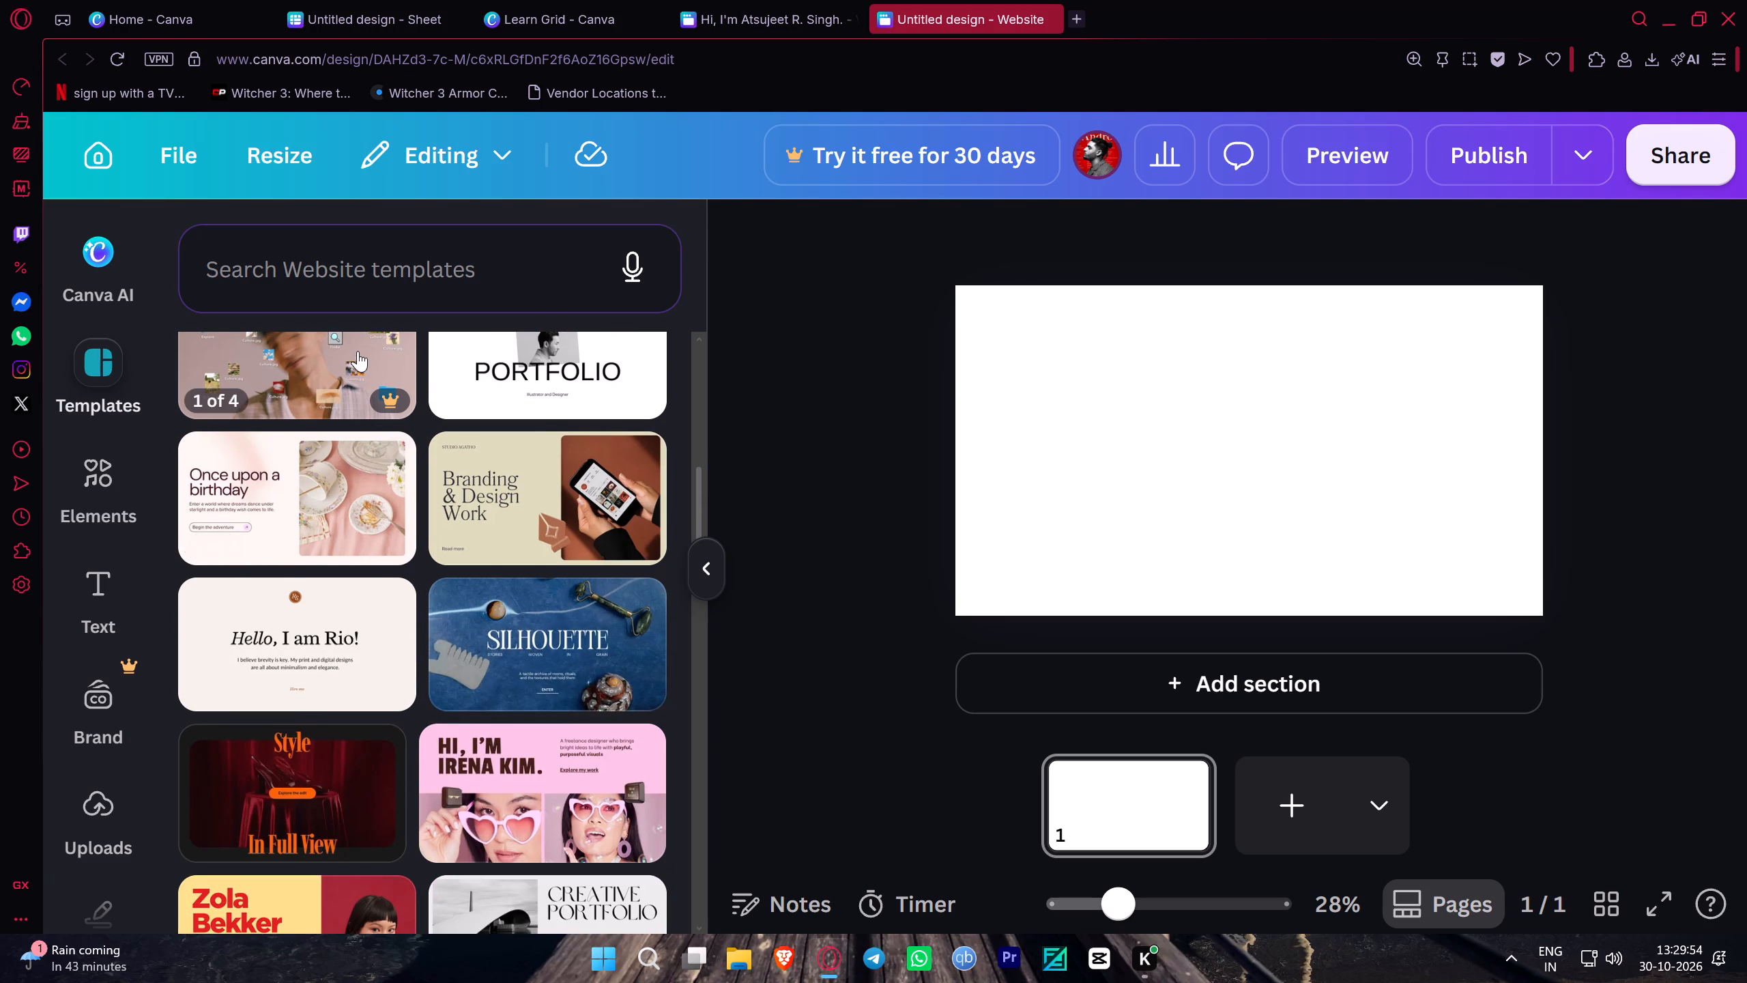
scroll(362, 425, "up", 1)
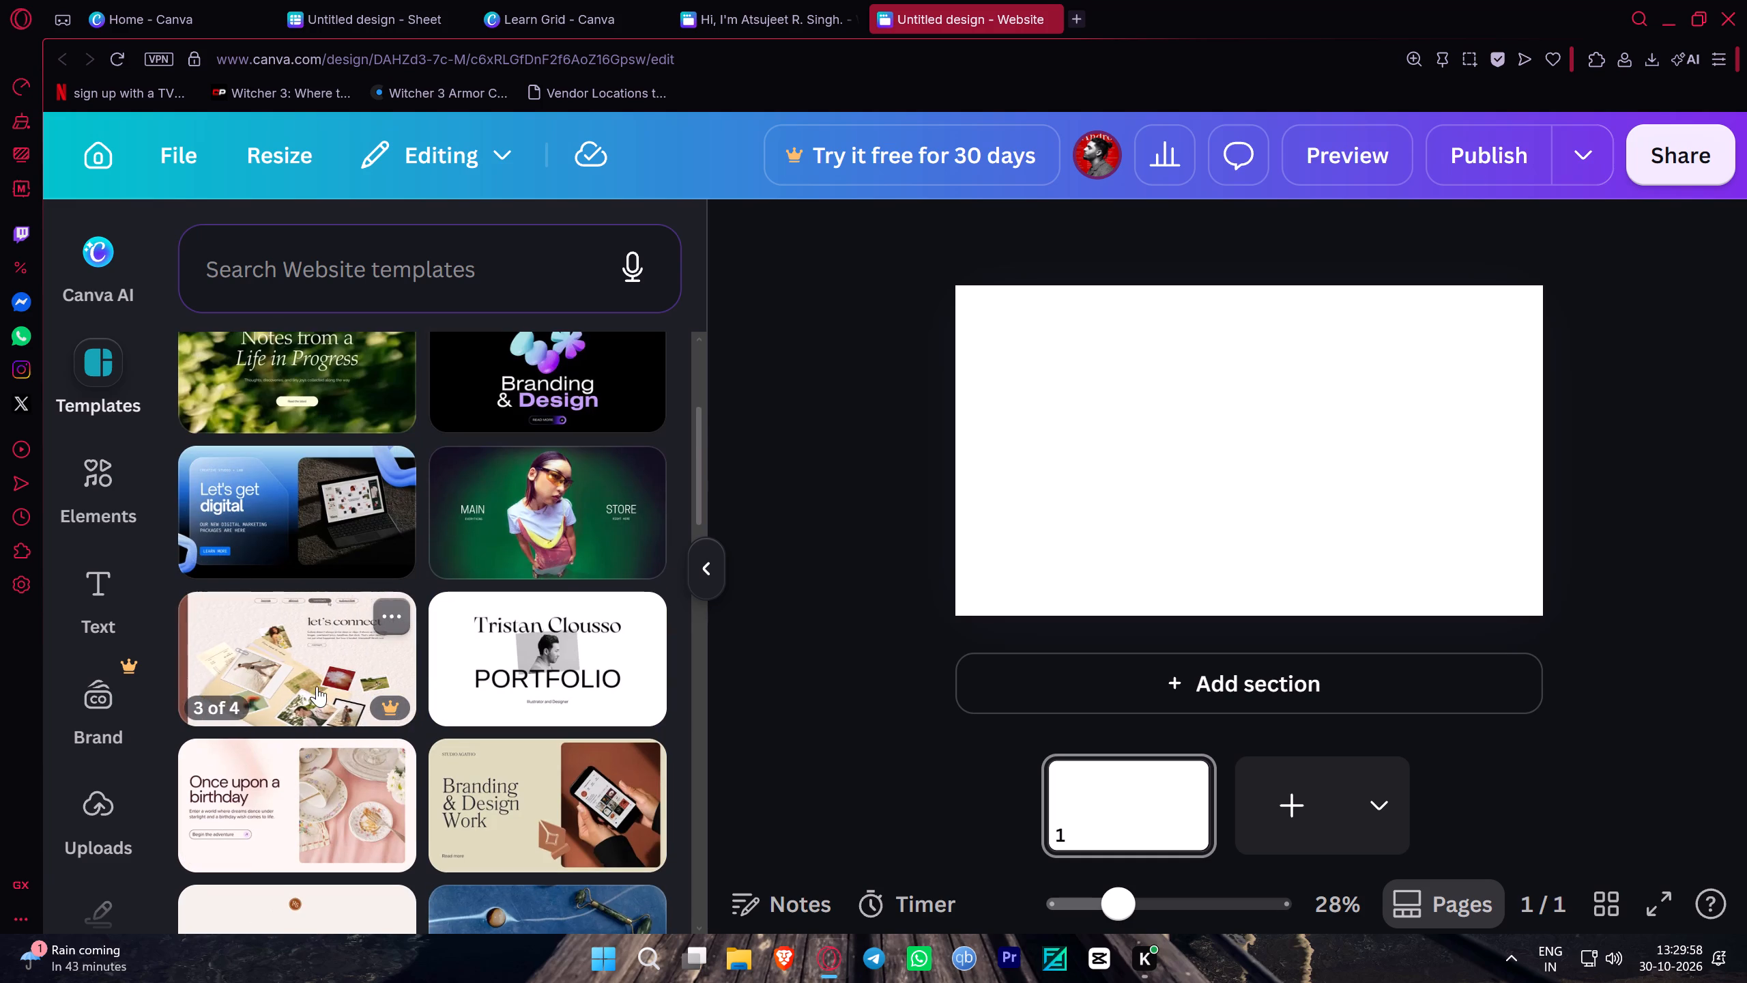
scroll(465, 601, "down", 1)
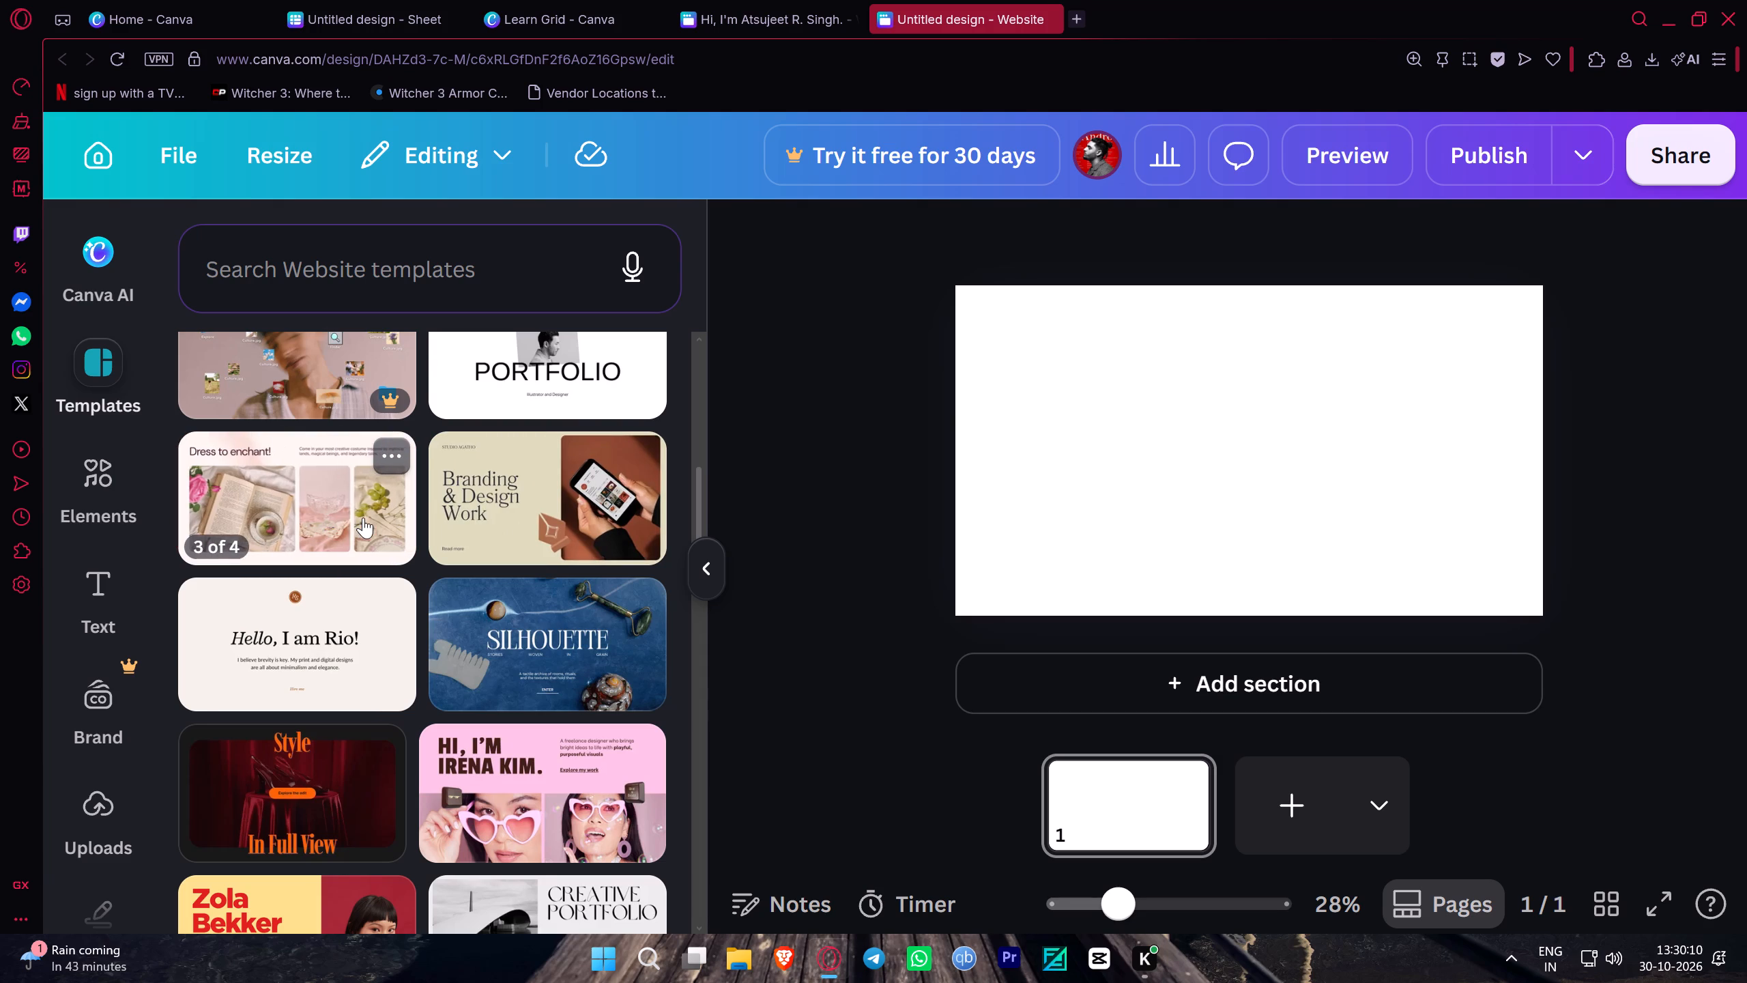
middle_click(363, 517)
middle_click(363, 517)
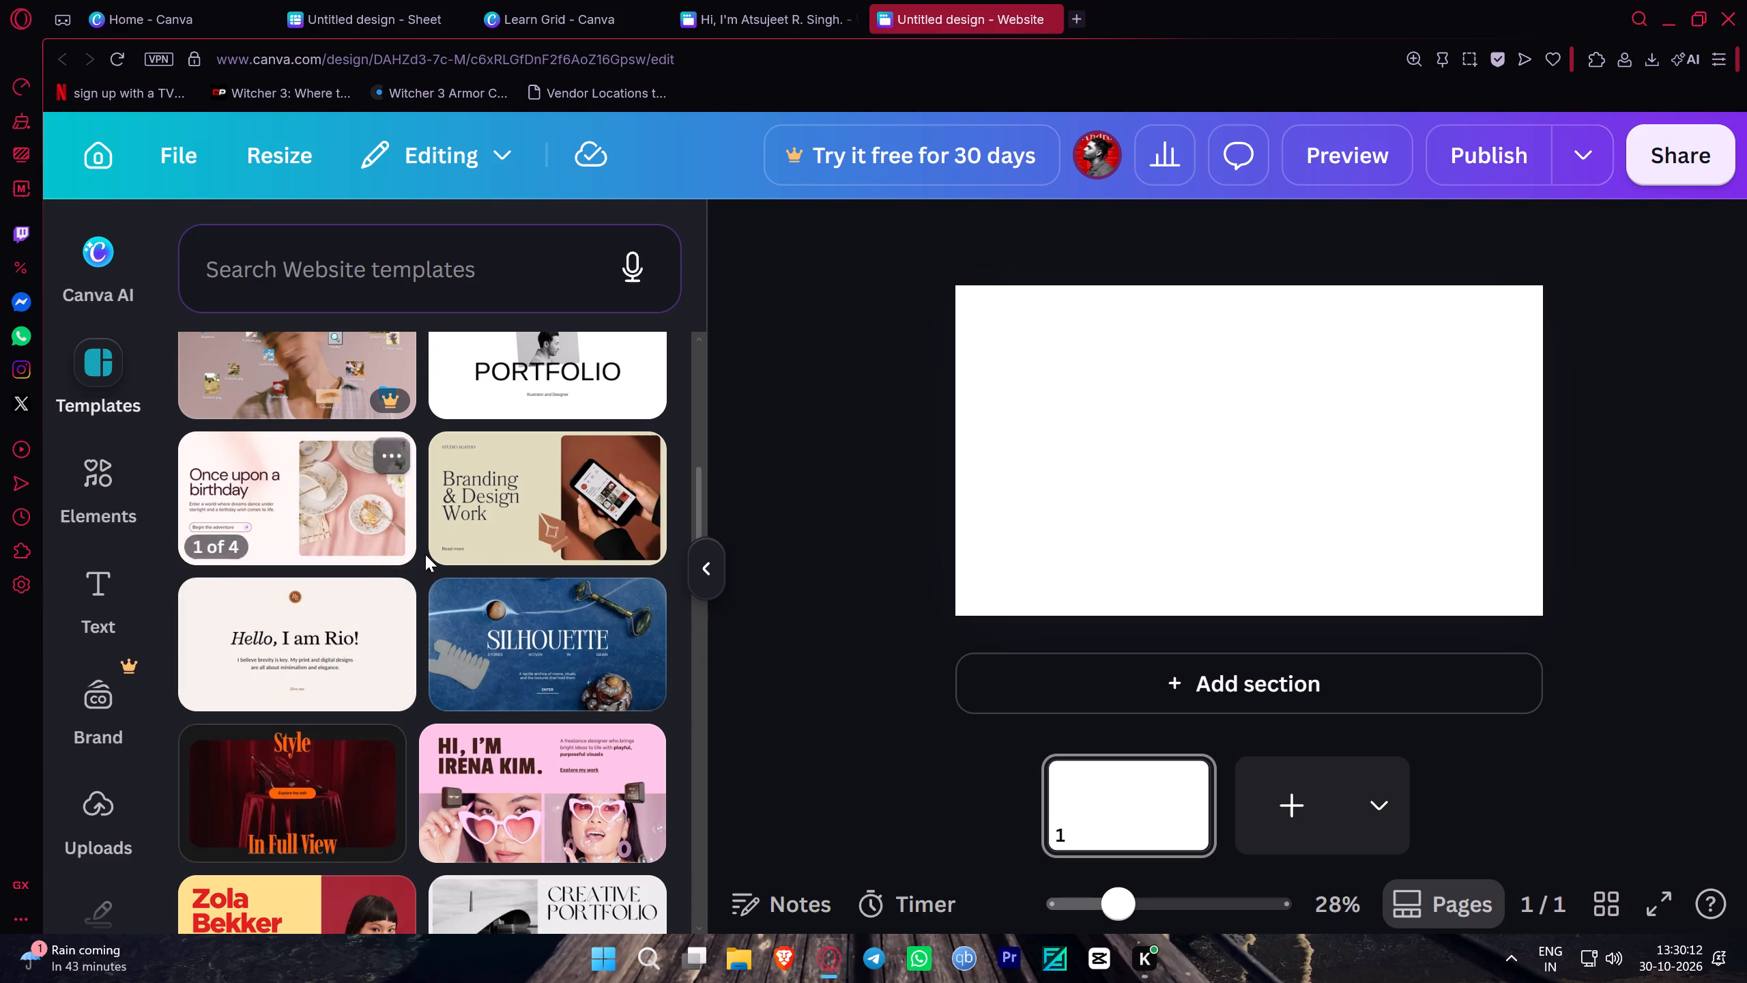
middle_click(416, 485)
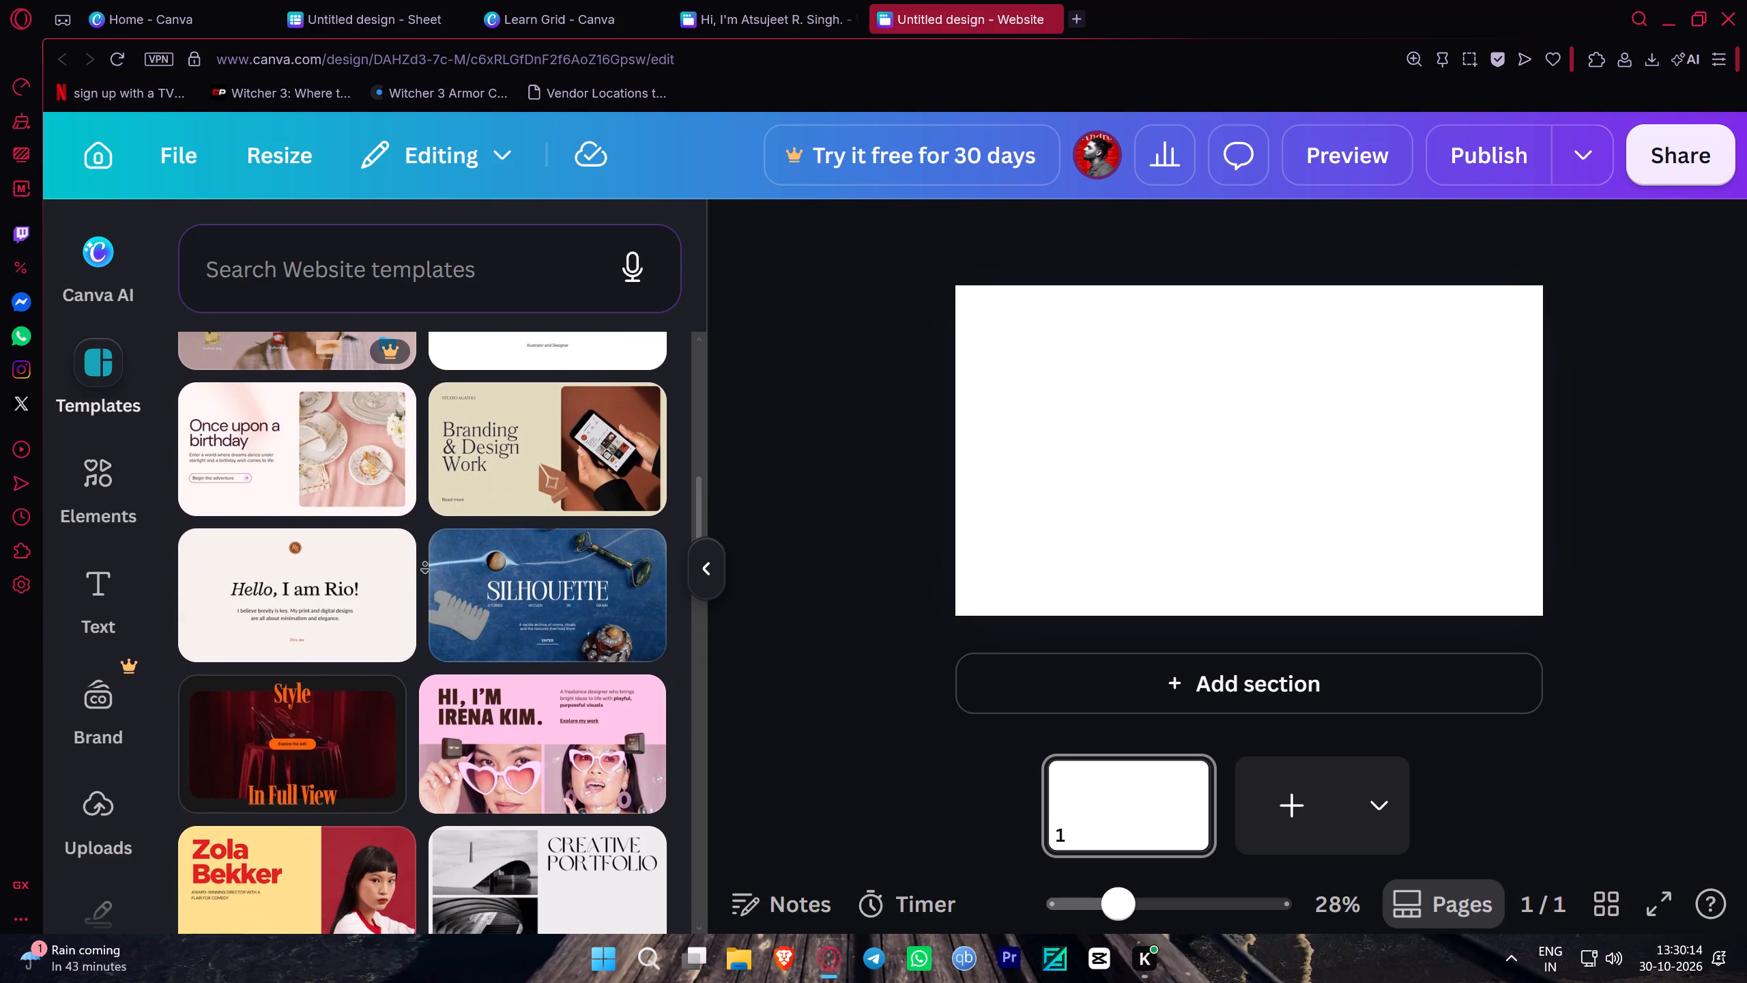
left_click(425, 564)
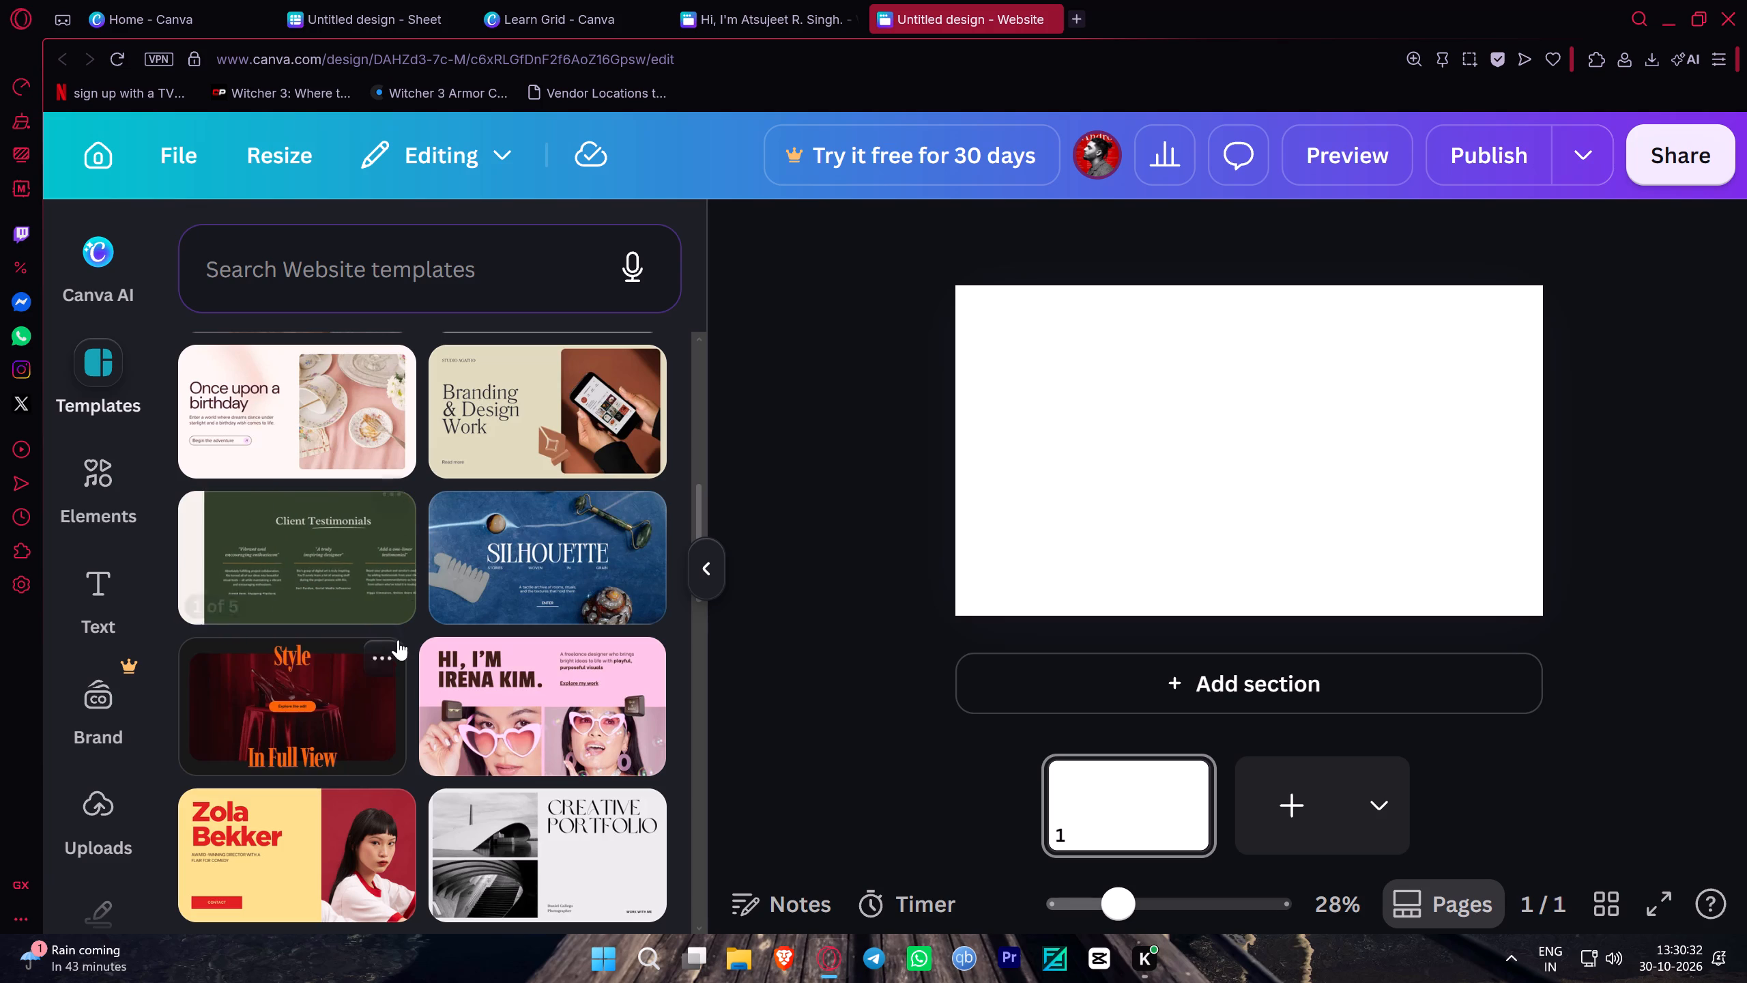
middle_click(407, 654)
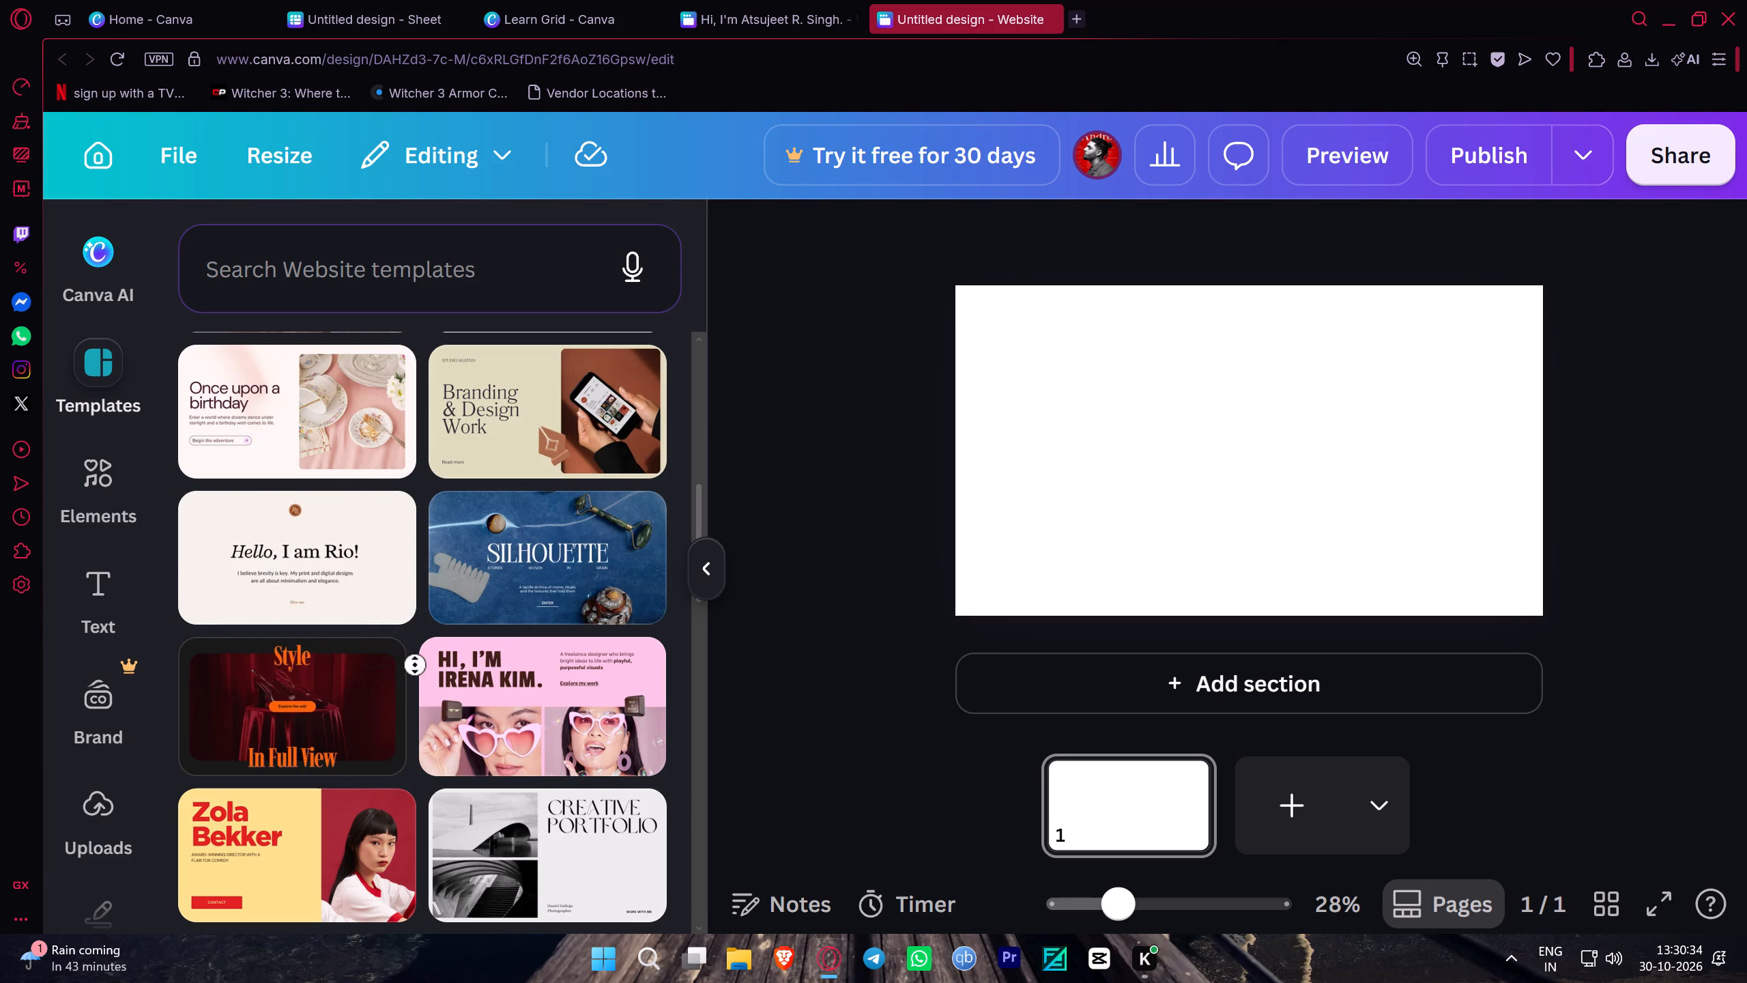
left_click(418, 778)
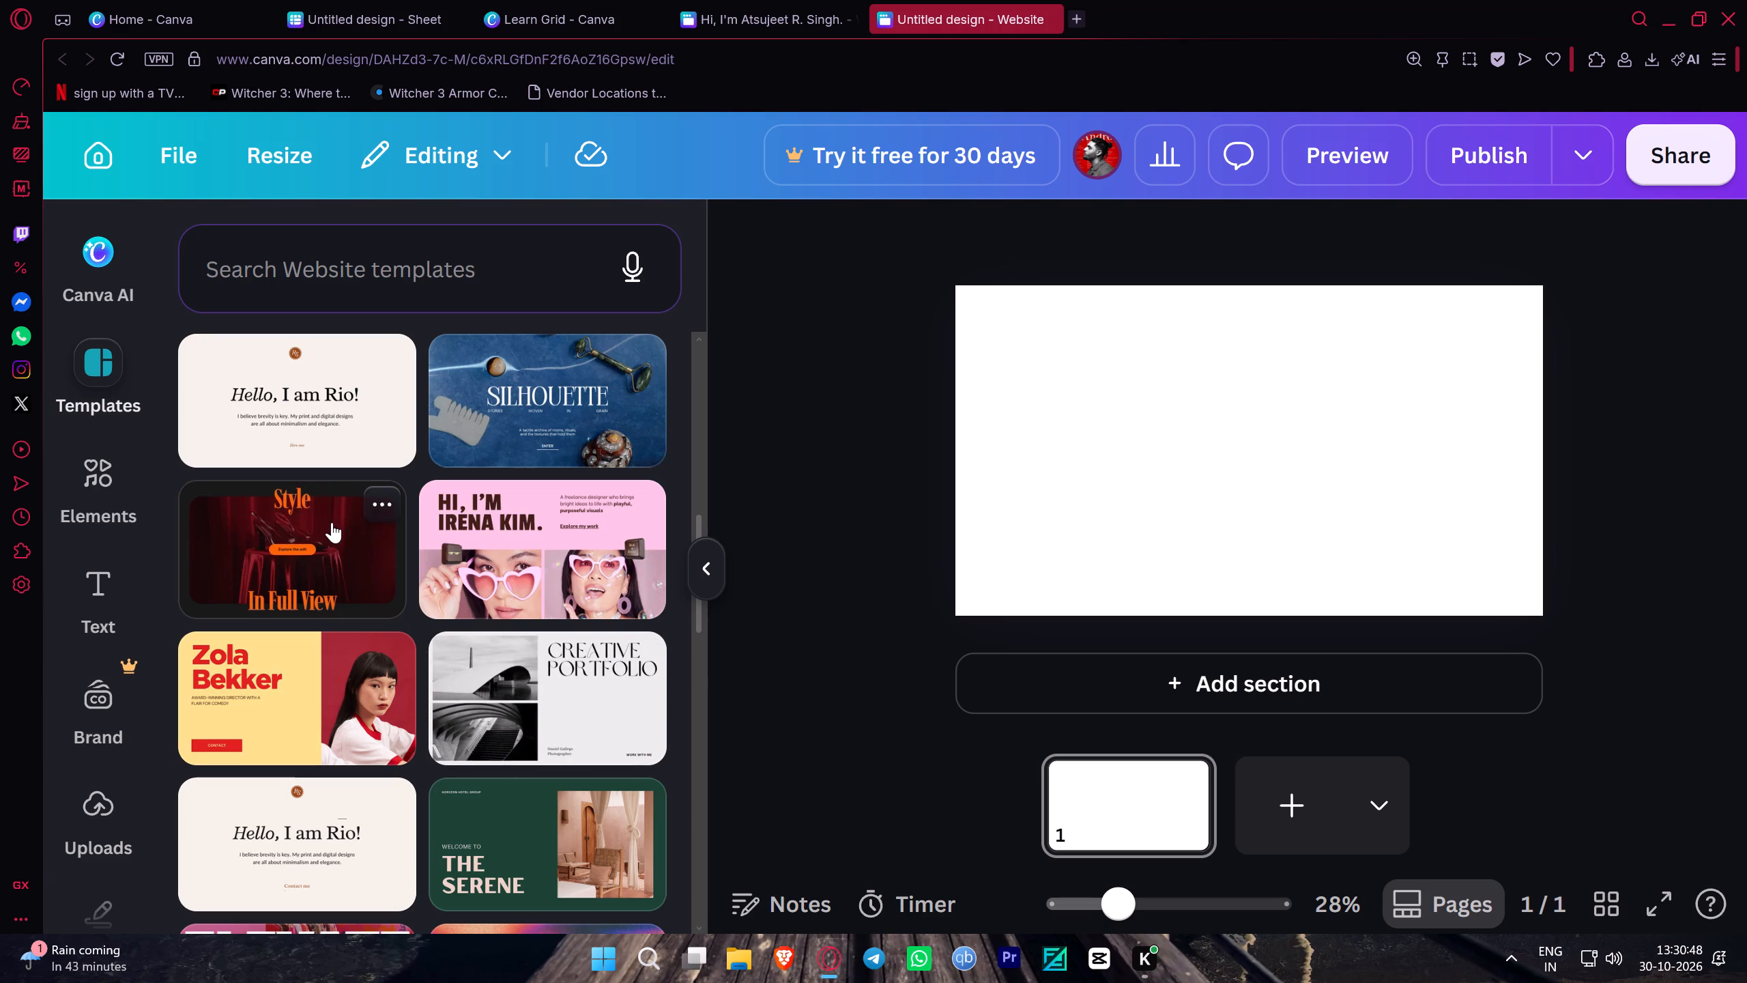
scroll(293, 605, "down", 1)
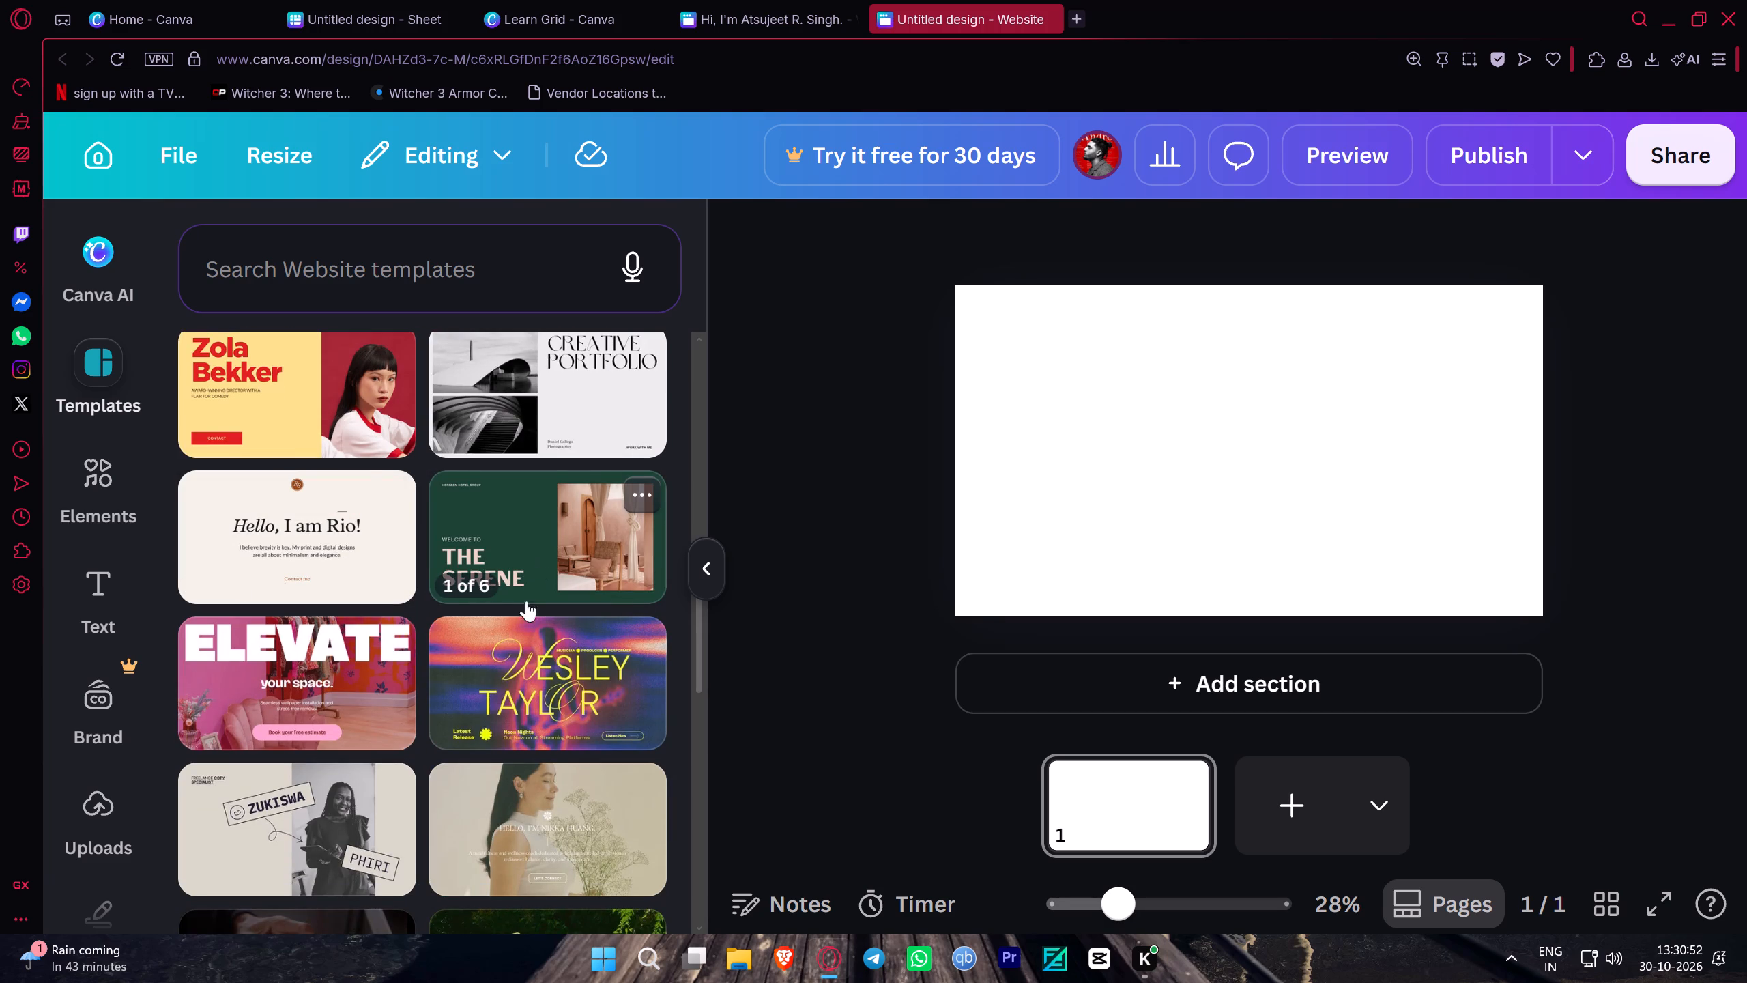
scroll(495, 616, "down", 2)
middle_click(502, 403)
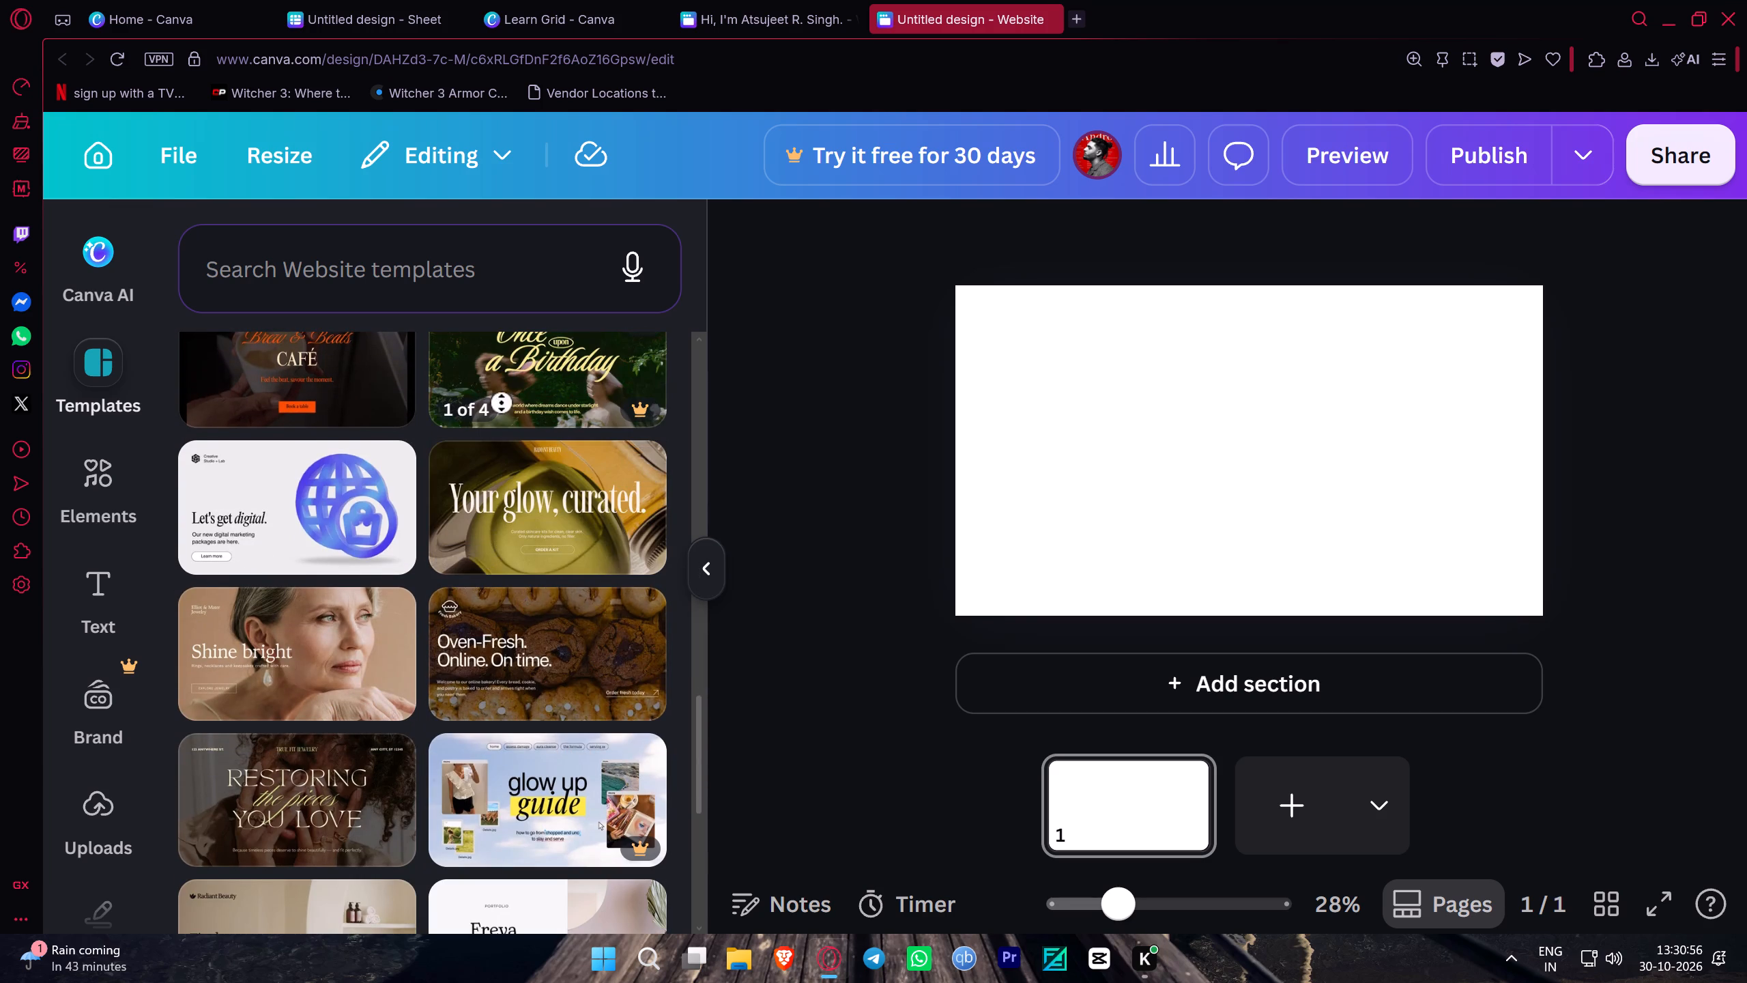
left_click(512, 368)
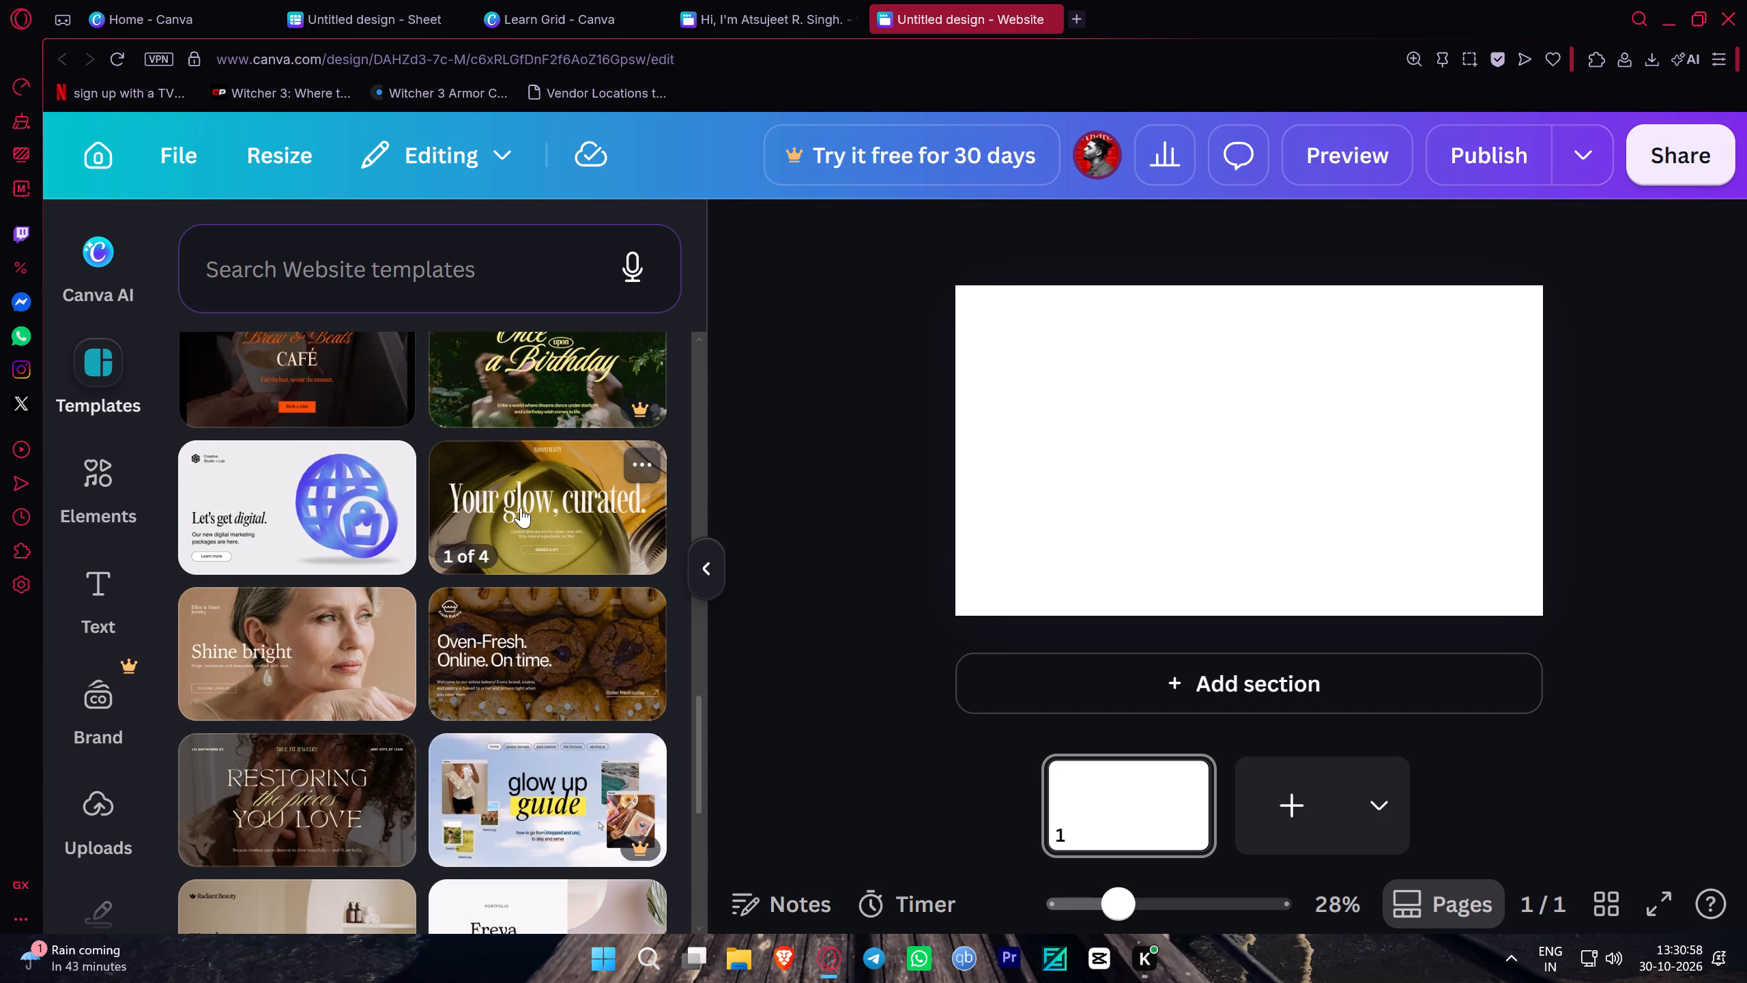
scroll(433, 588, "down", 1)
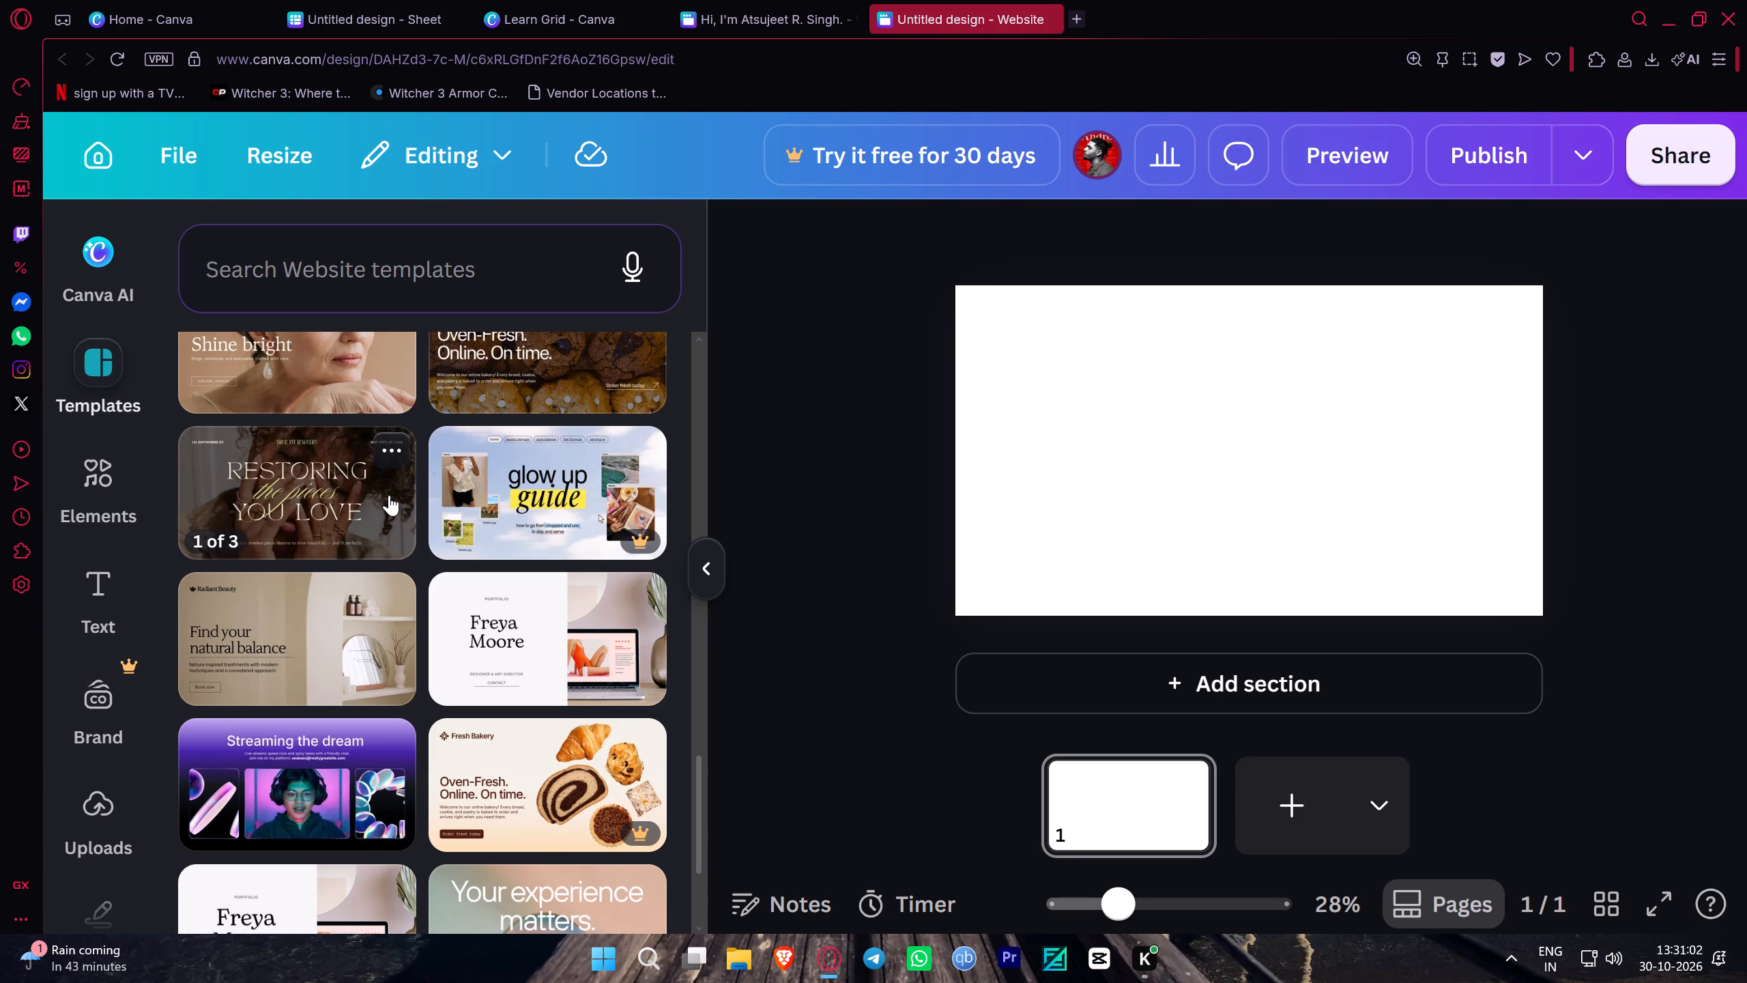
scroll(405, 585, "down", 1)
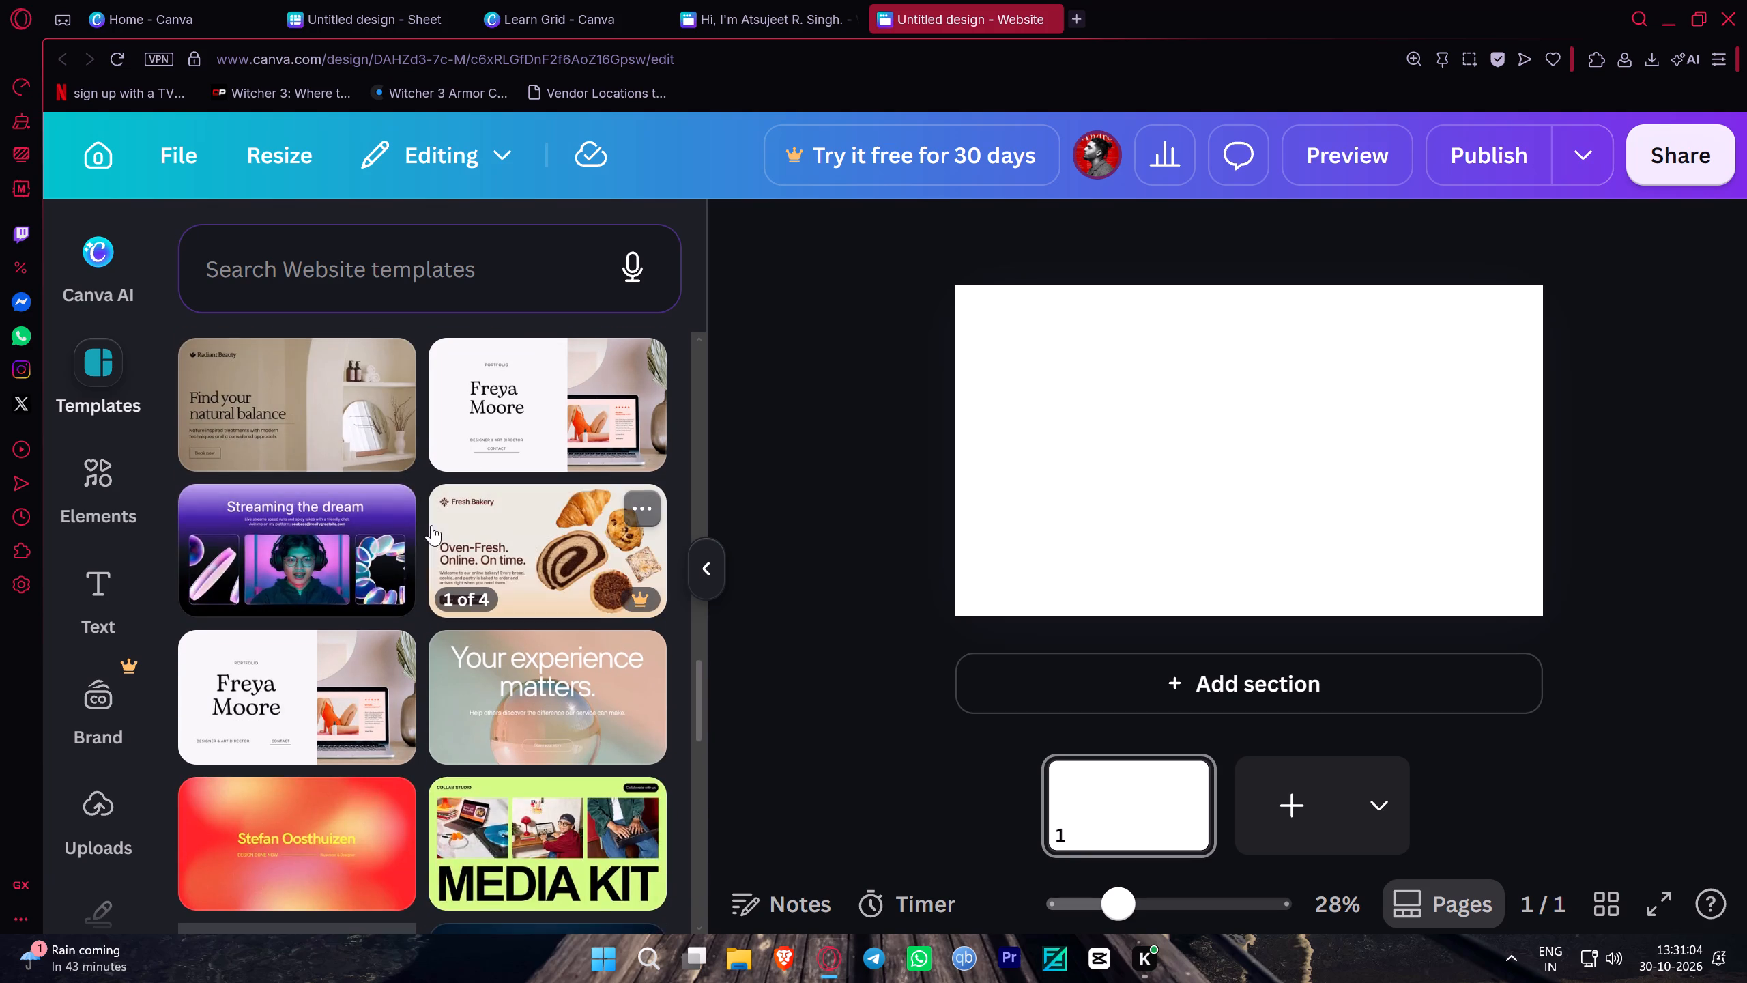
scroll(451, 555, "down", 1)
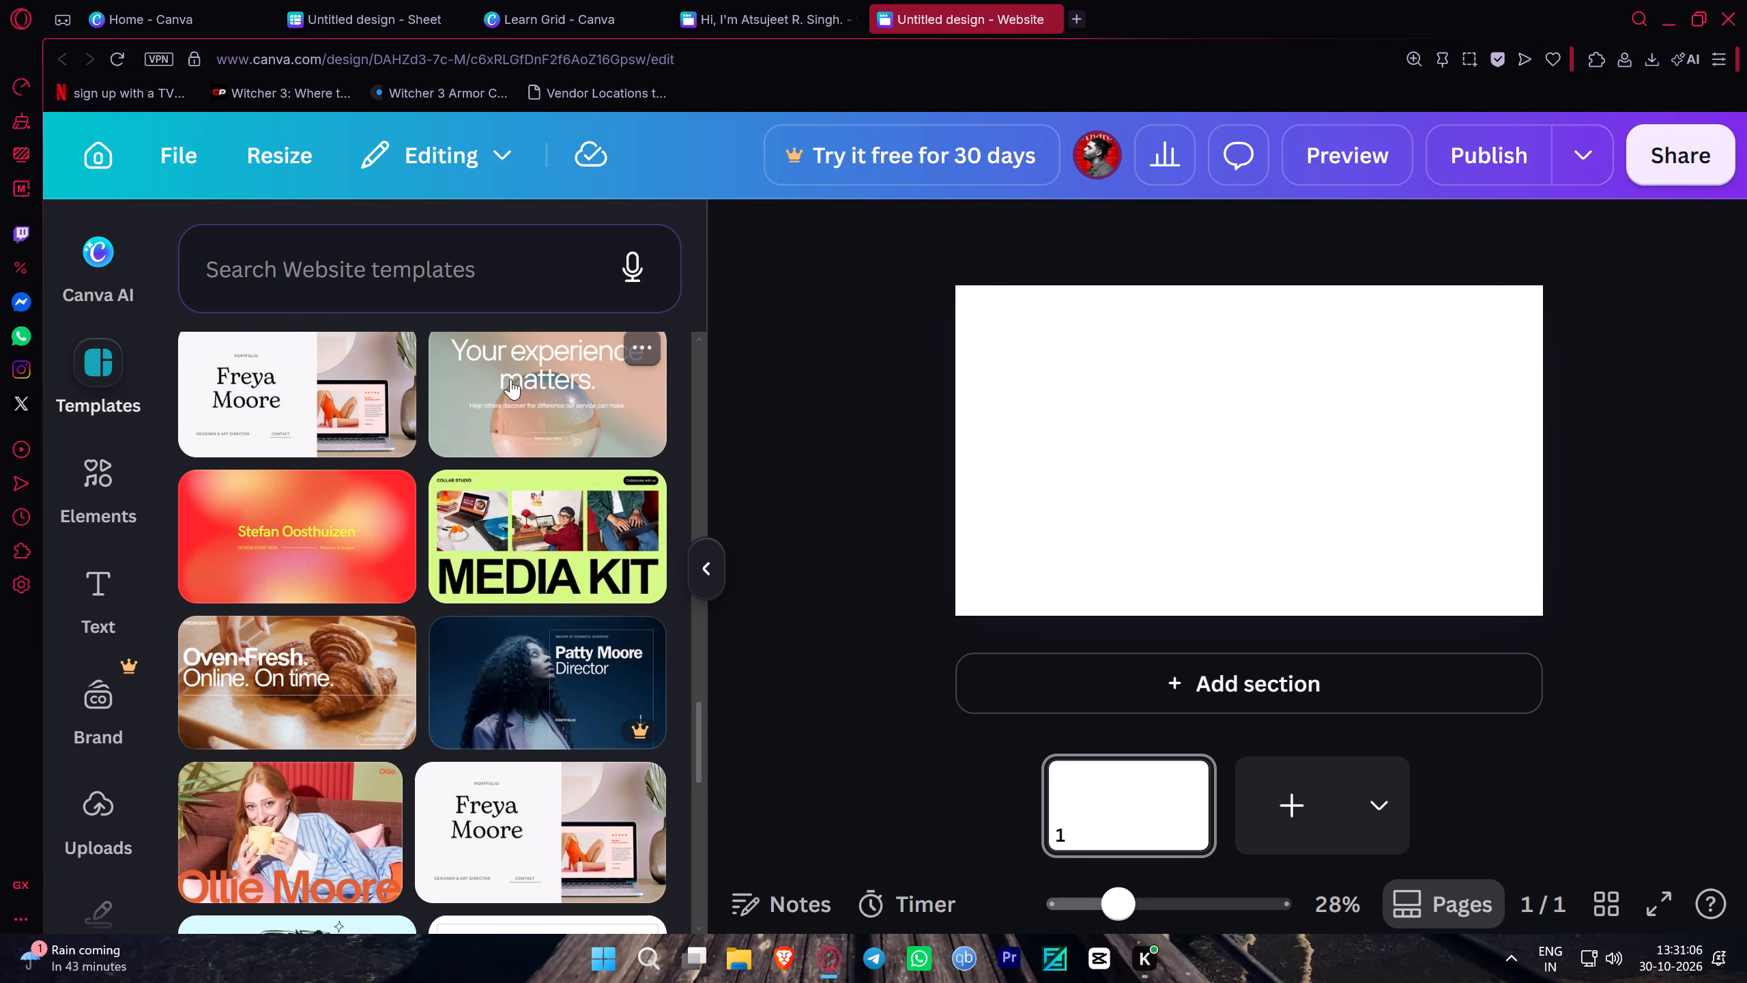
middle_click(421, 479)
left_click(424, 414)
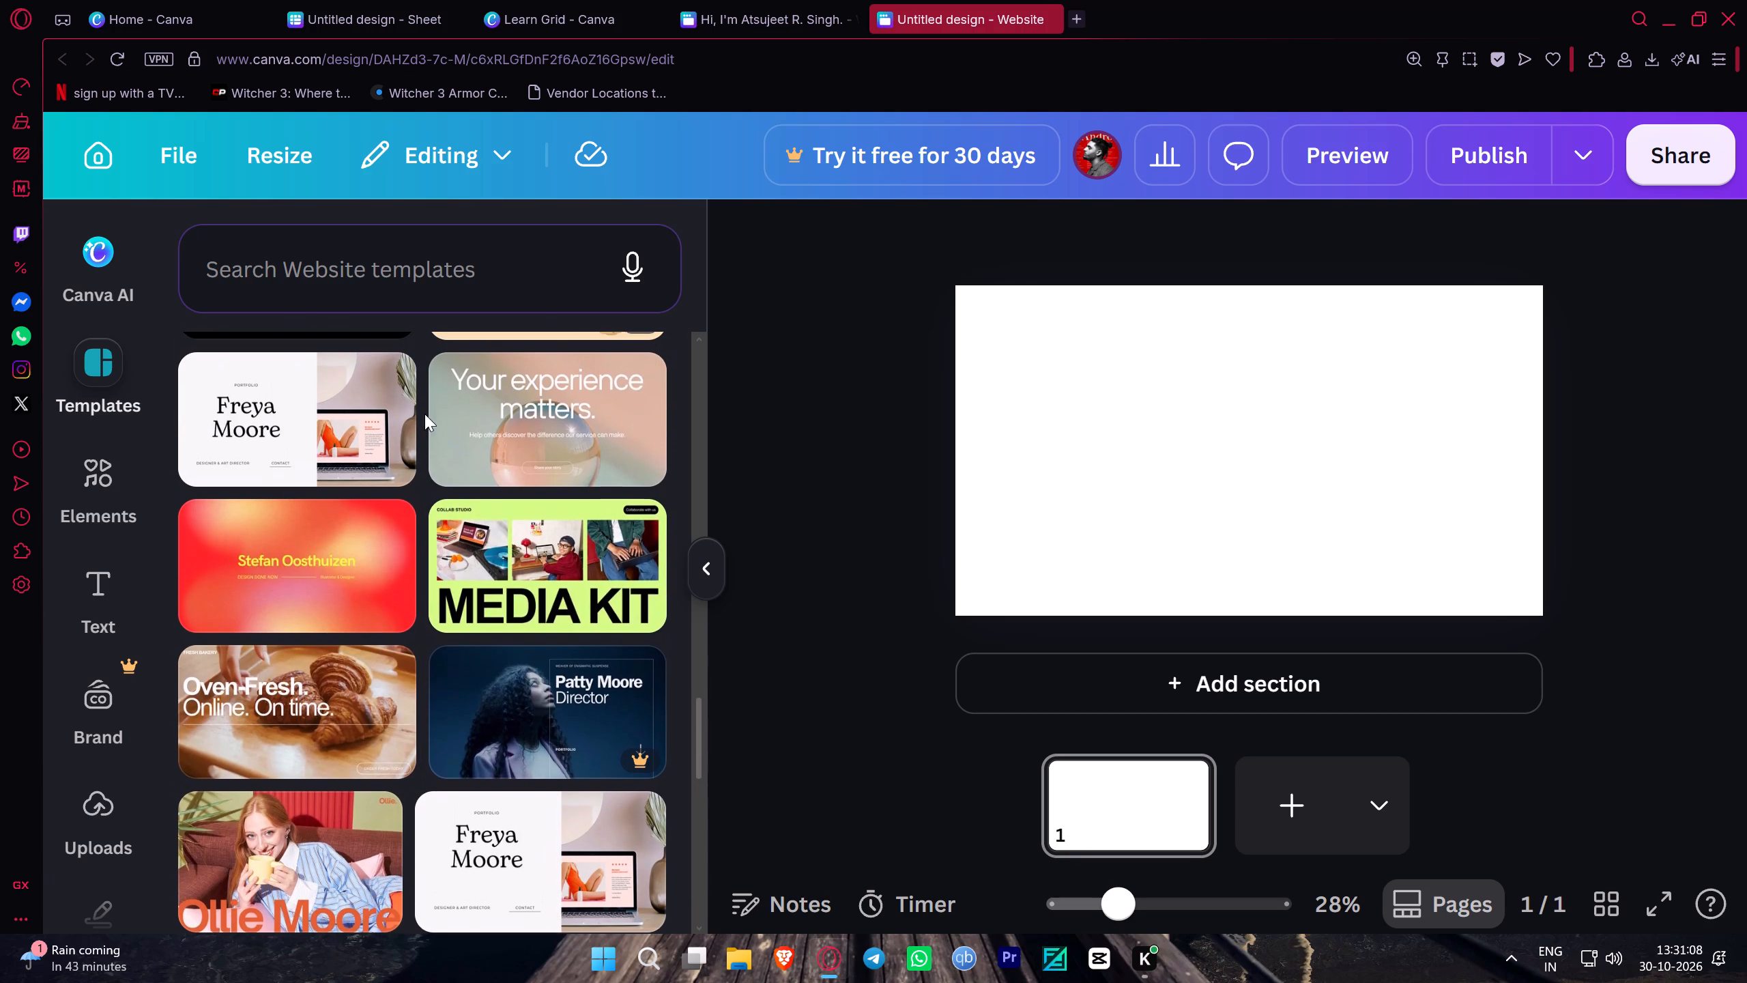
Search the web for "website templates" in a new browser tab.
left_click(1069, 26)
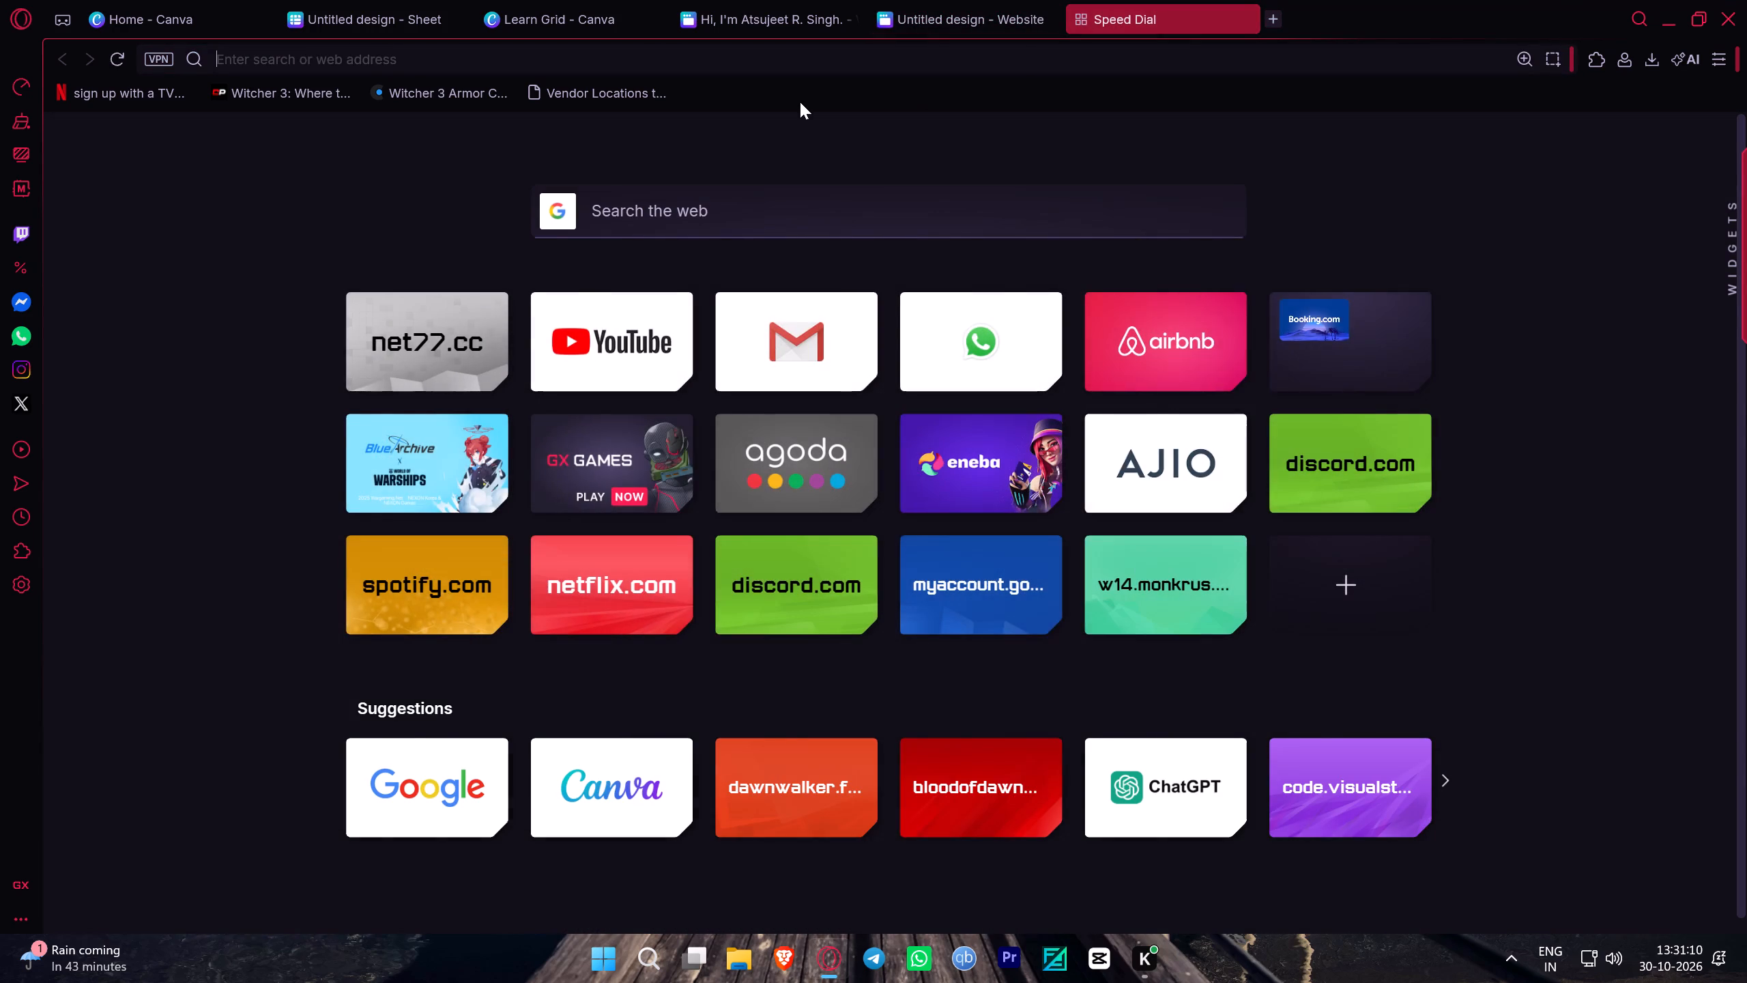
type("webstie t")
key("BackSpace")
key("BackSpace")
key("BackSpace")
key("BackSpace")
key("BackSpace")
type("ite templates")
key("Return")
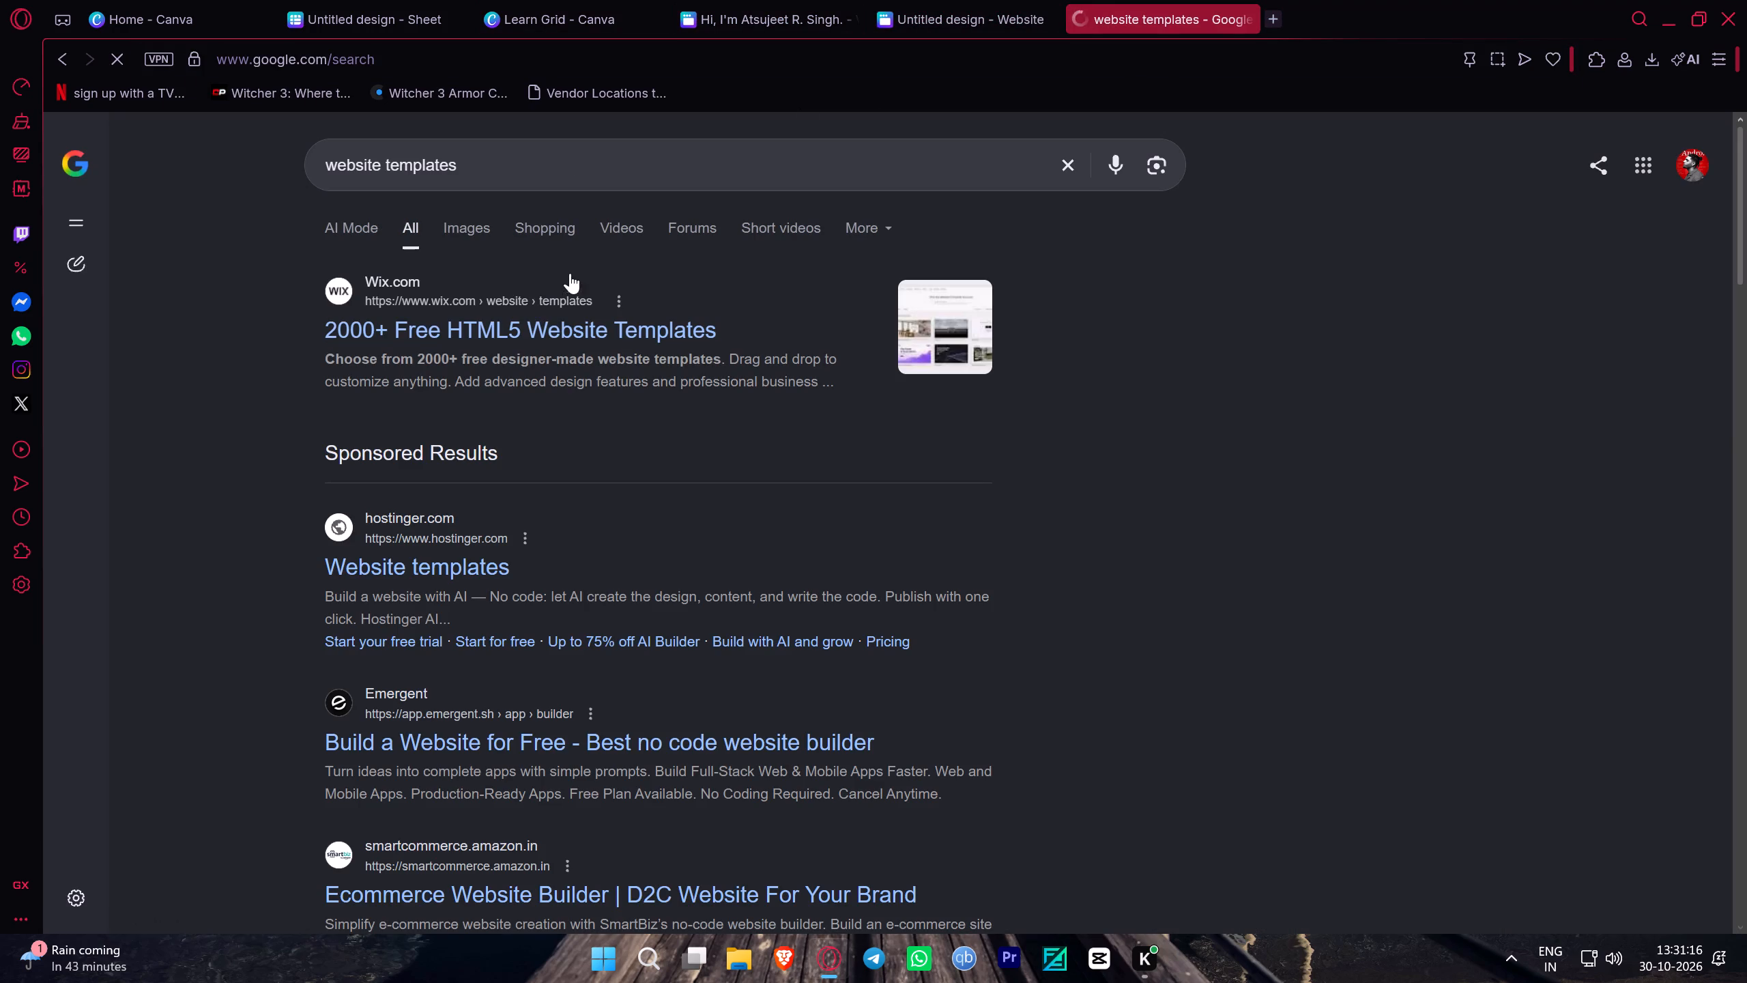
Open the Wix free HTML5 website templates result and look through its gallery of all templates.
left_click(558, 327)
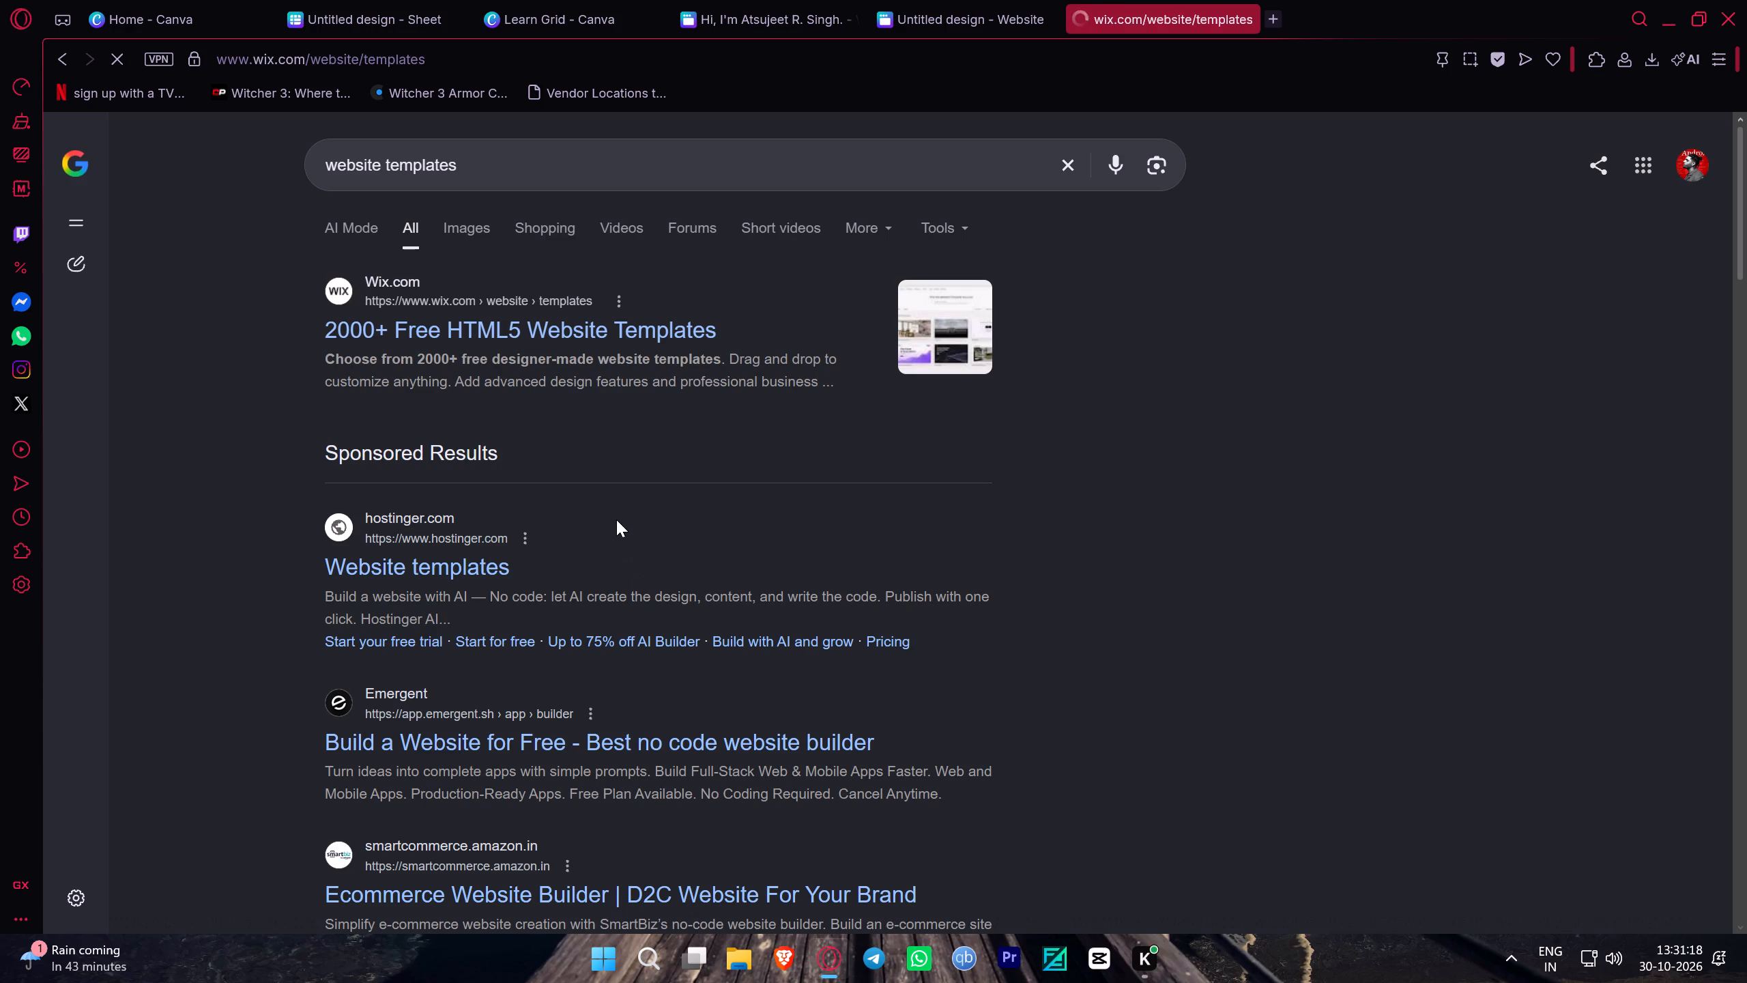
scroll(849, 520, "down", 1)
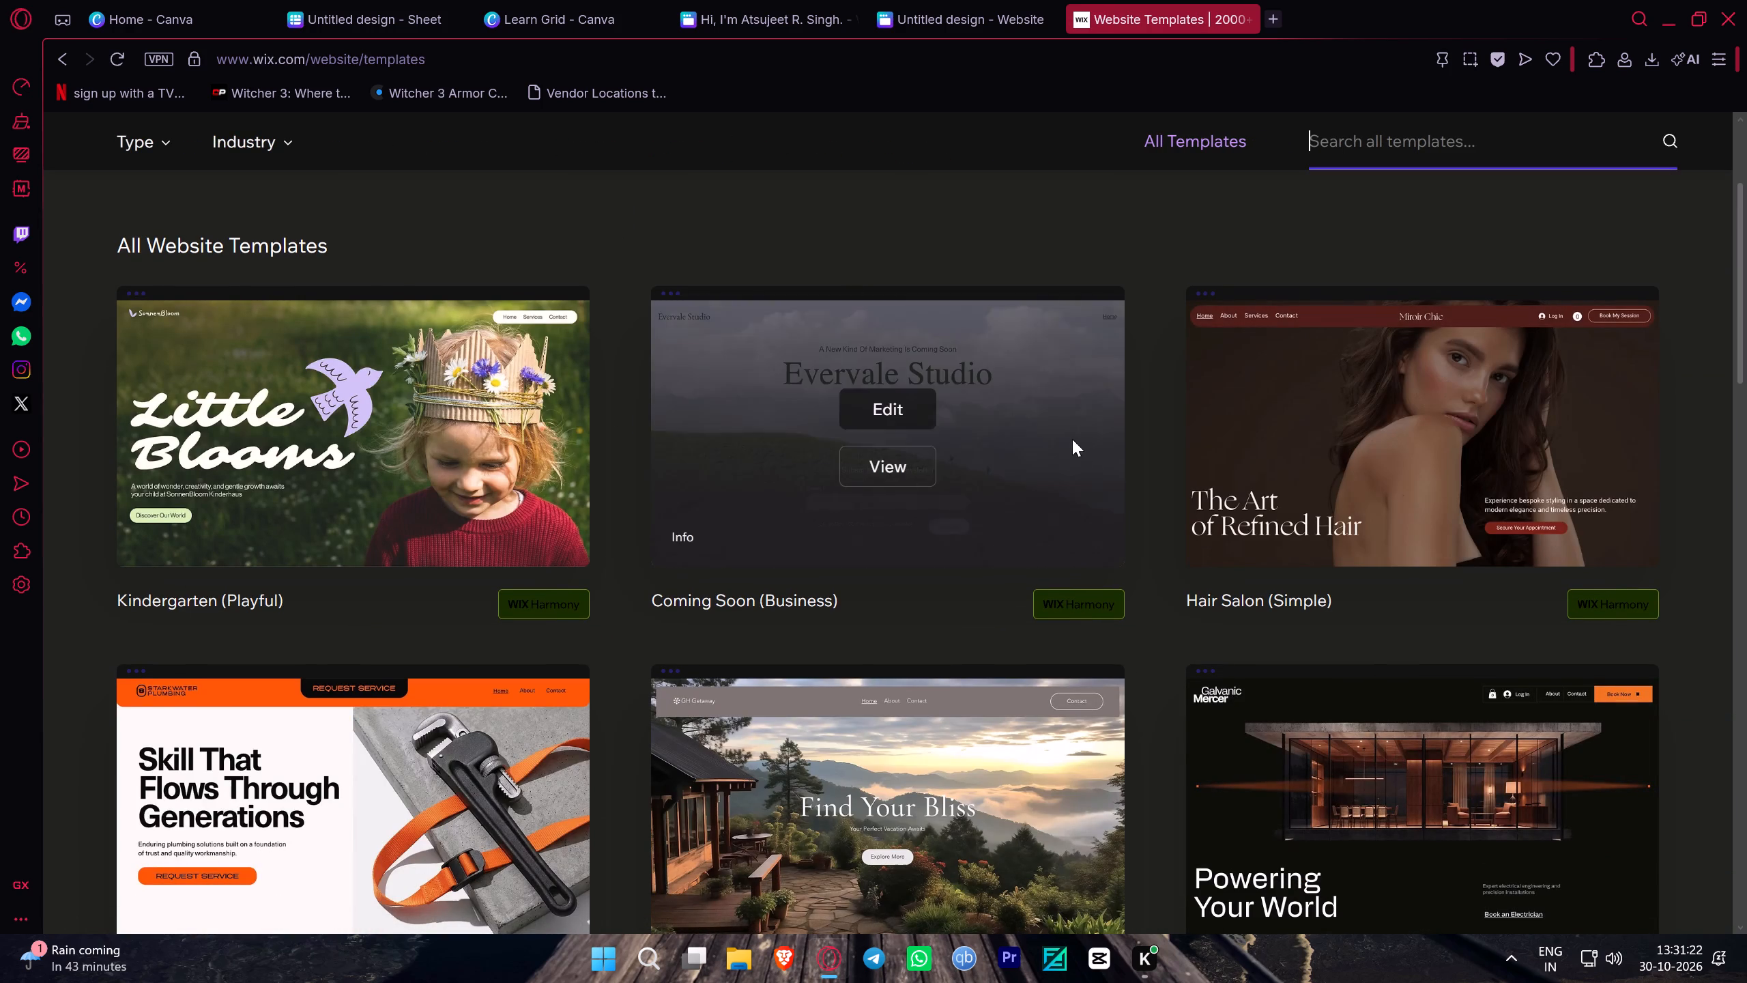
middle_click(613, 455)
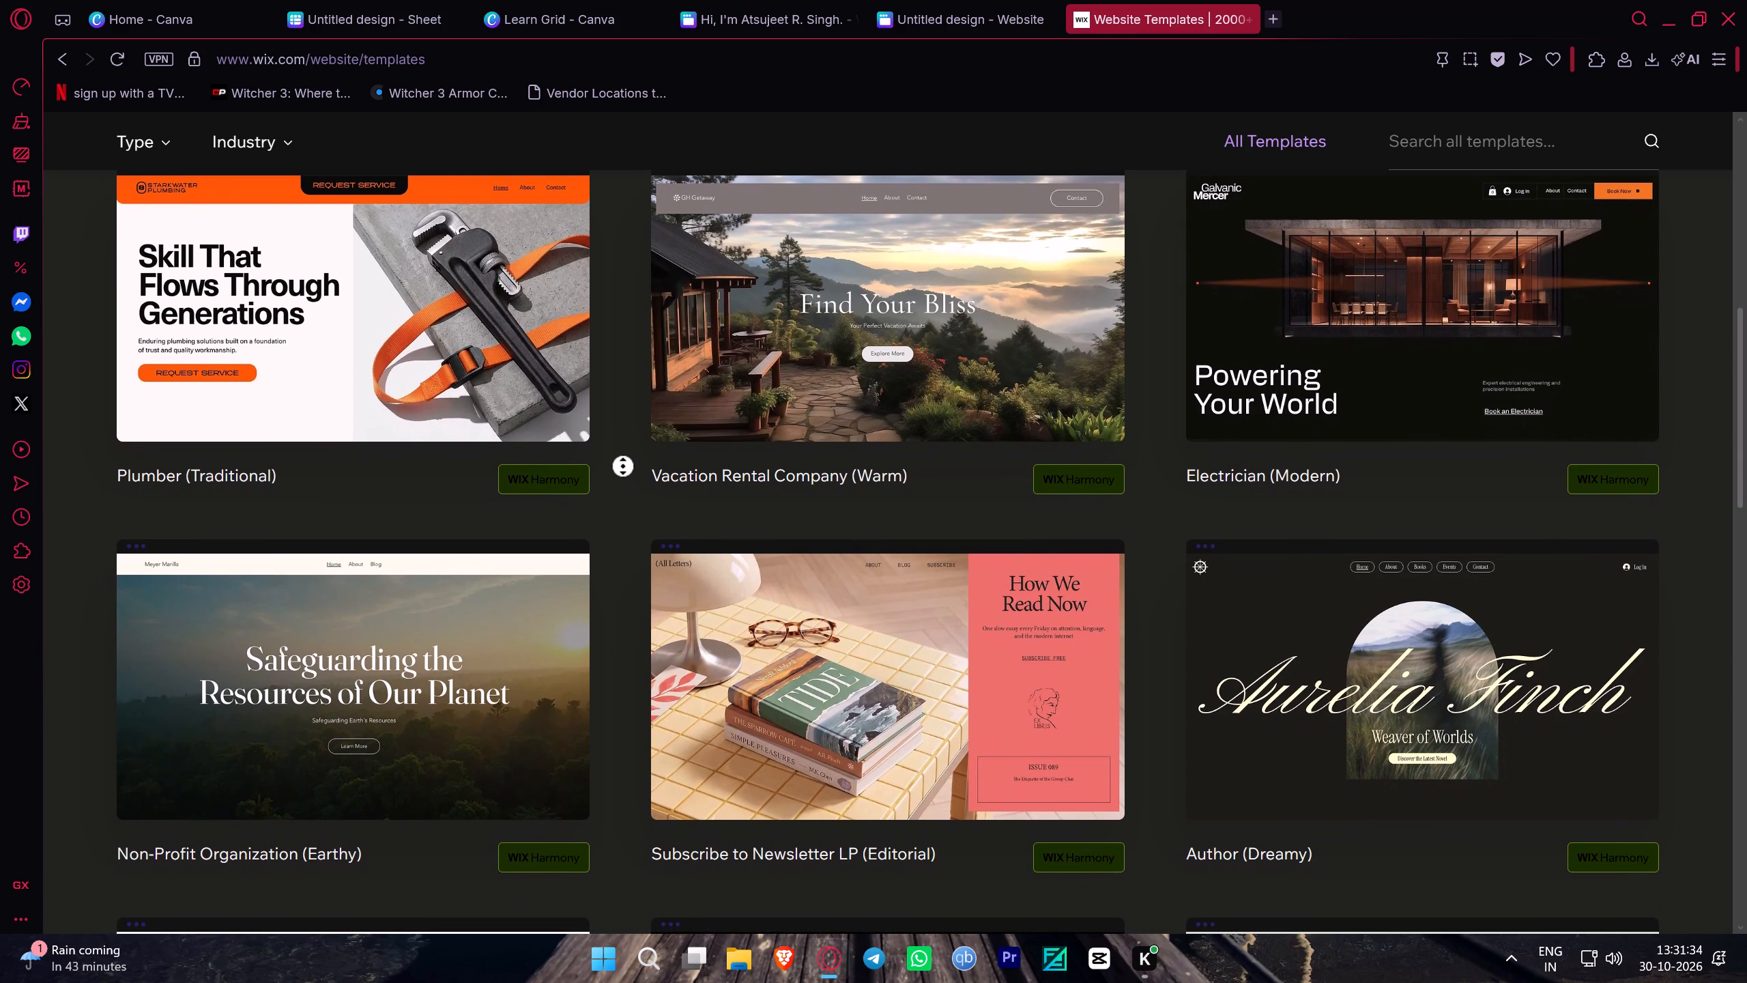
left_click(623, 466)
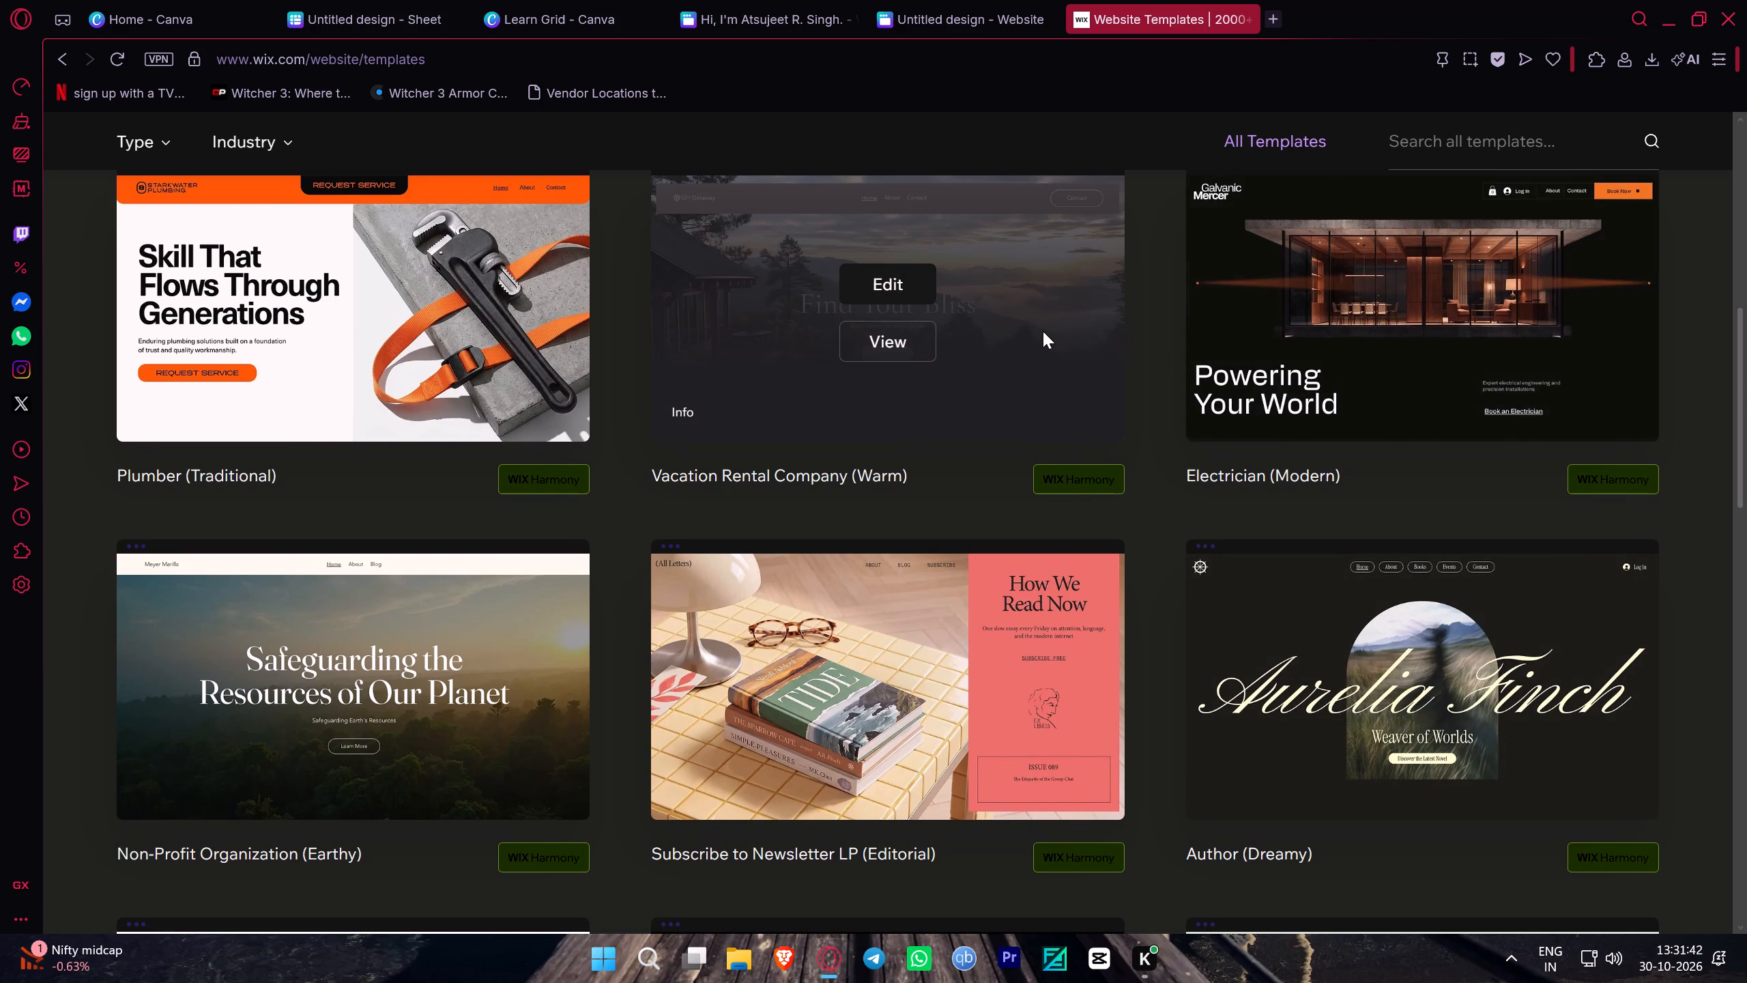
scroll(1089, 317, "up", 6)
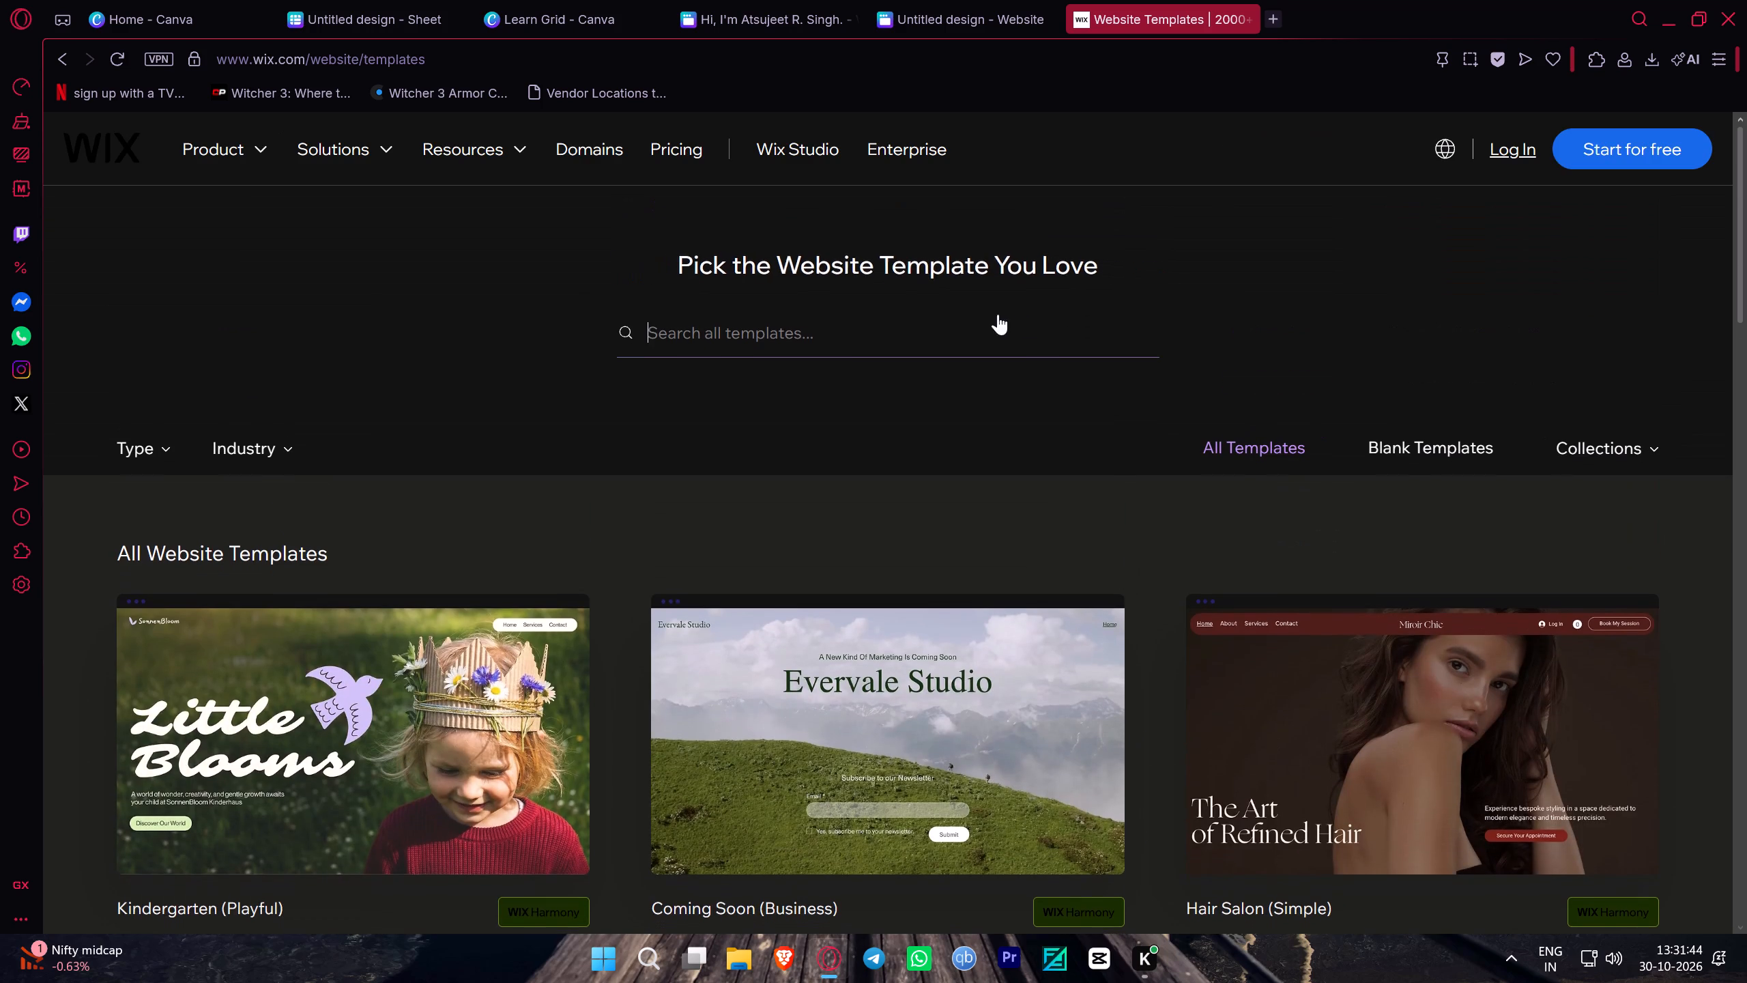
Search the Wix templates for "art" and look through the Creative Arts designs.
left_click(841, 335)
key("a")
type("rt")
key("space")
key("Return")
scroll(927, 368, "down", 1)
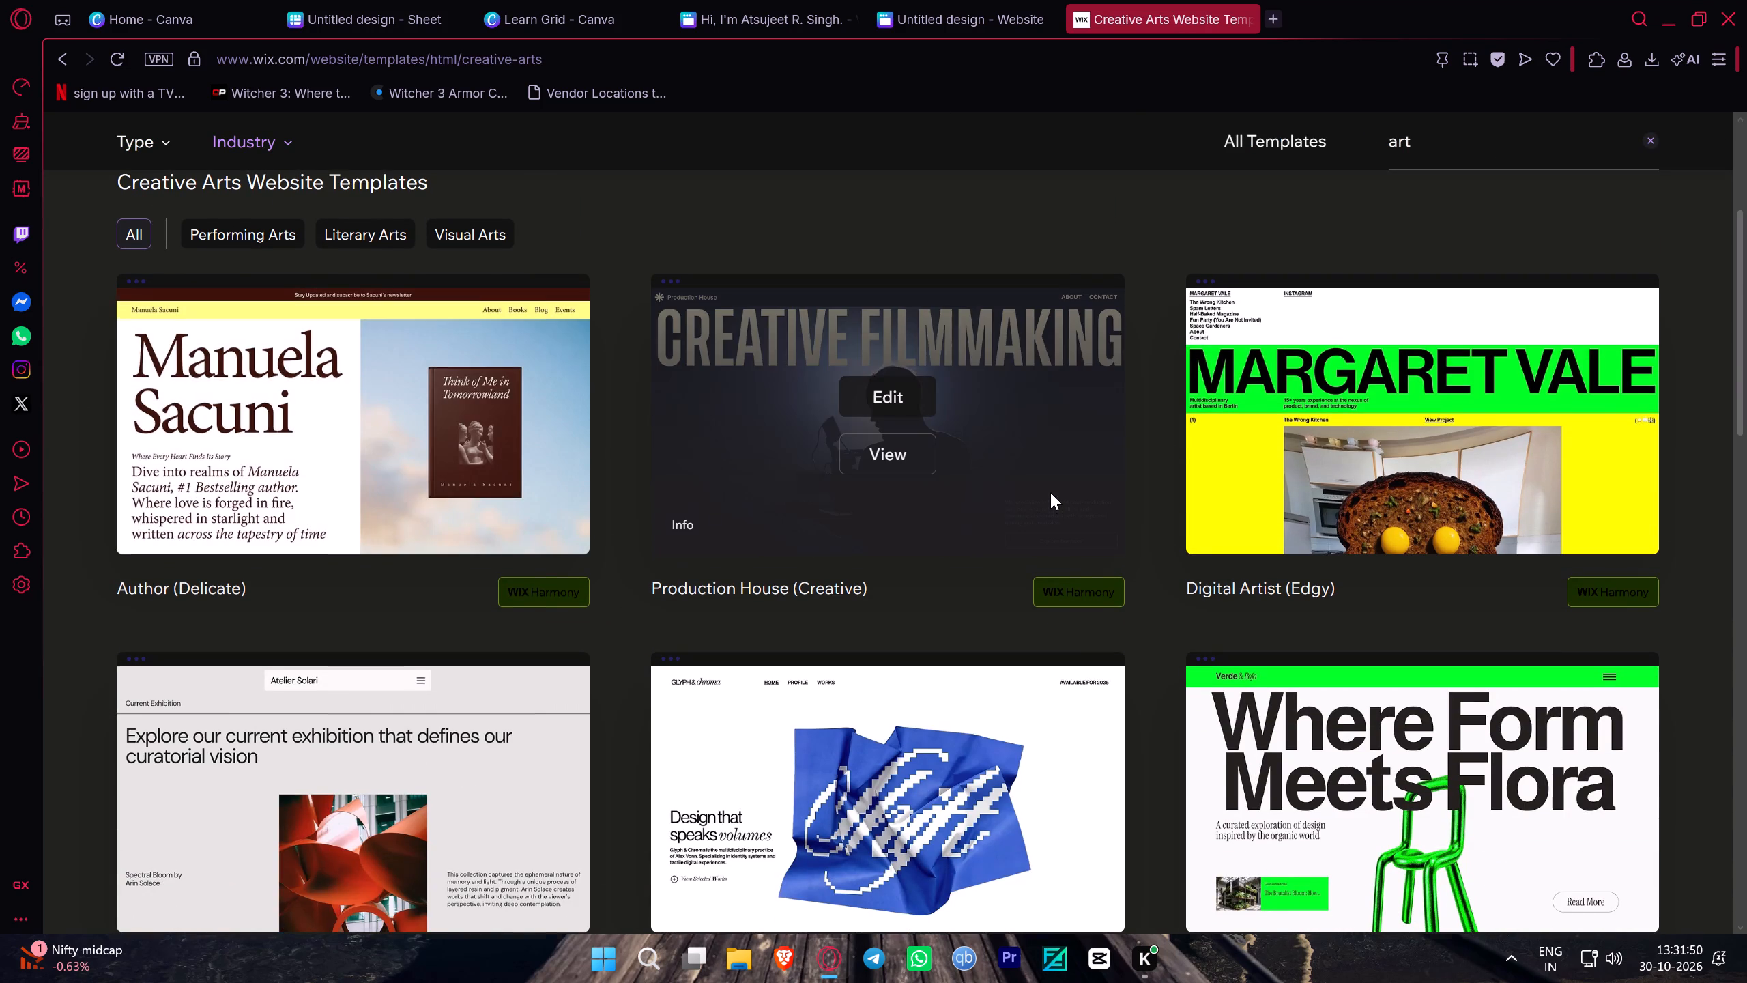
scroll(1050, 492, "down", 1)
scroll(663, 523, "down", 1)
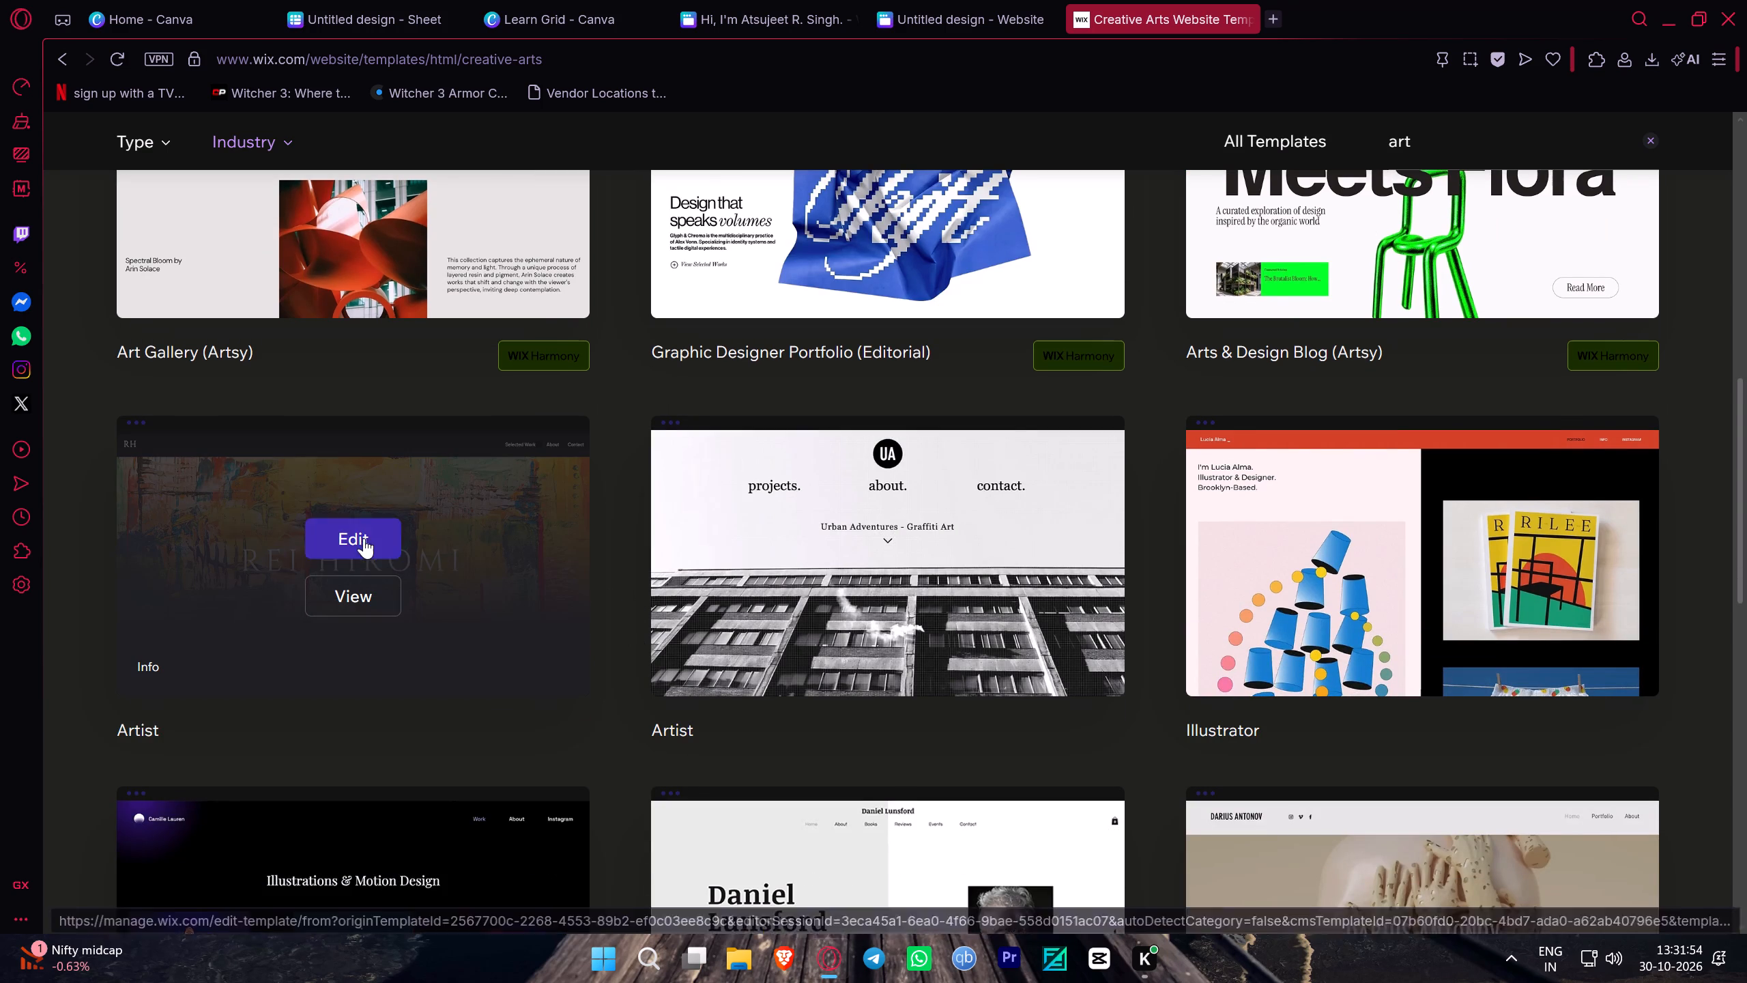
Open the preview of the Artist template with the colourful abstract painting and look through its home page.
left_click(373, 606)
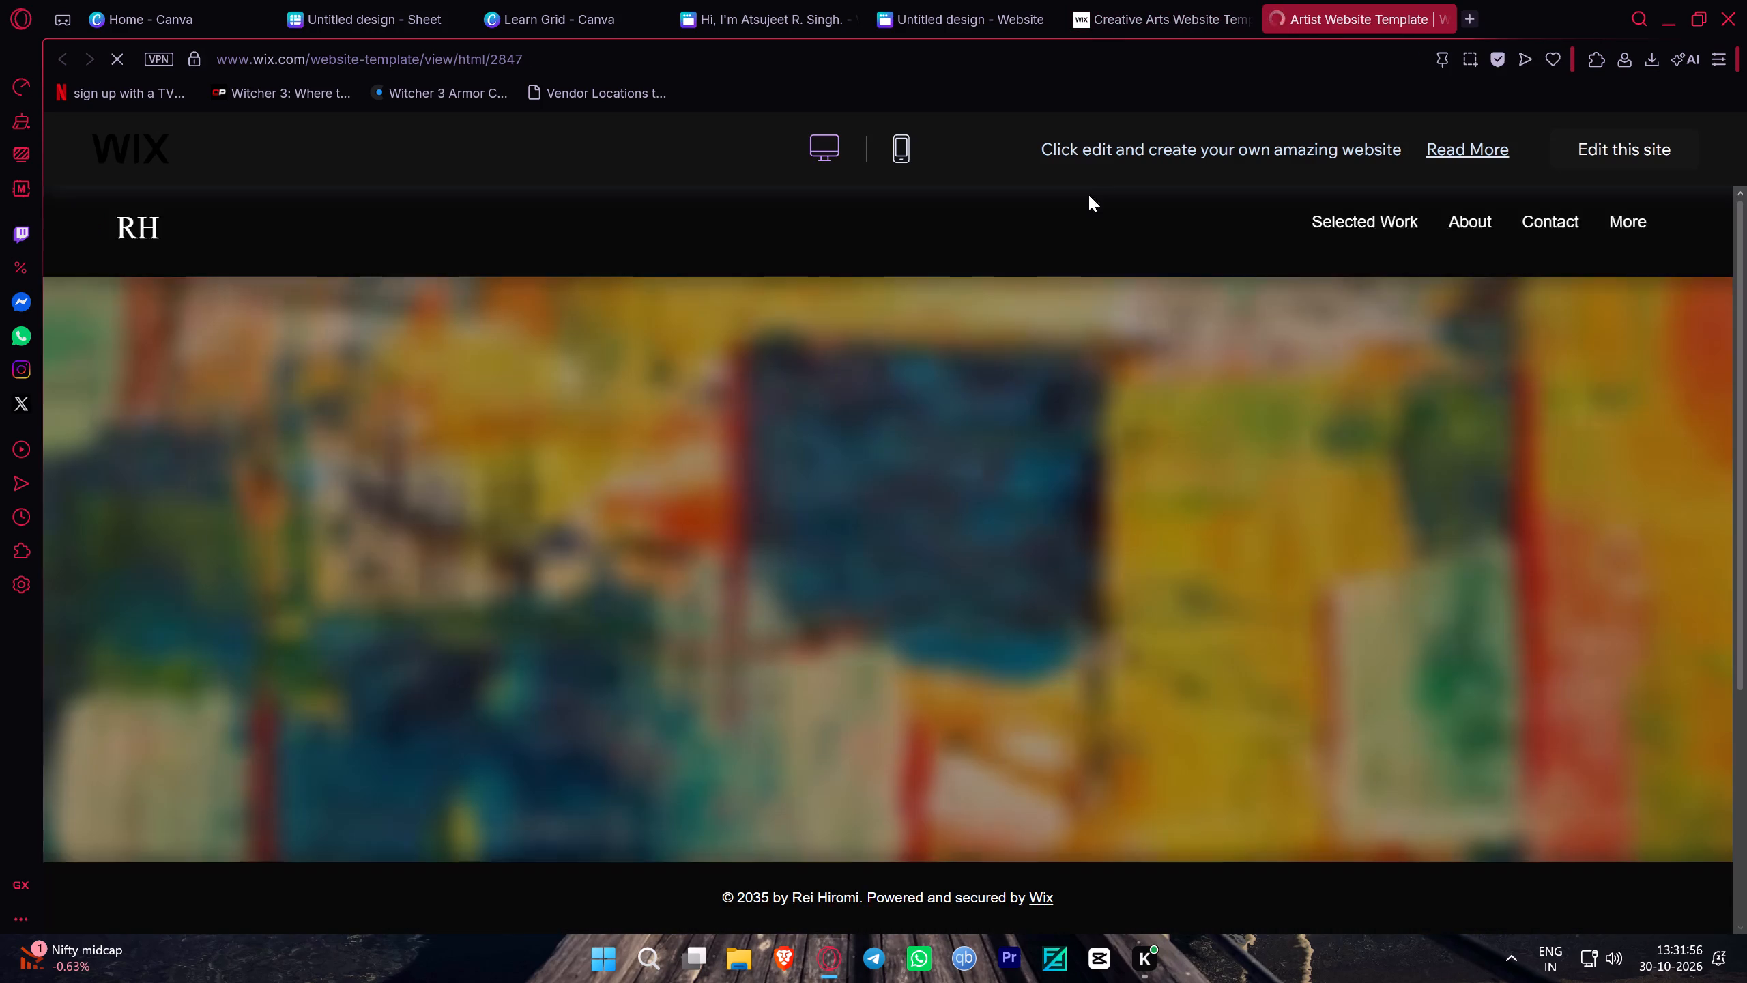
scroll(925, 500, "down", 2)
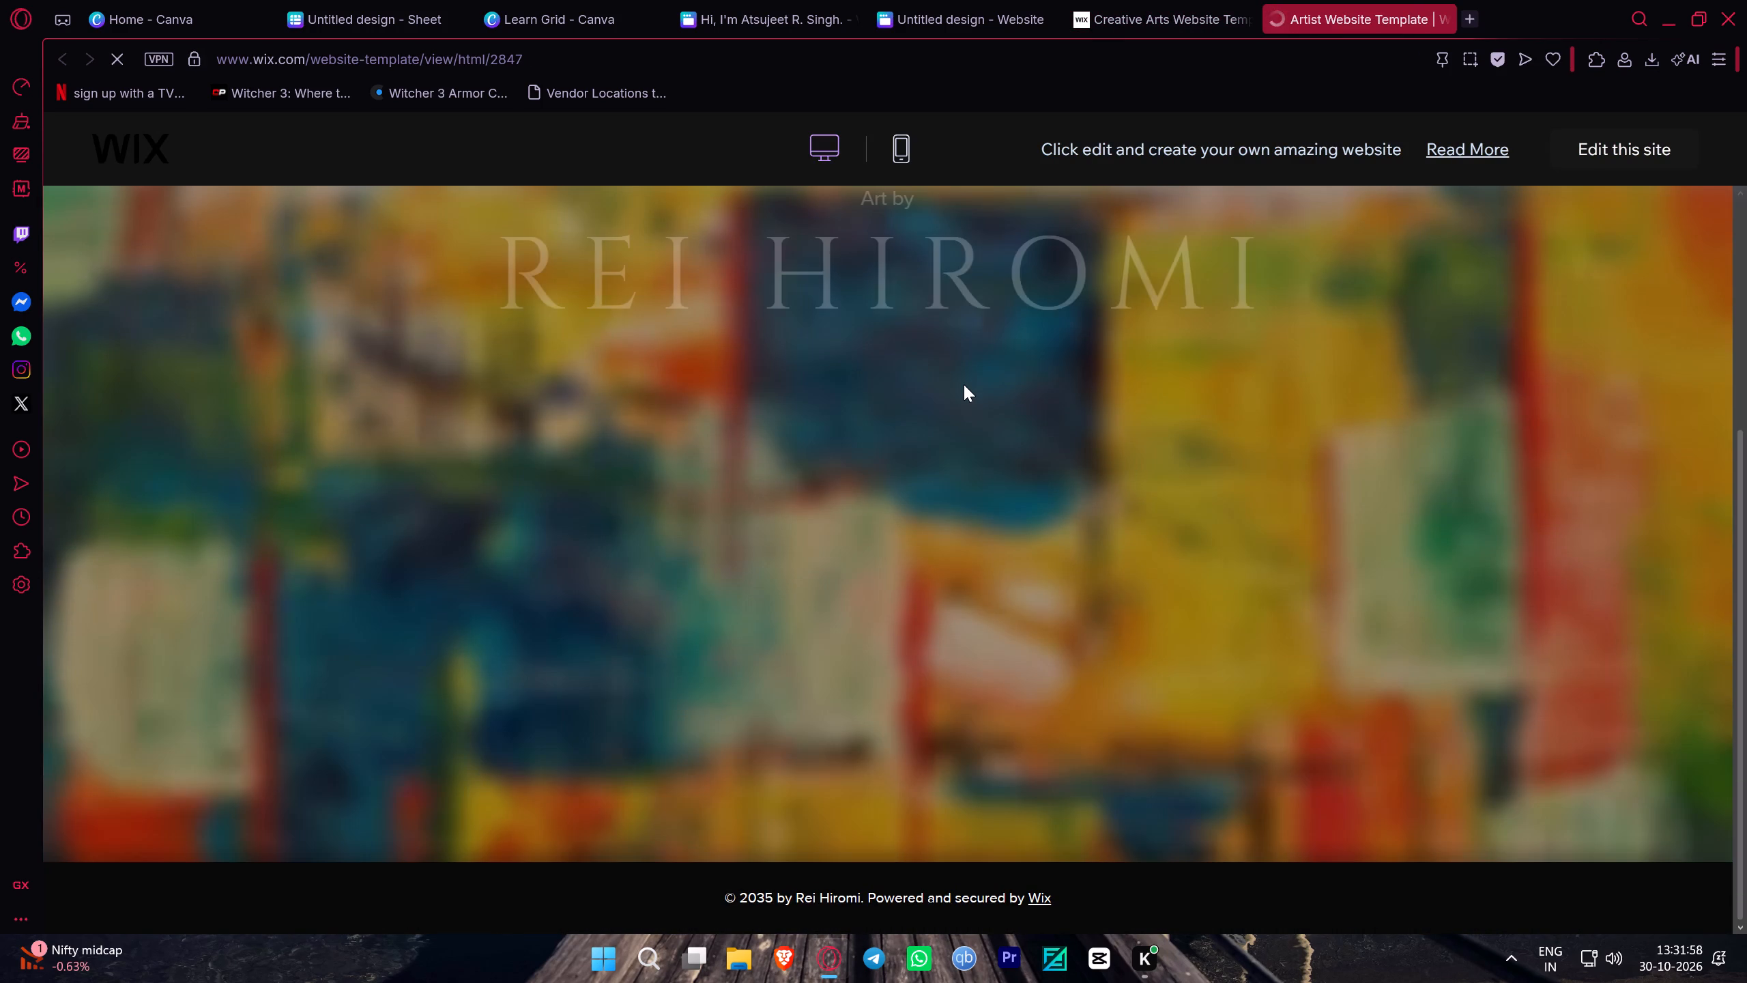
scroll(964, 384, "down", 2)
scroll(964, 384, "up", 1)
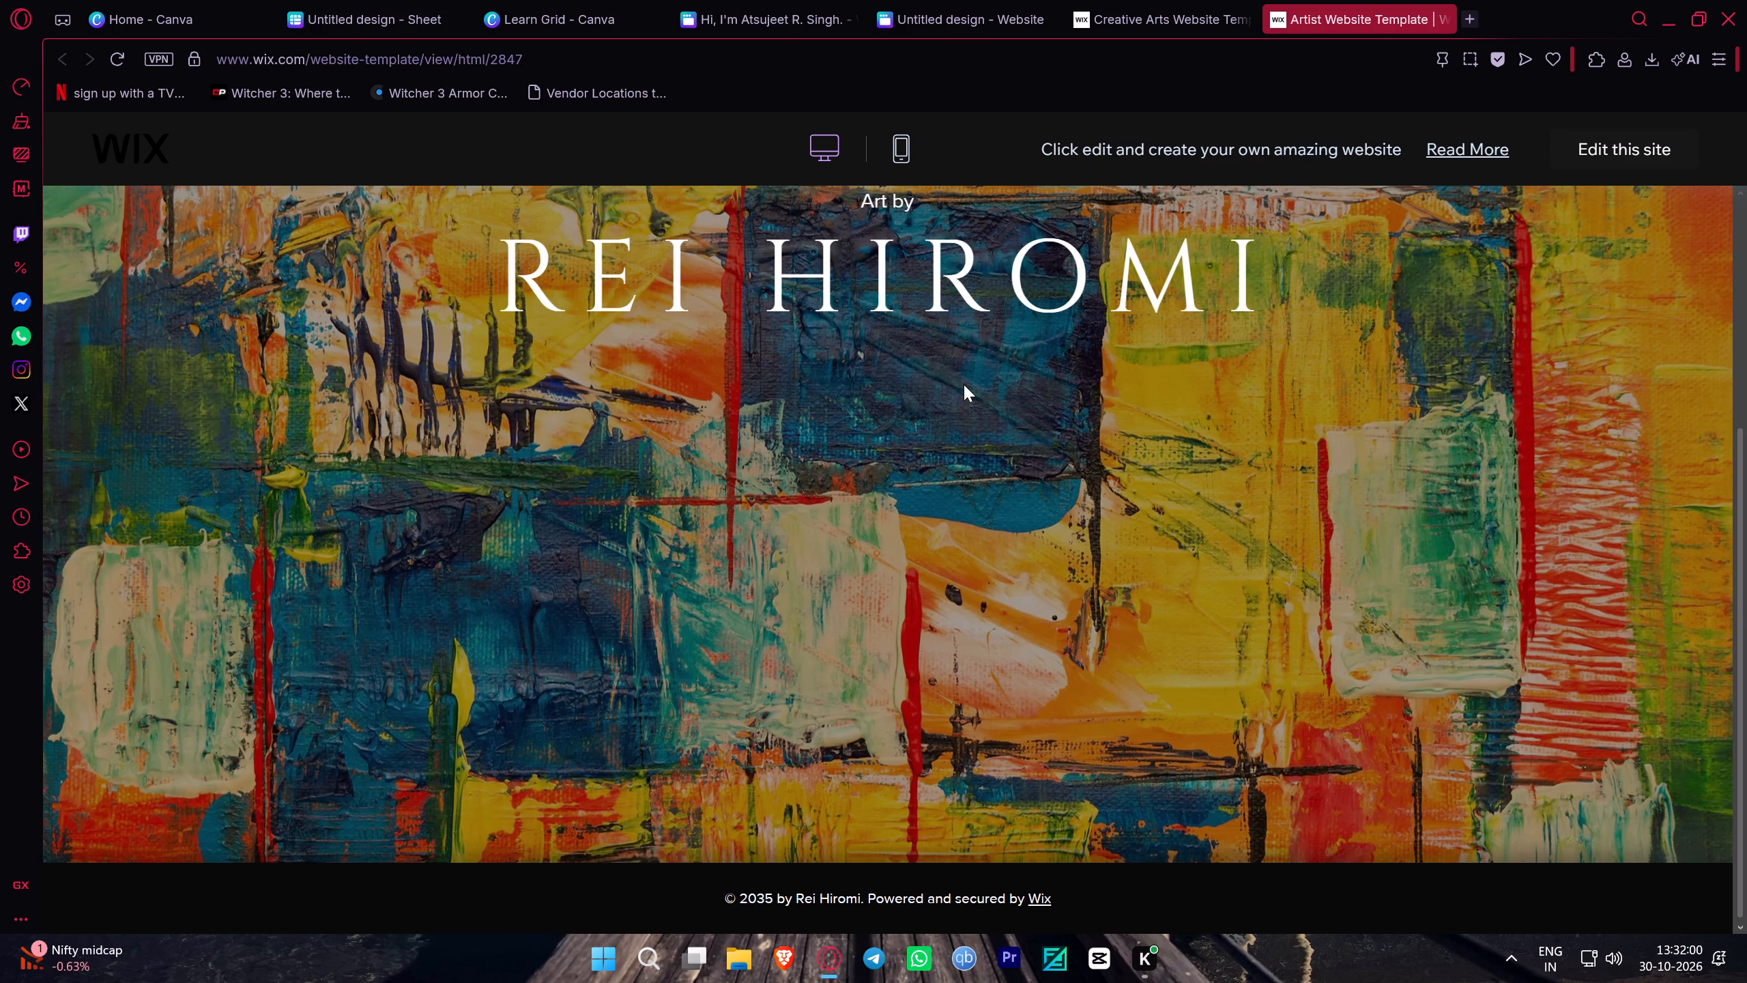
scroll(964, 384, "up", 1)
Switch briefly to the other open design tabs, and return to the Artist template preview to examine its desktop home page.
left_click(928, 6)
left_click(1157, 0)
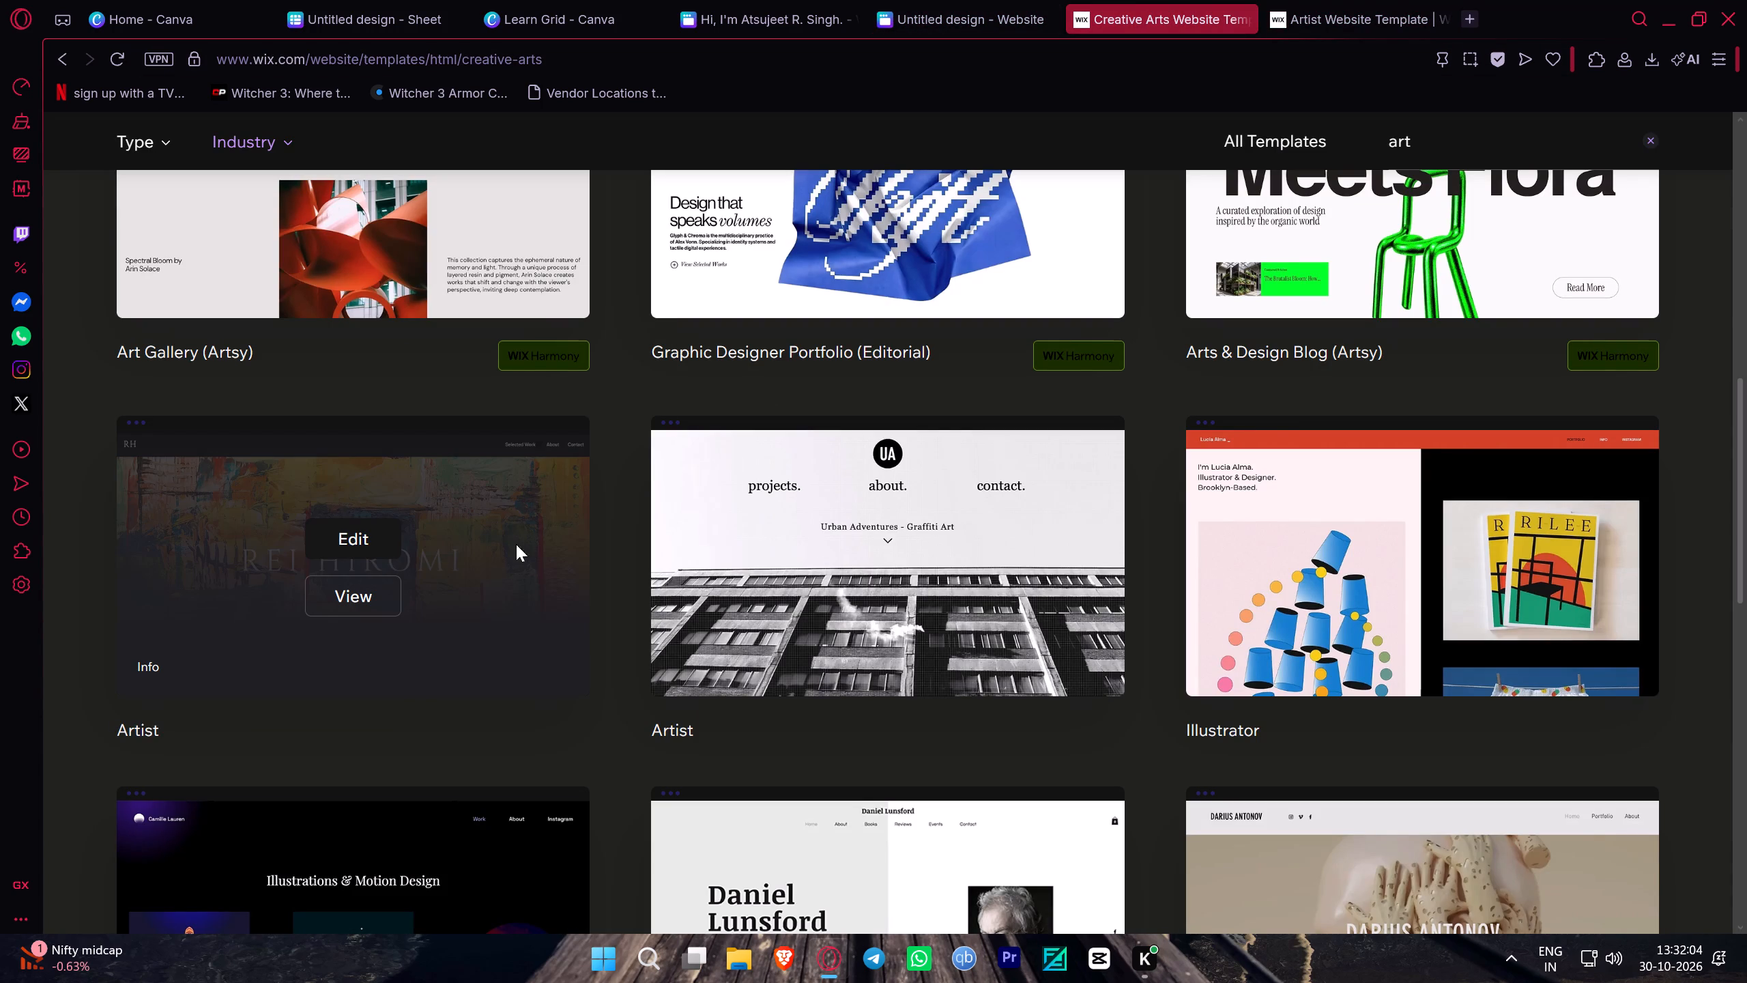
left_click(1321, 0)
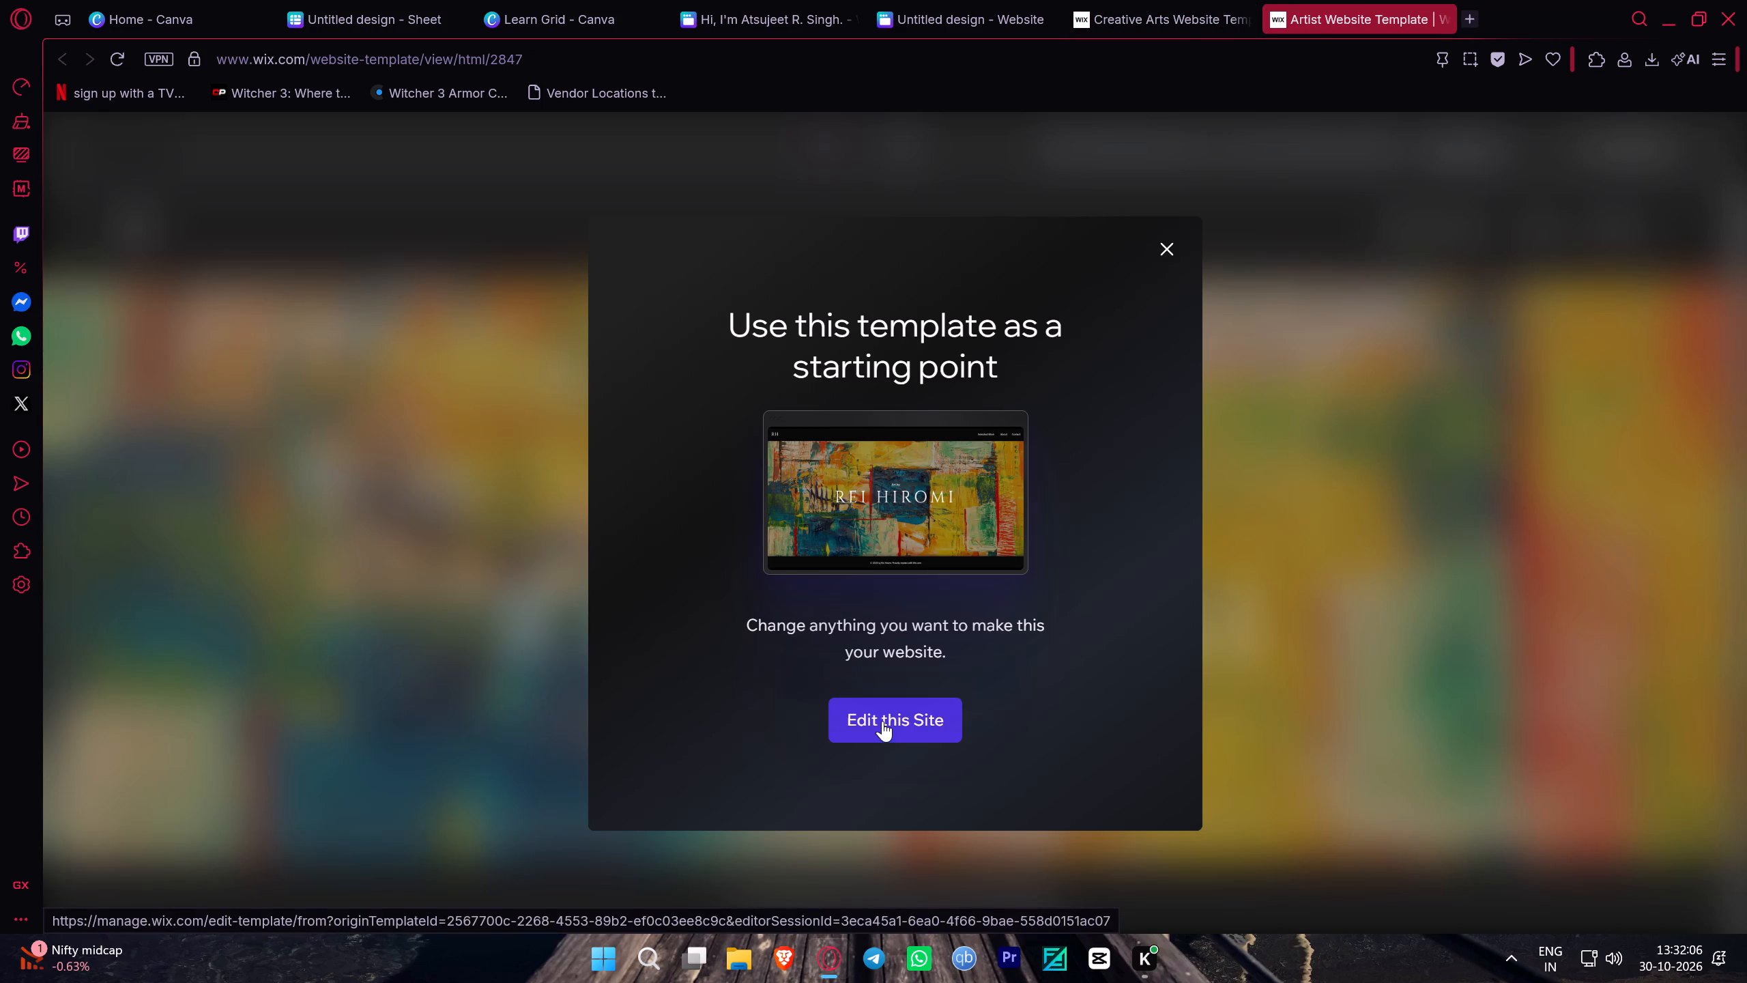
left_click(1163, 258)
scroll(1030, 494, "down", 1)
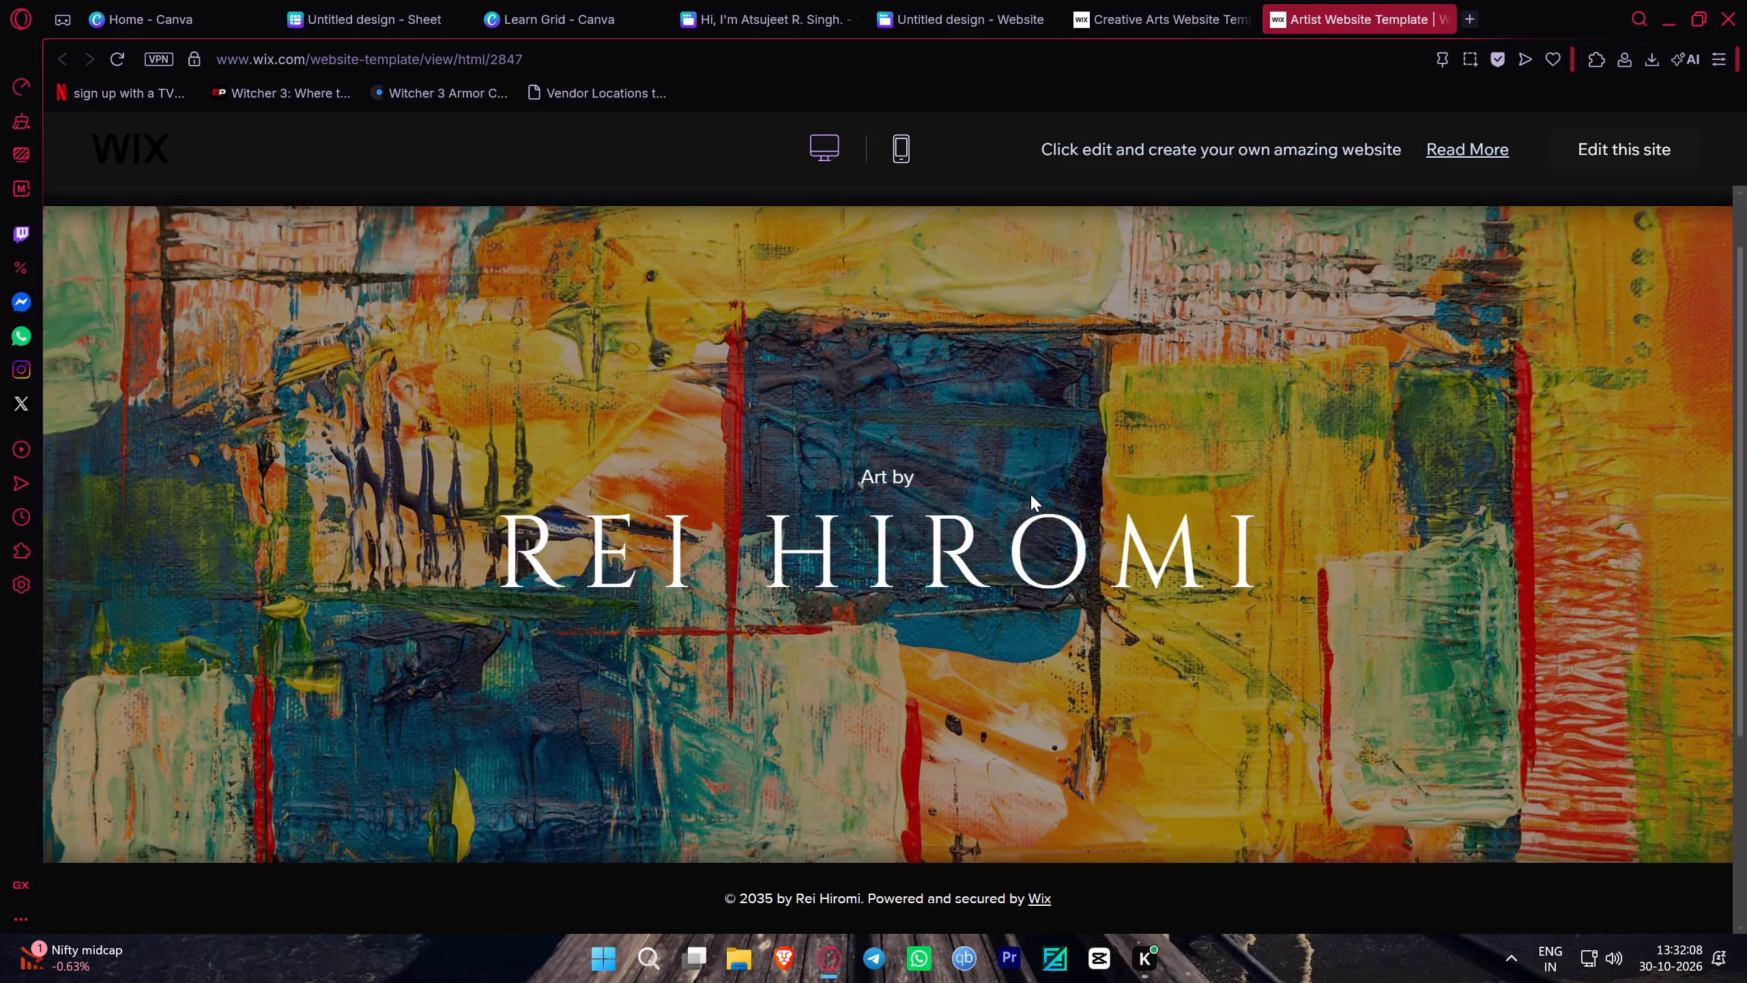
scroll(1045, 508, "down", 5)
scroll(1046, 524, "up", 3)
scroll(1046, 524, "down", 5)
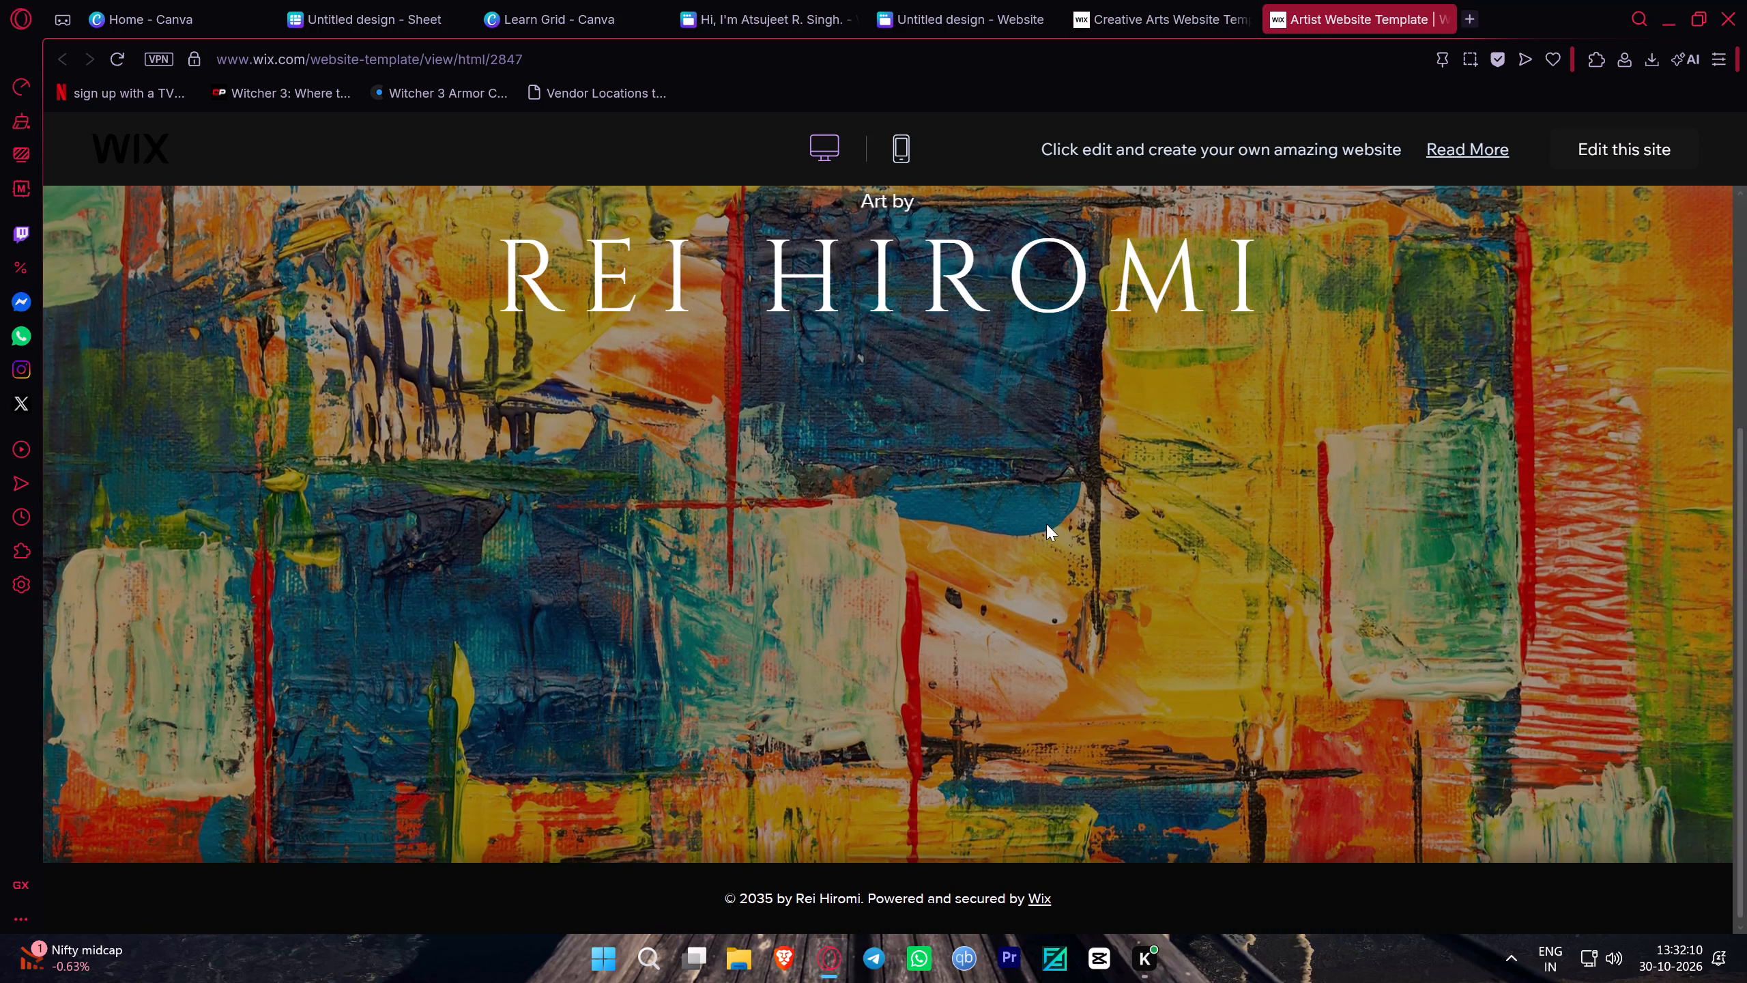
scroll(1046, 524, "down", 5)
scroll(1046, 515, "up", 4)
Open the previewed Artist template for editing in Wix.
left_click(1578, 156)
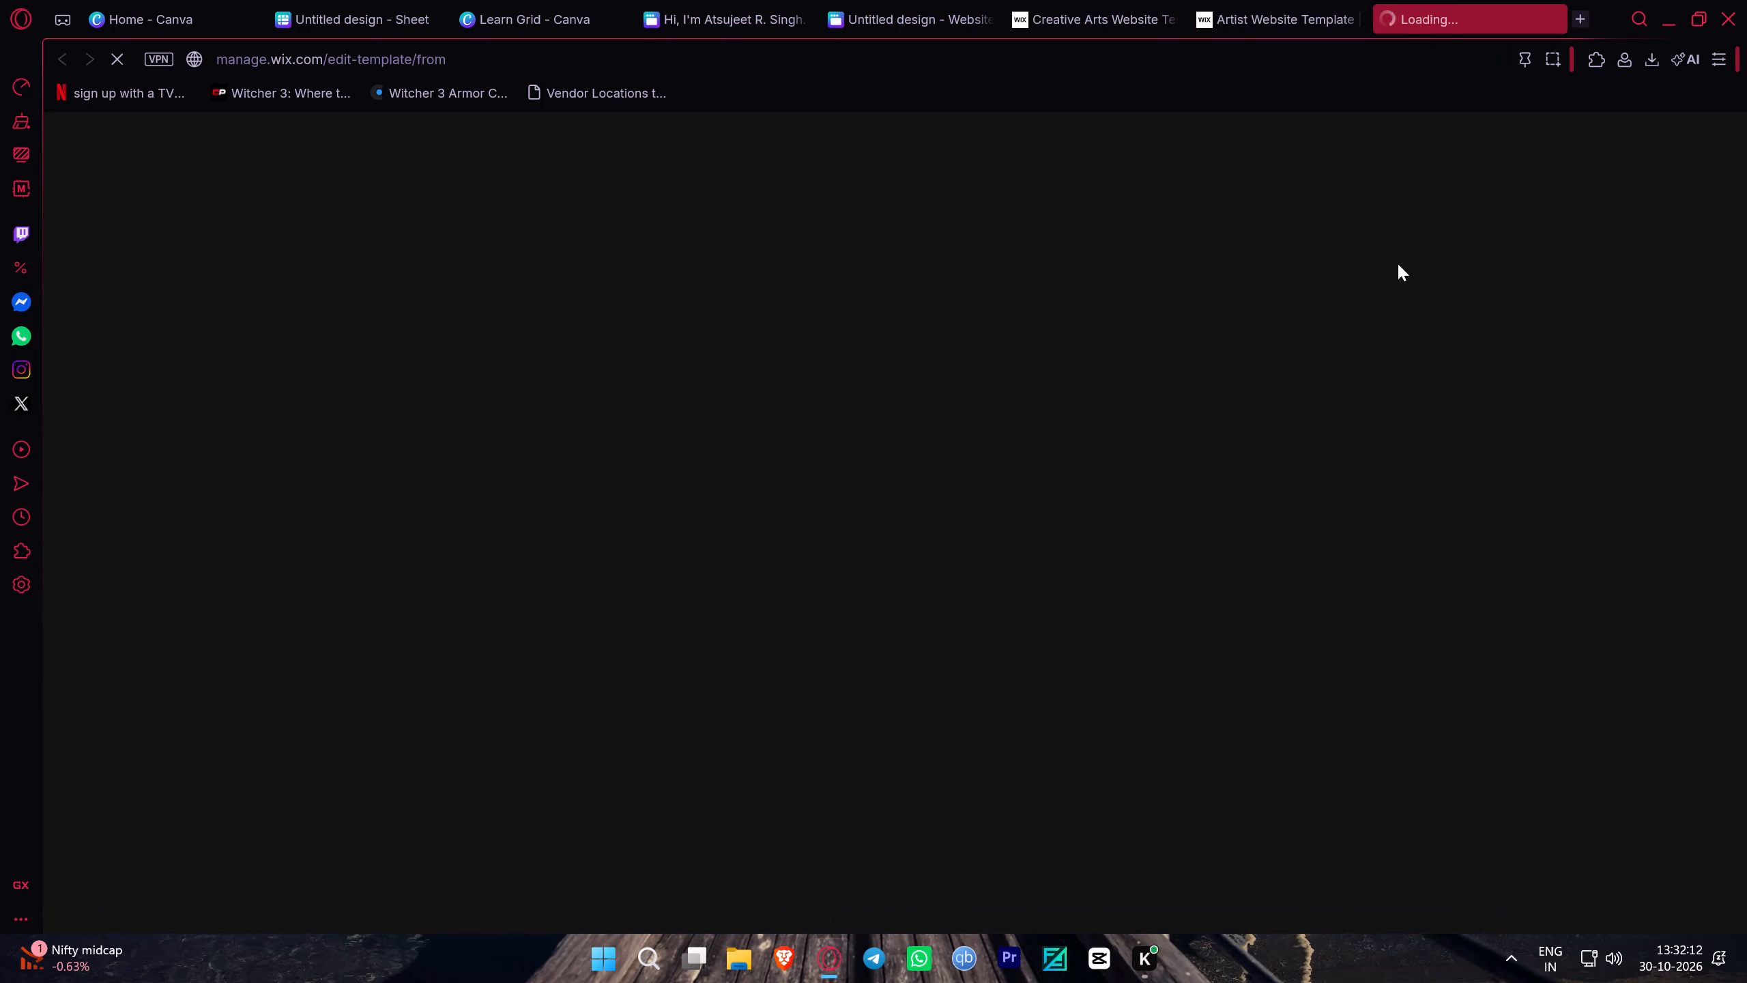
Return to the Artist template preview and examine its home page in the mobile view.
left_click(1282, 22)
scroll(1159, 570, "down", 10)
scroll(1160, 510, "up", 3)
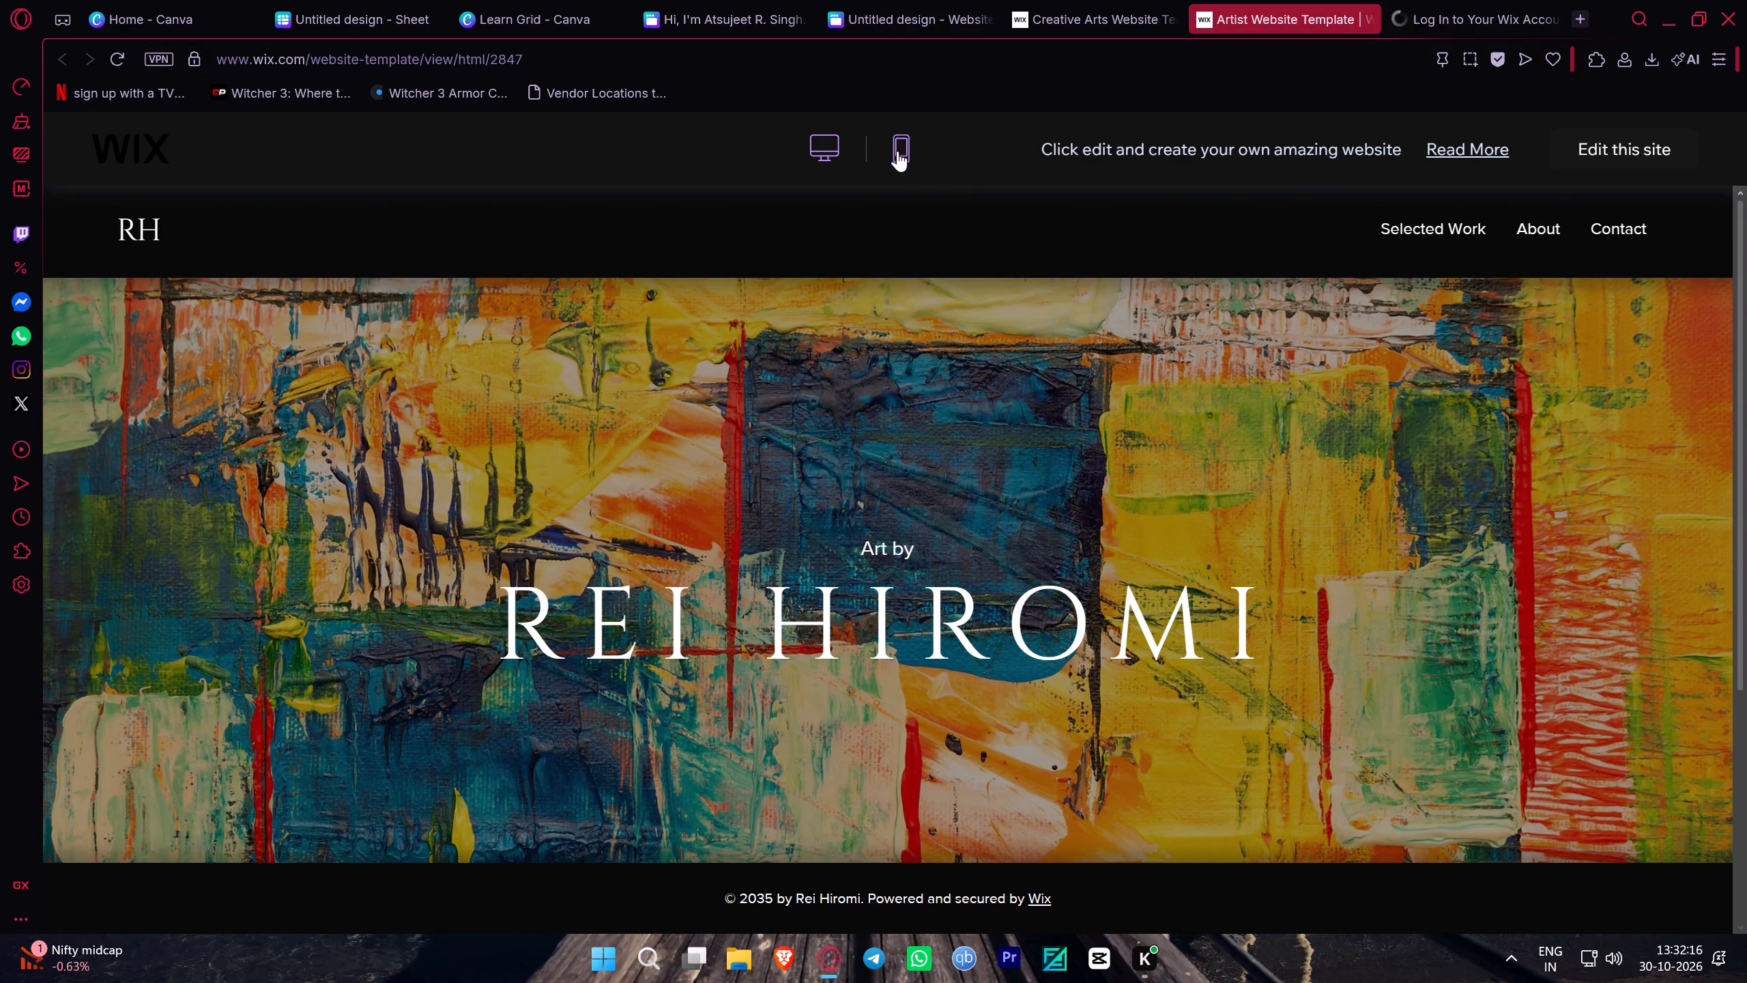
left_click(897, 151)
scroll(913, 504, "down", 5)
scroll(914, 504, "up", 1)
scroll(914, 504, "down", 1)
scroll(914, 504, "up", 4)
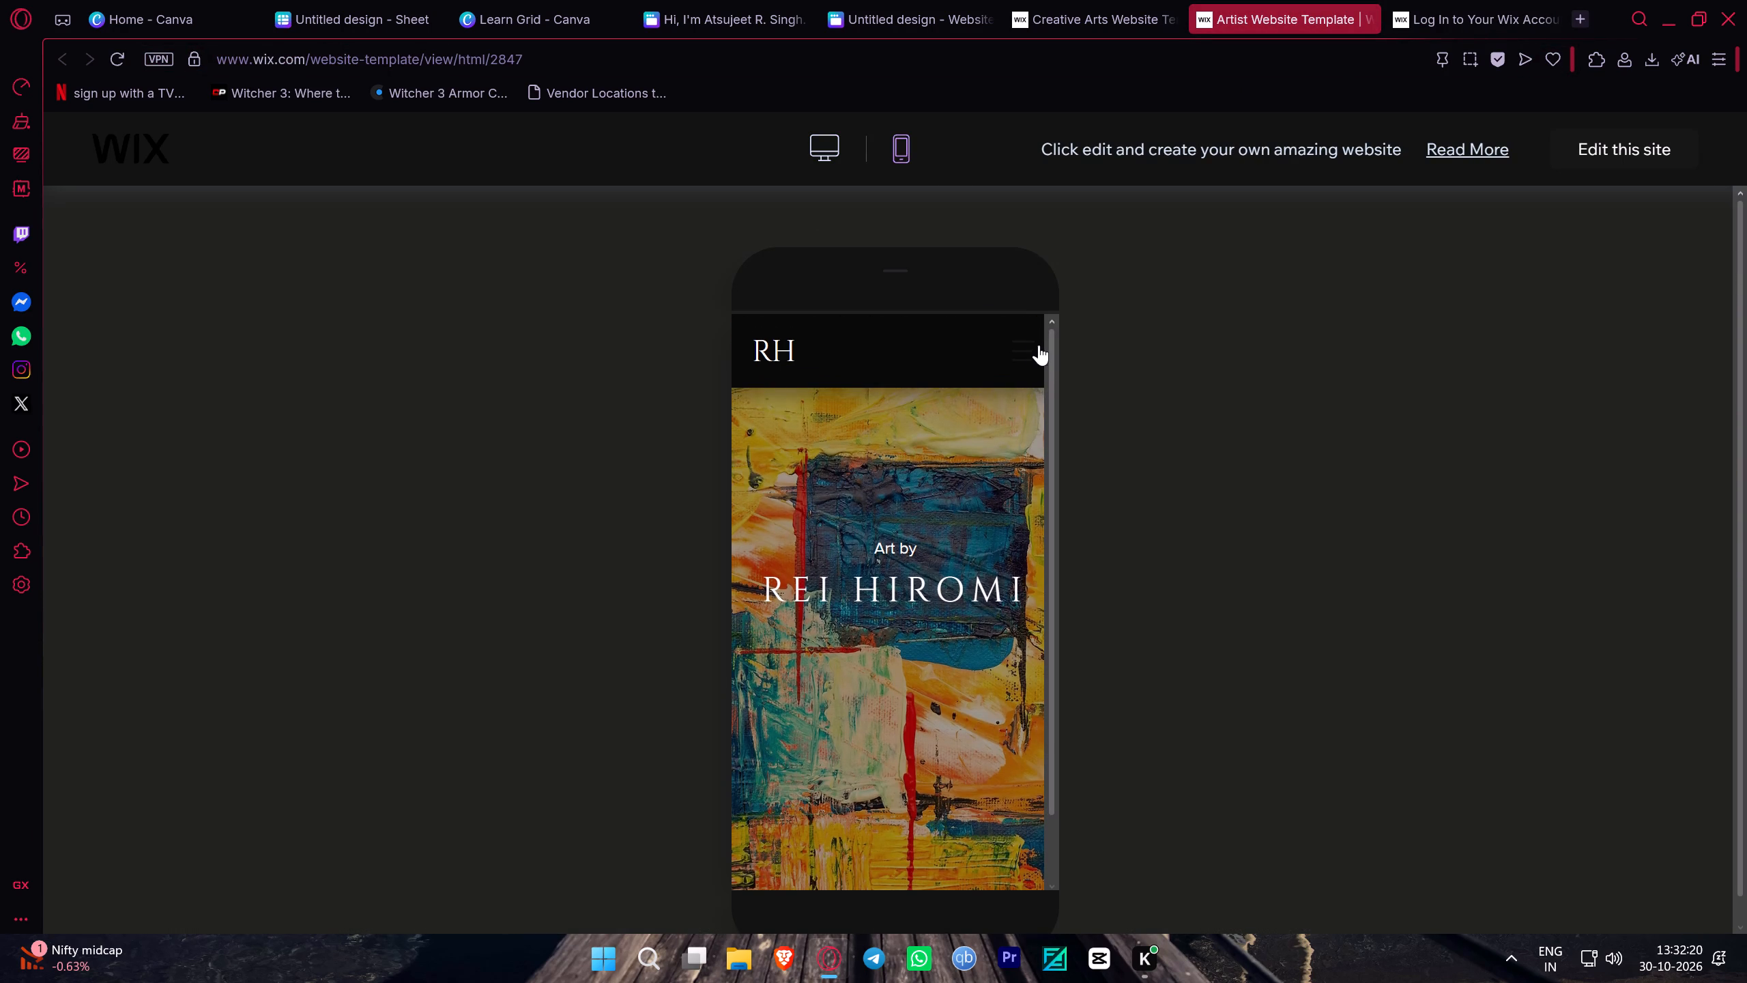
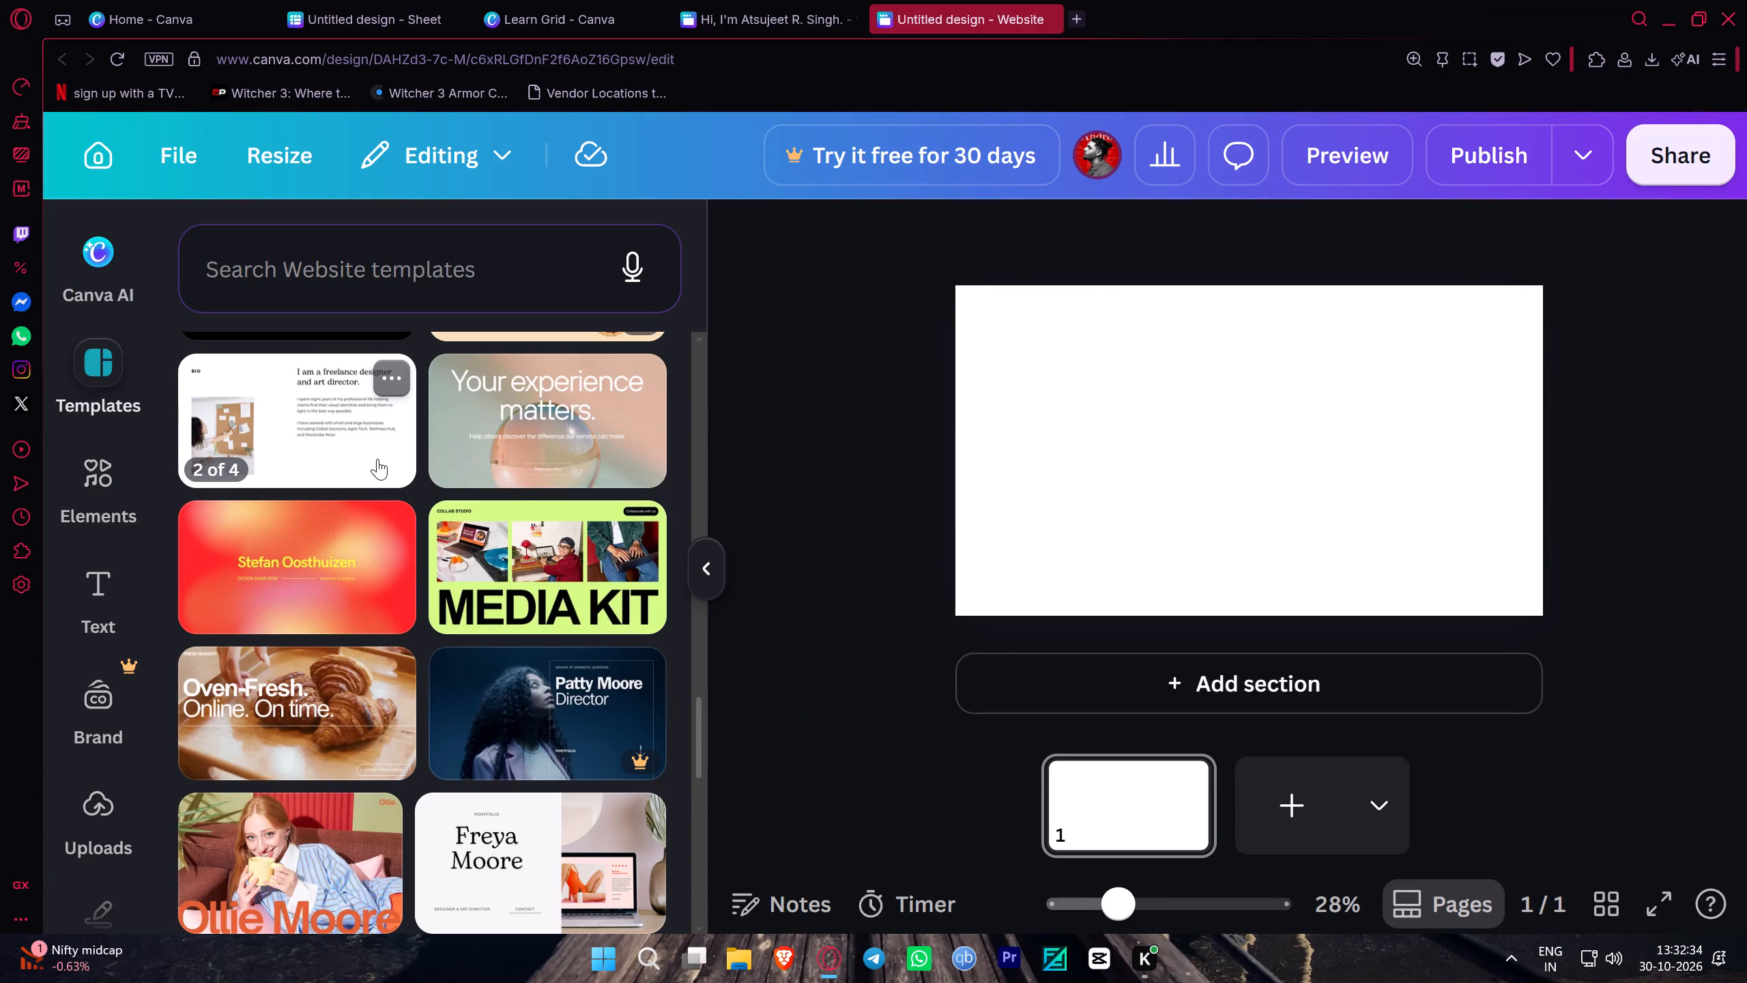
Apply all four pages of the Freya Moore "Portfolio Website in Grey Black Style" template to the blank website design.
left_click(356, 419)
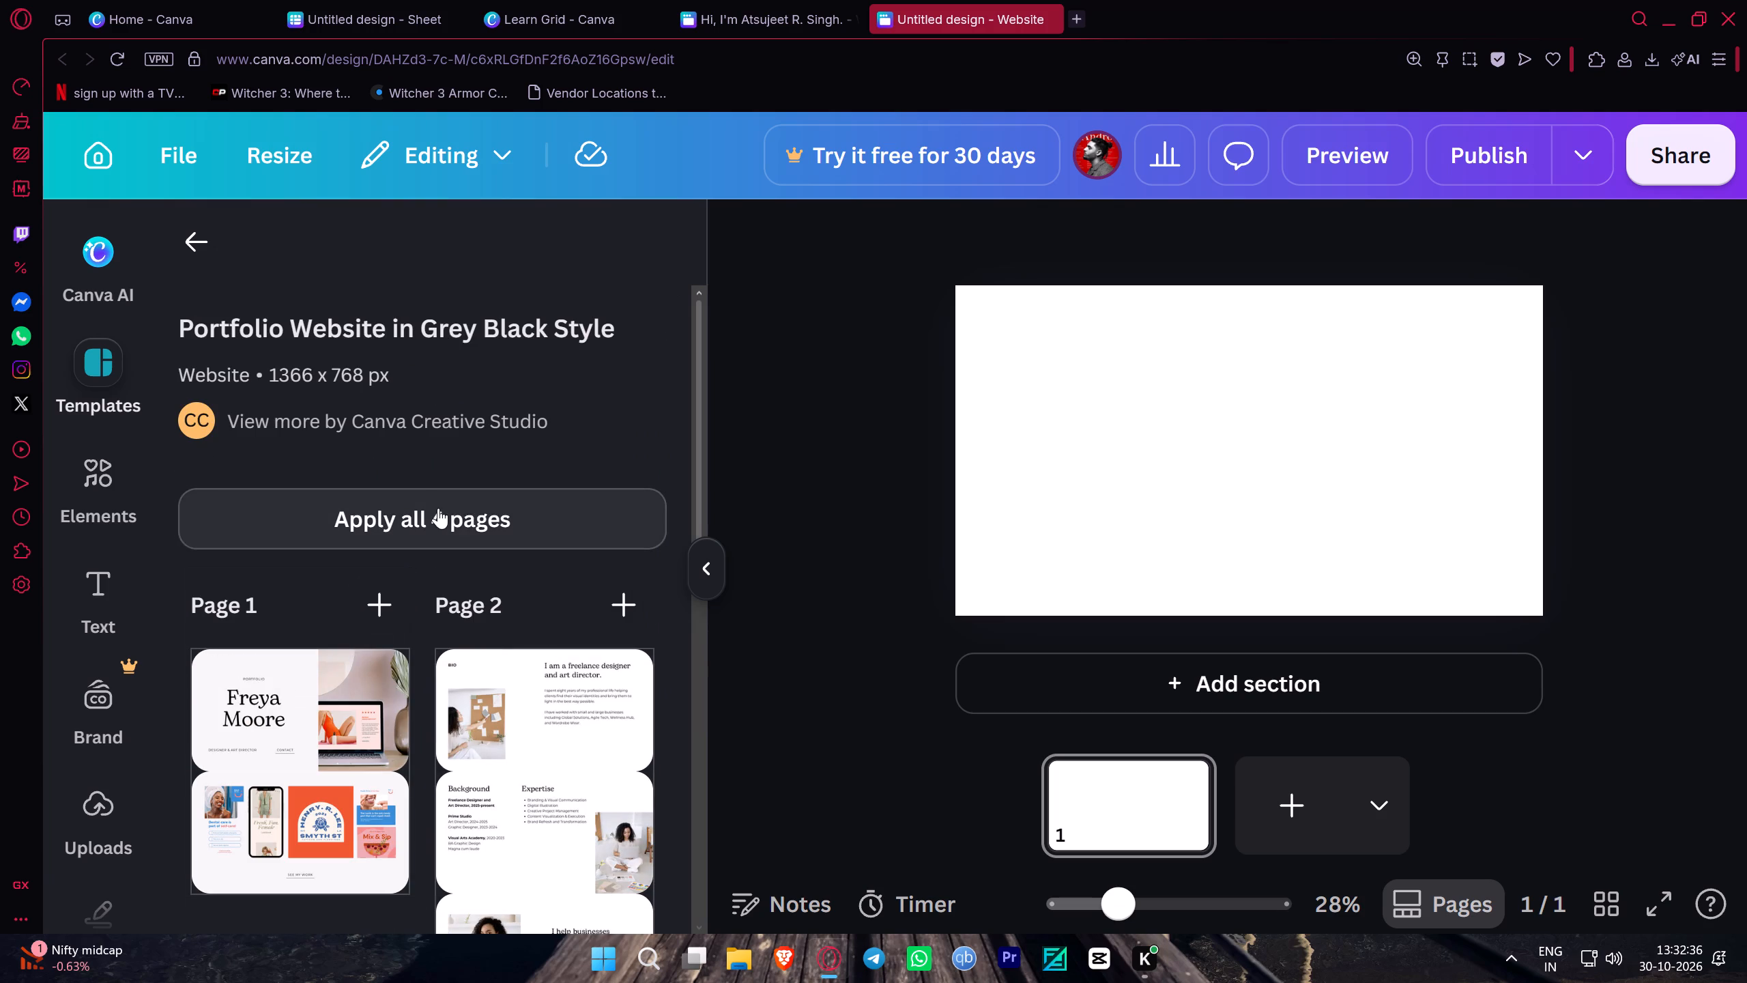
left_click(468, 500)
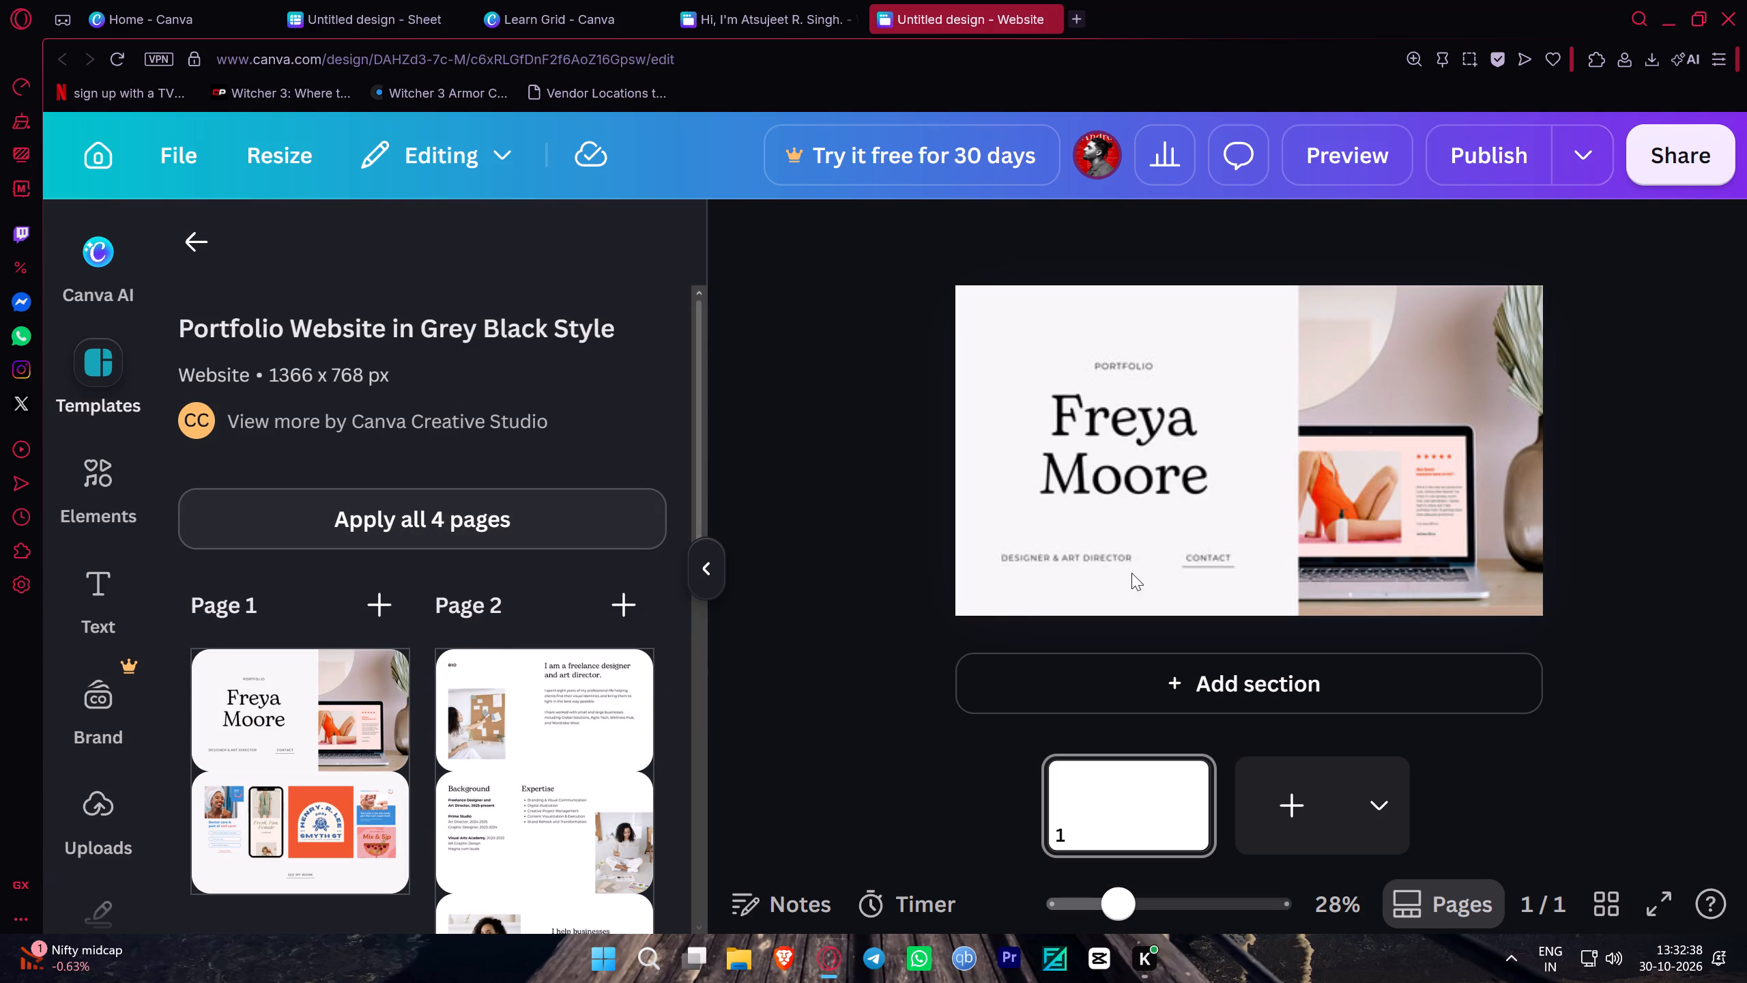
Replace the "Freya Moore" heading on the Home page with "Arwachin Mithila" on two lines.
left_click(1134, 388)
left_click(1131, 427)
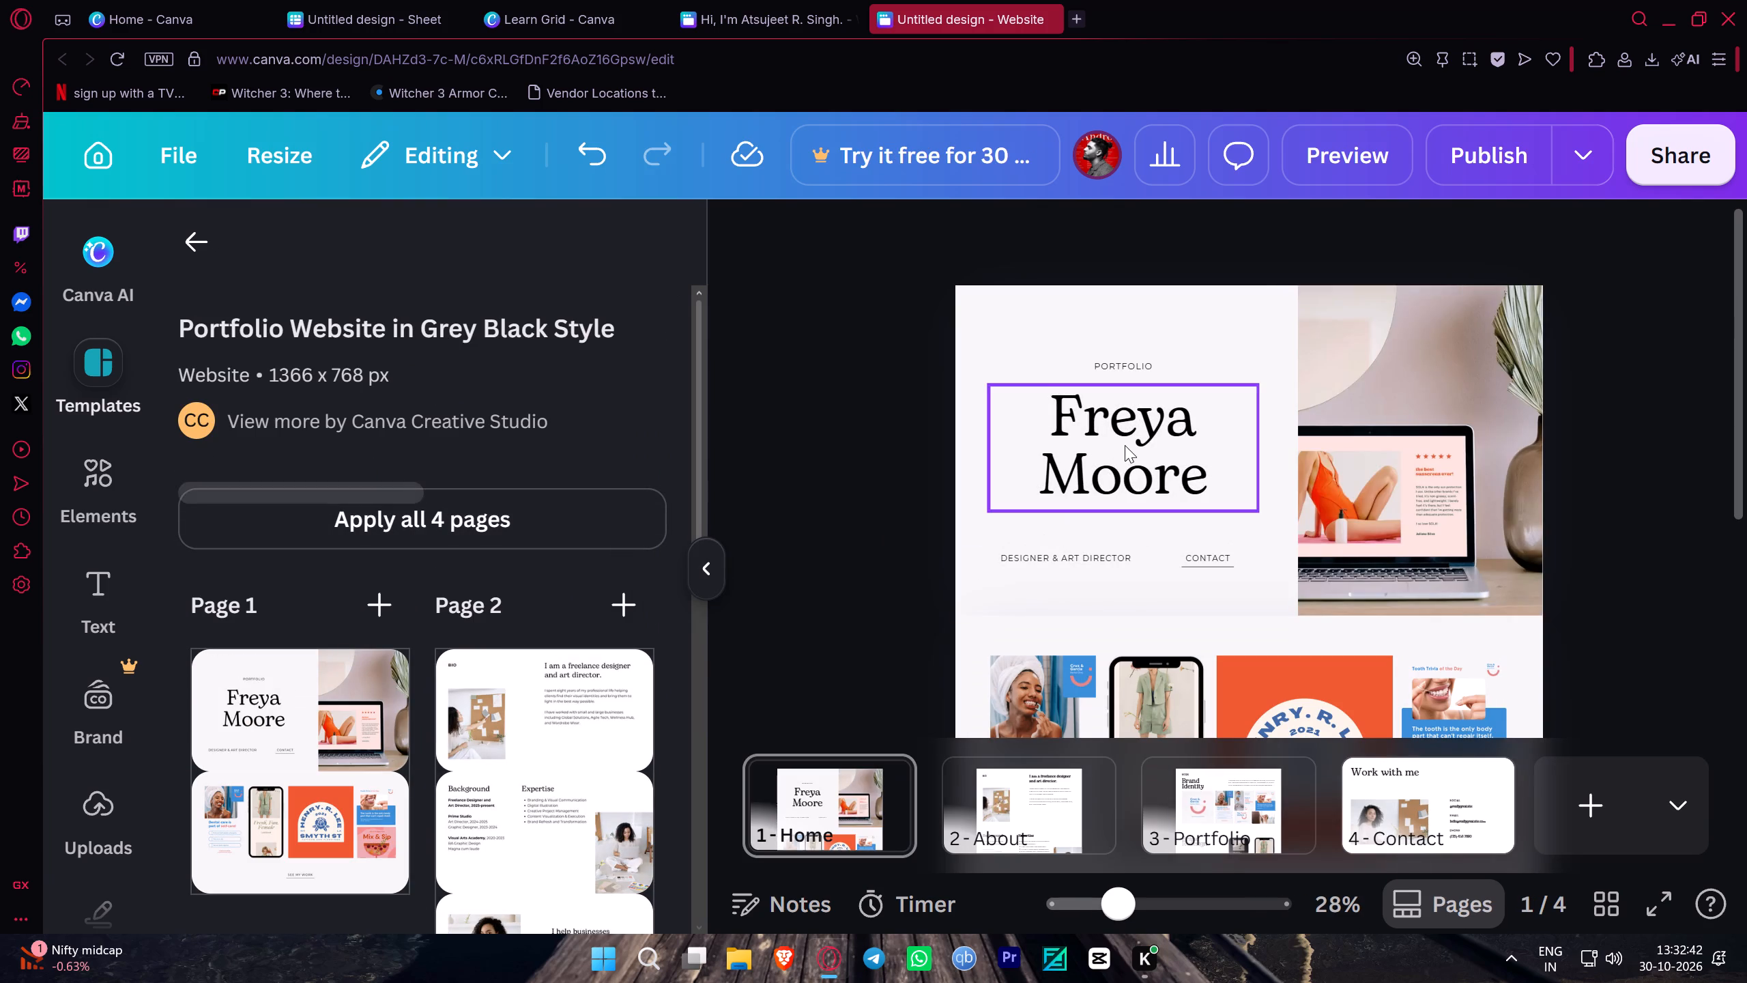
double_click(1125, 445)
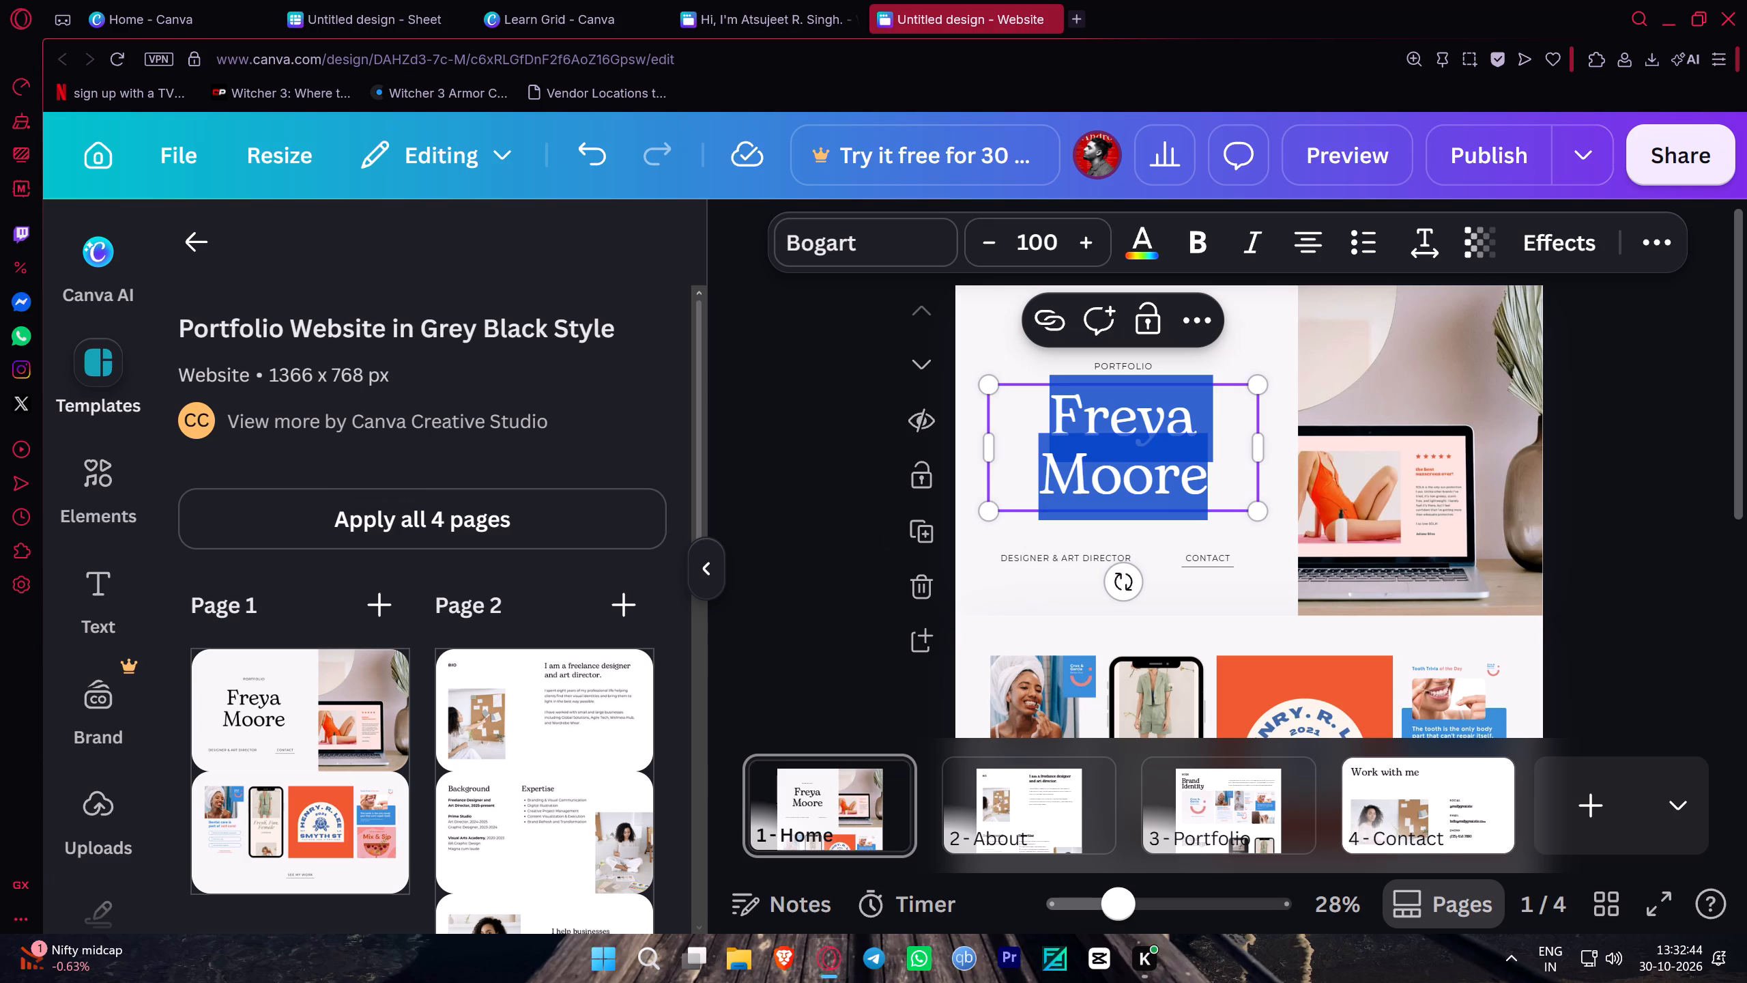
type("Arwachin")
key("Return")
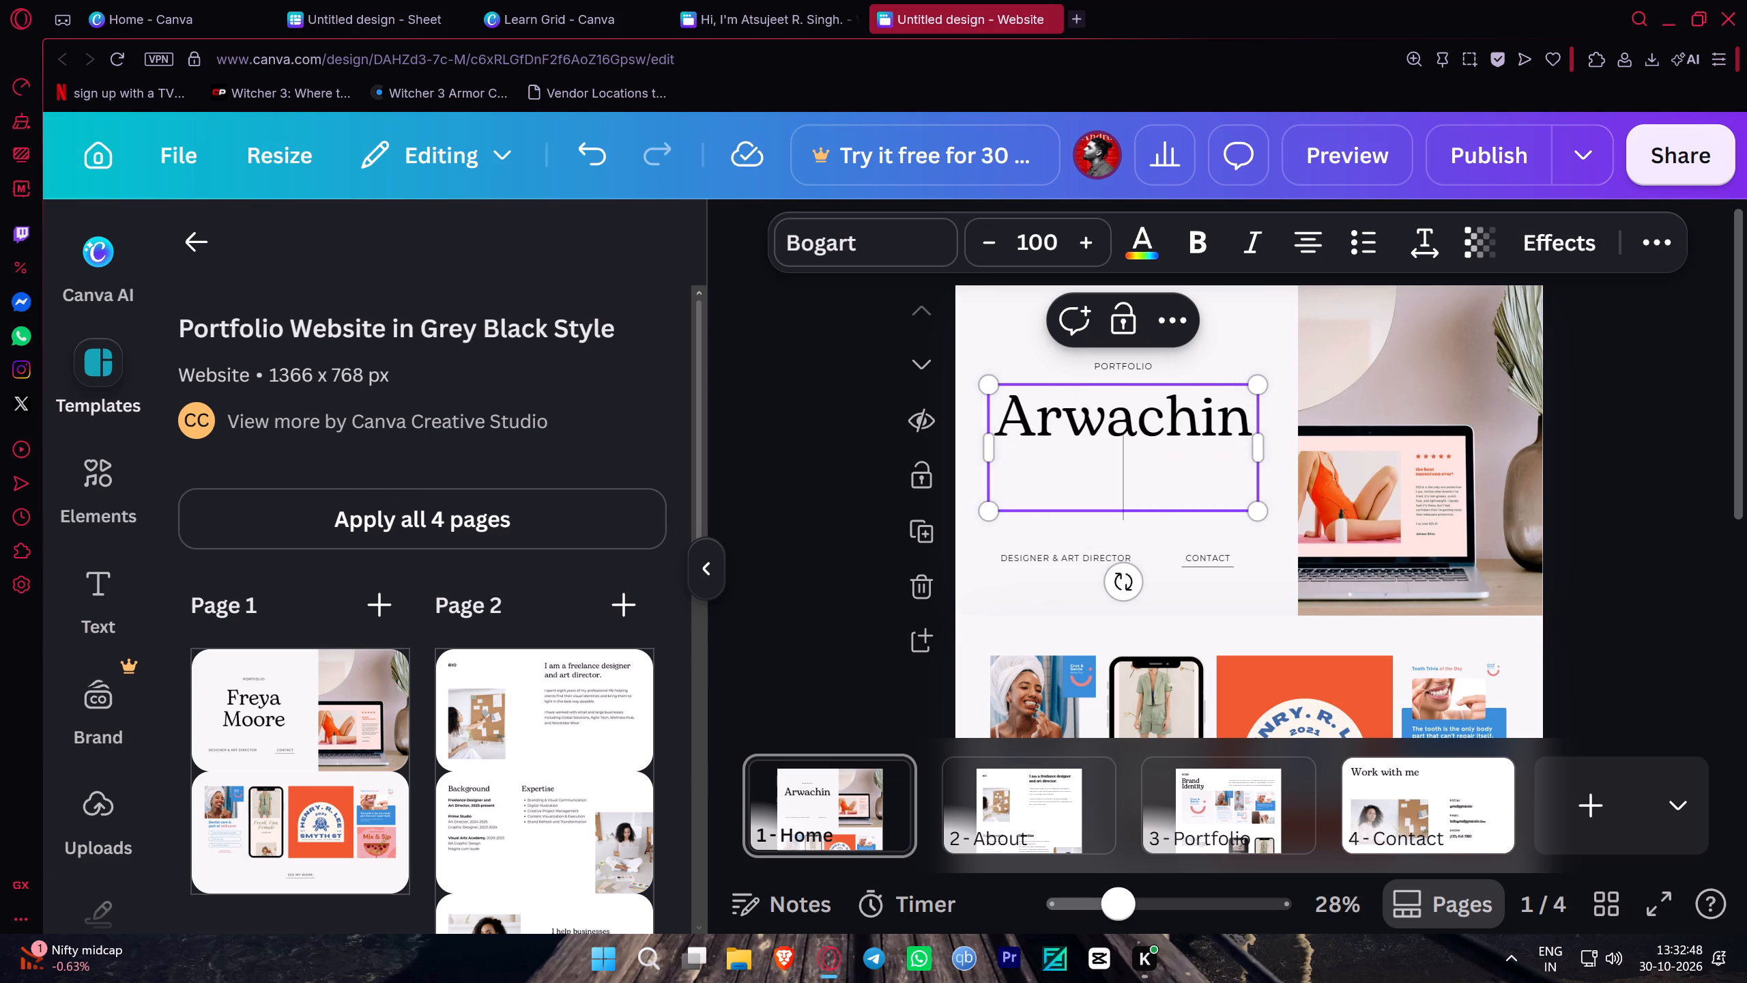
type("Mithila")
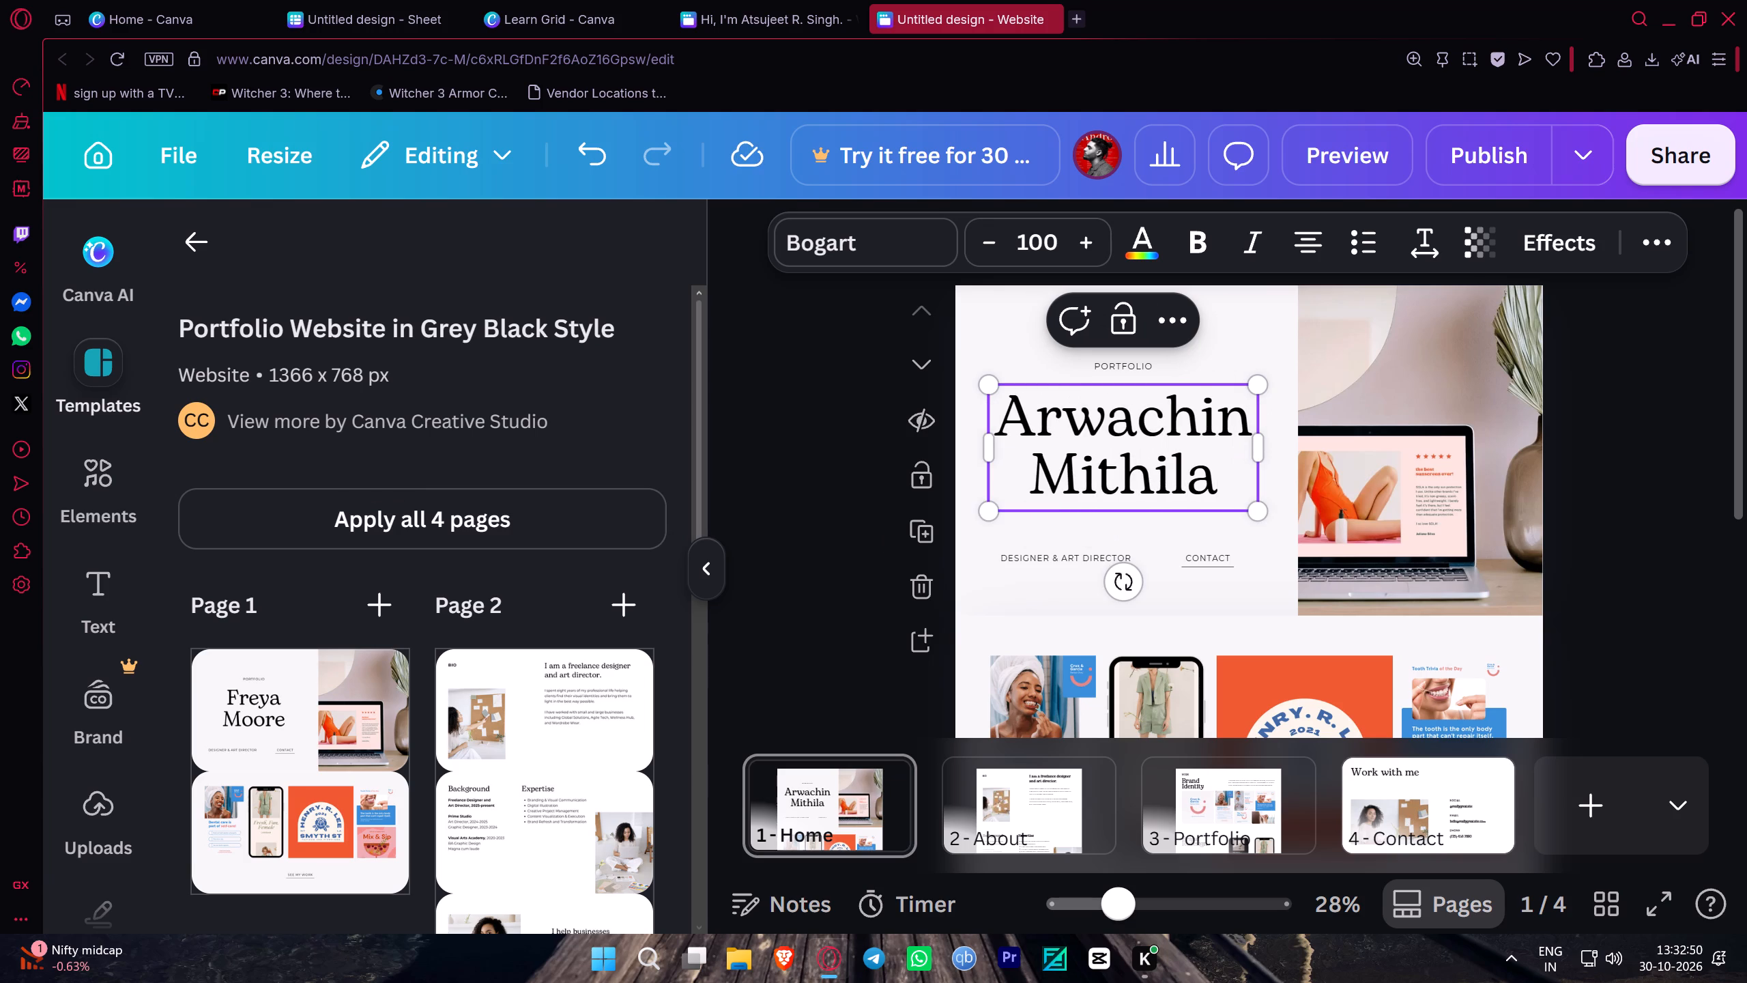
Reduce the font size of the whole "Arwachin Mithila" heading to 88.
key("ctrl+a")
left_click(979, 242)
triple_click(981, 242)
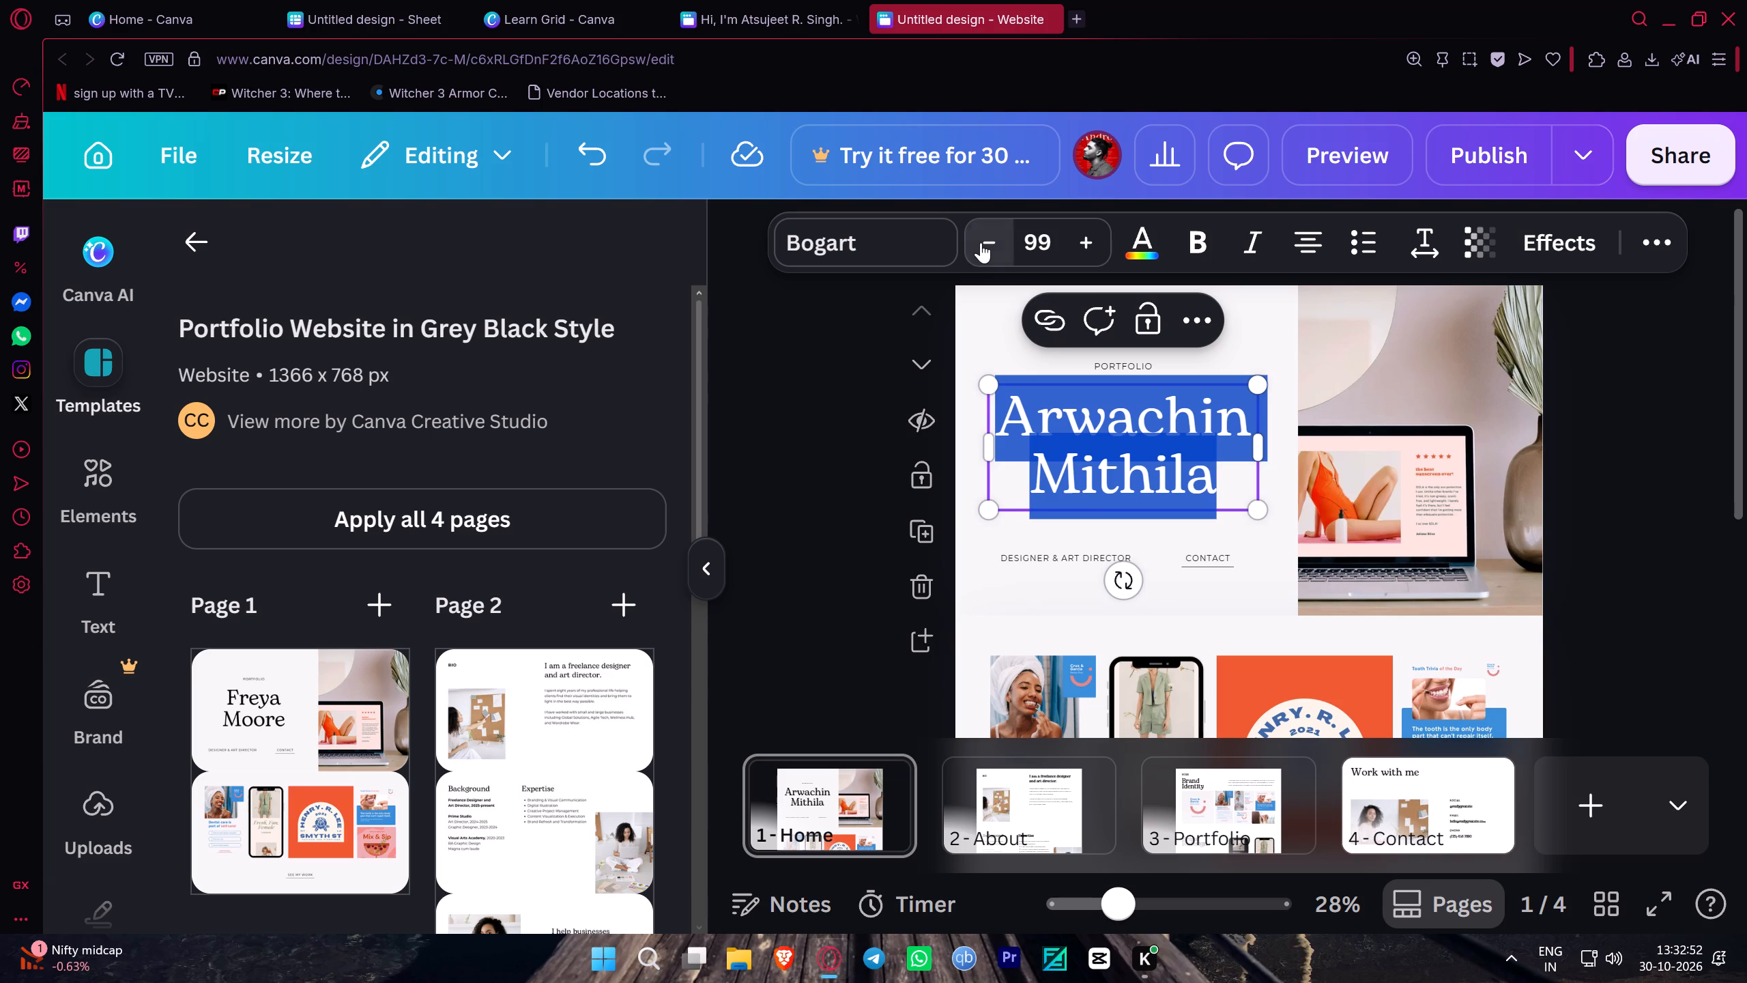
triple_click(981, 242)
triple_click(981, 242)
double_click(981, 242)
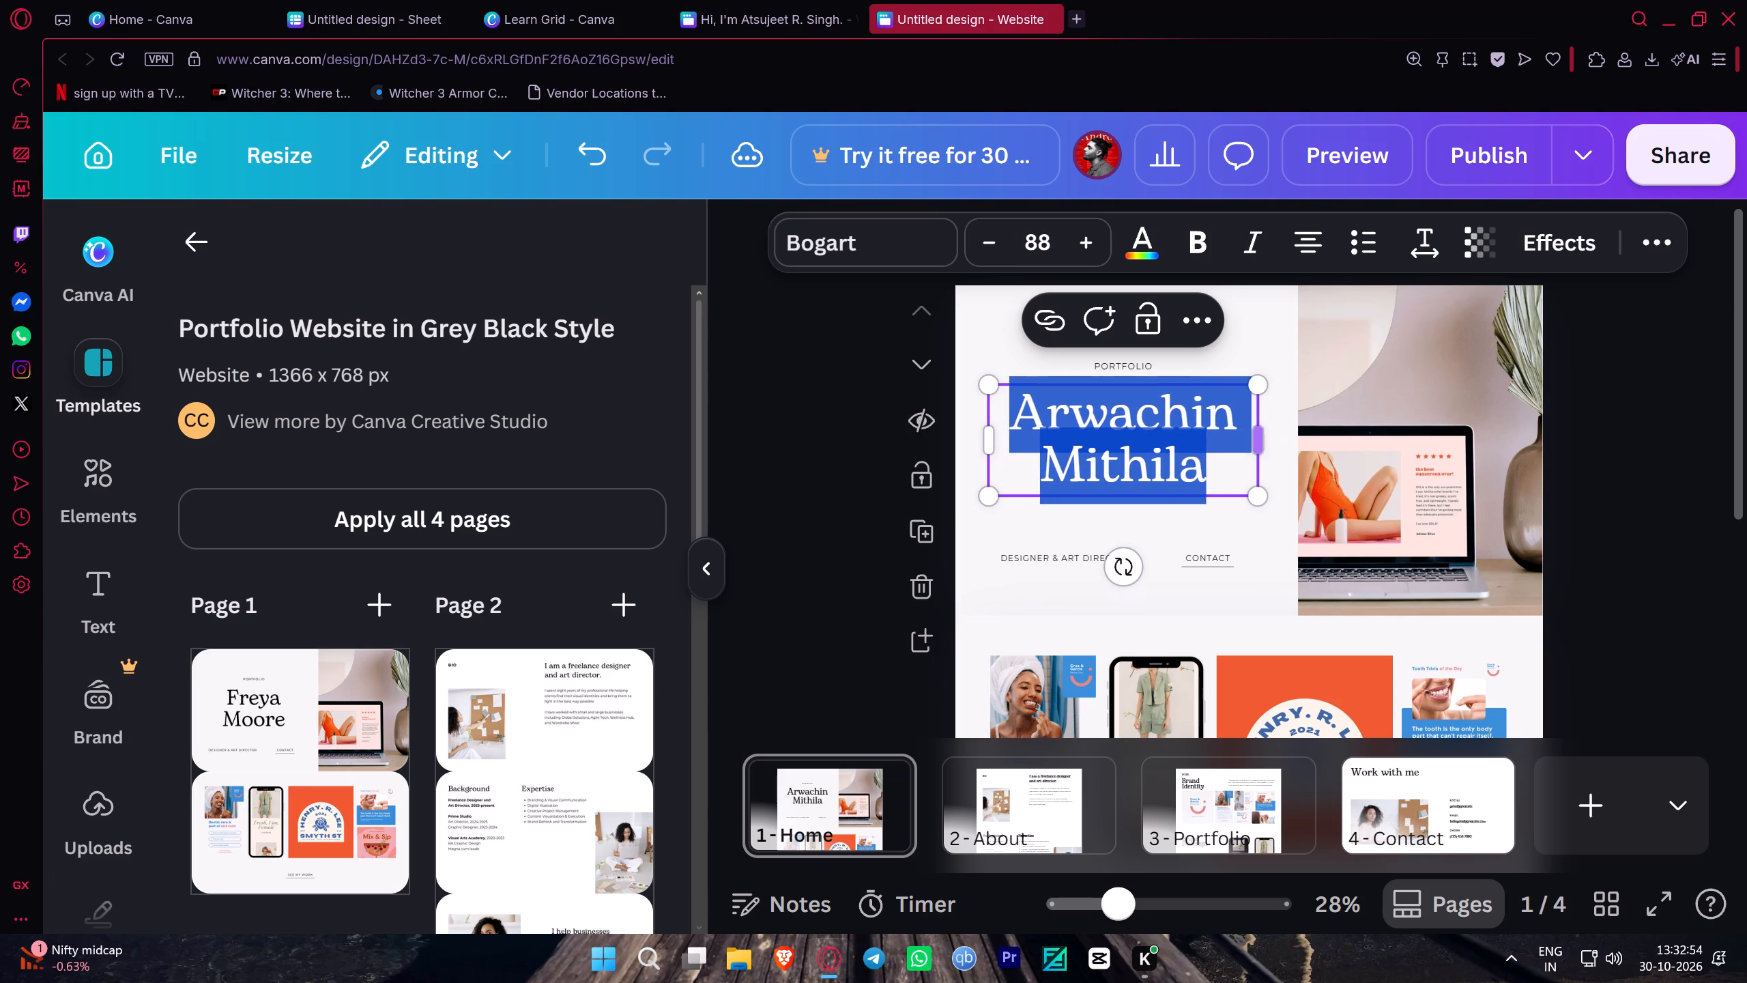
Add "Kala" with a capital K as the third line of the Home page heading.
left_click(1202, 476)
key("Return")
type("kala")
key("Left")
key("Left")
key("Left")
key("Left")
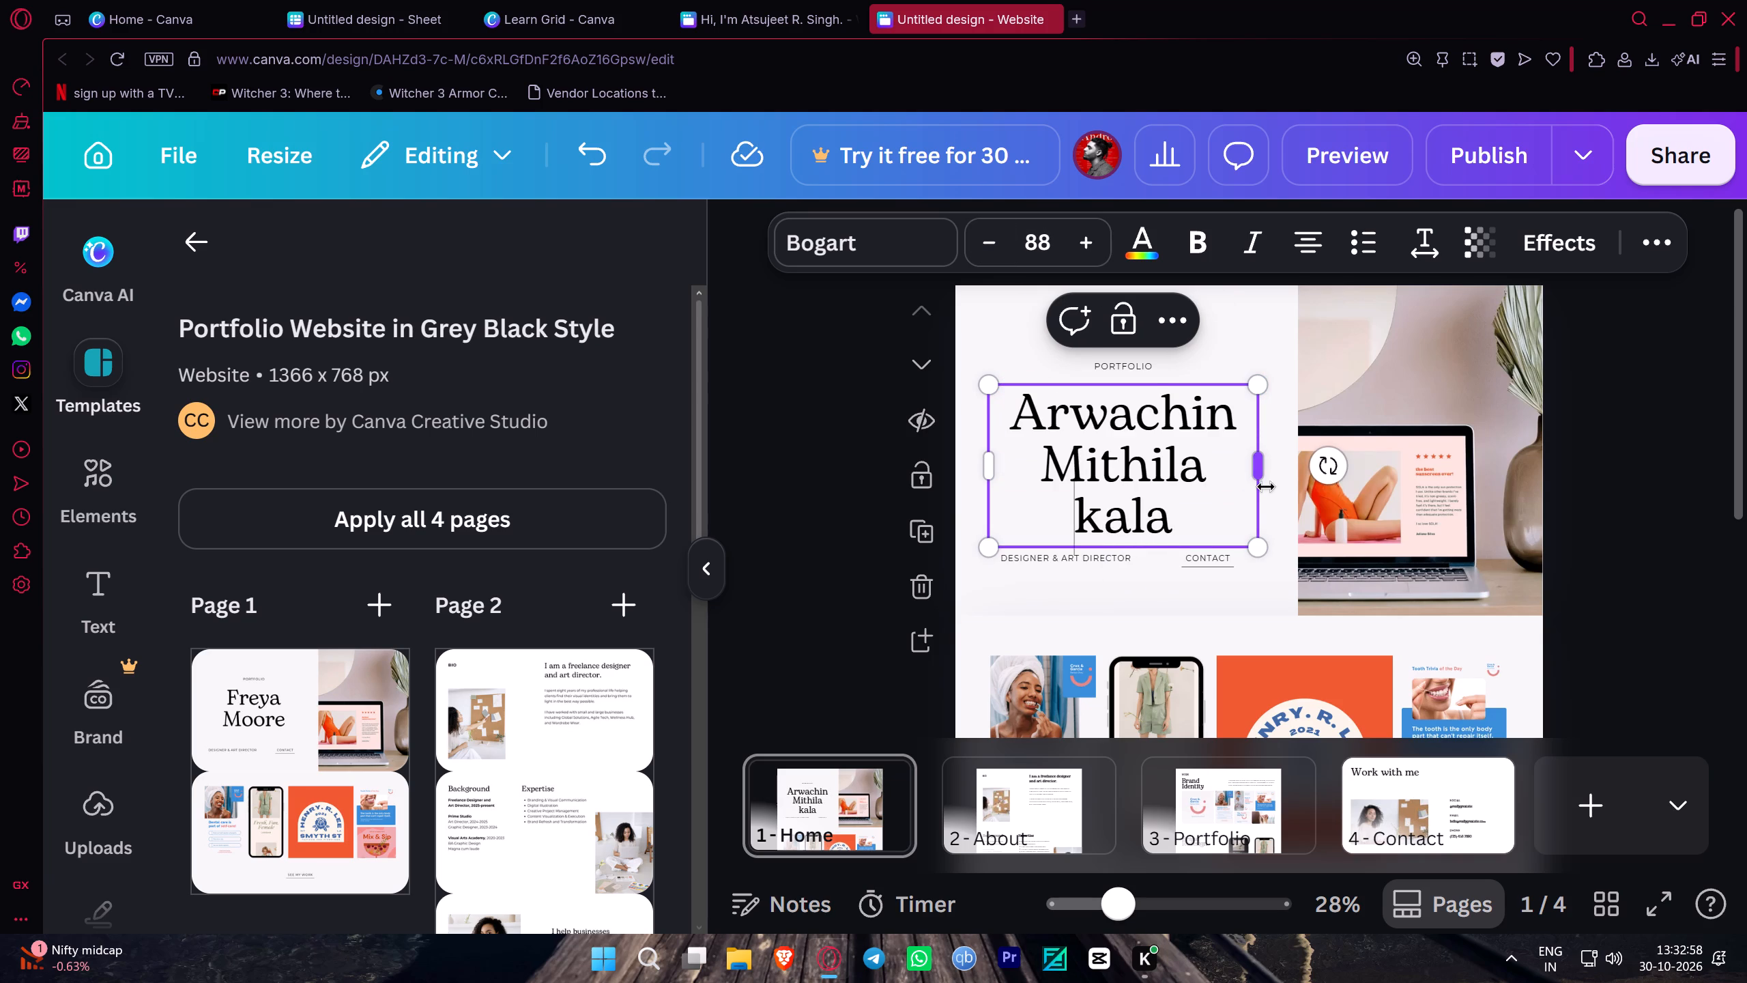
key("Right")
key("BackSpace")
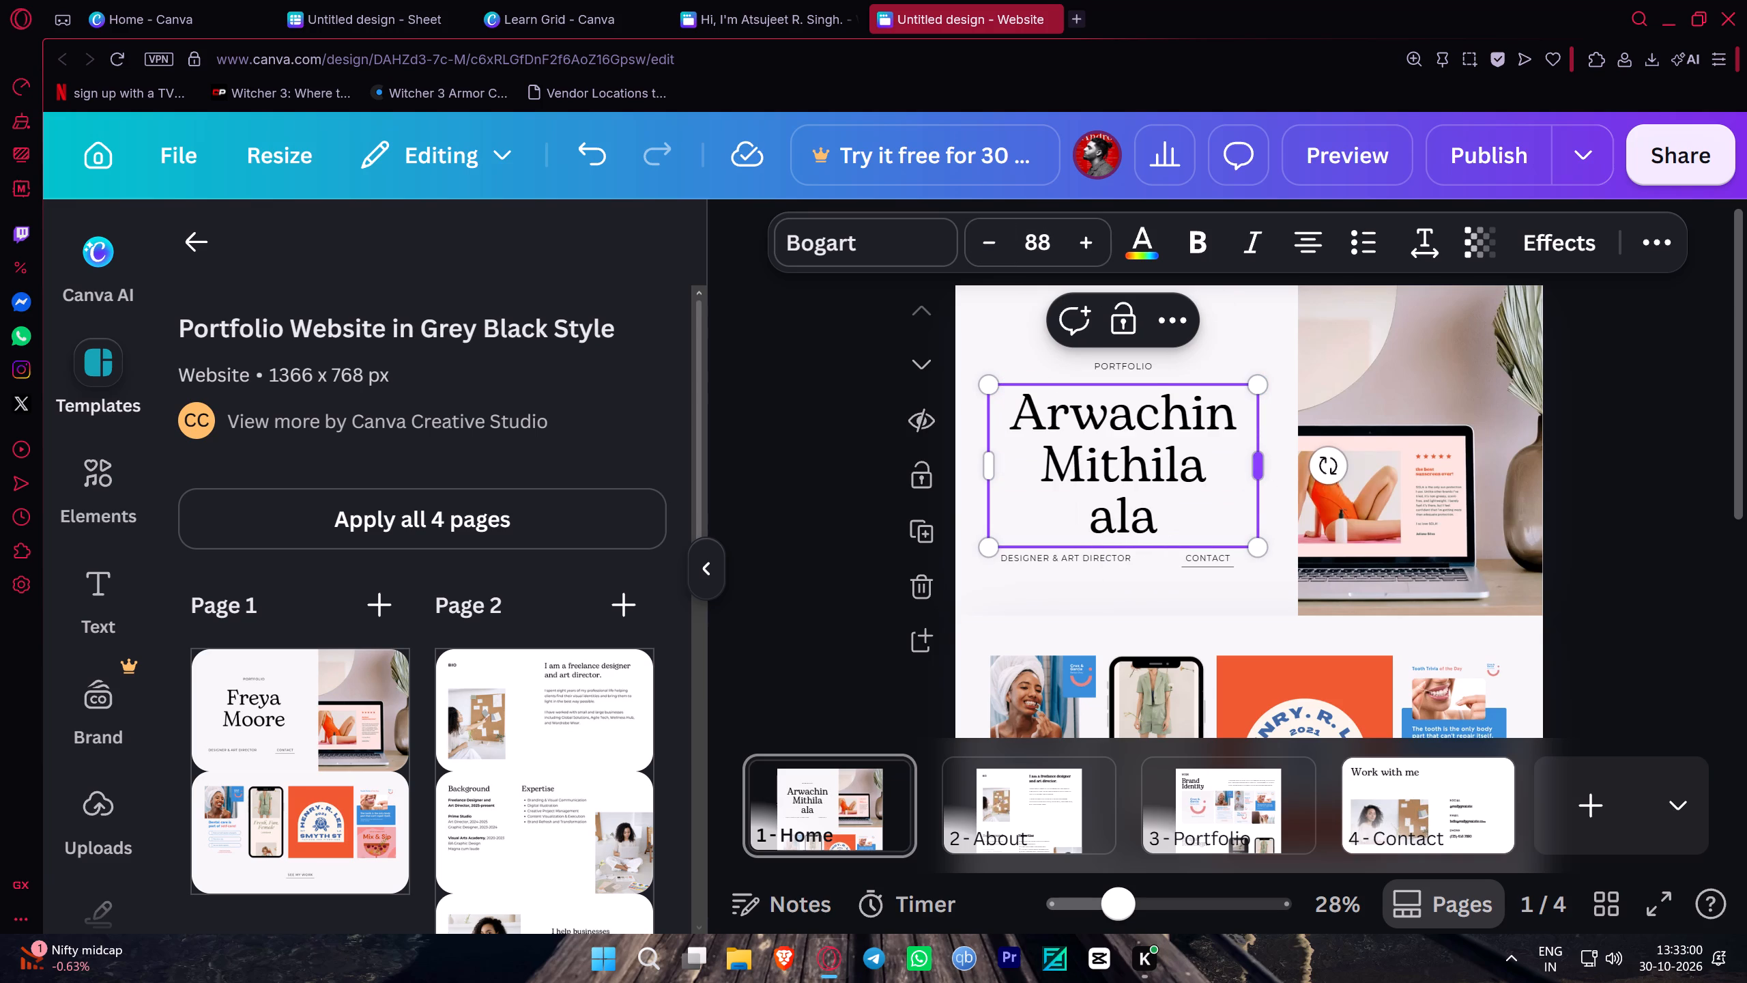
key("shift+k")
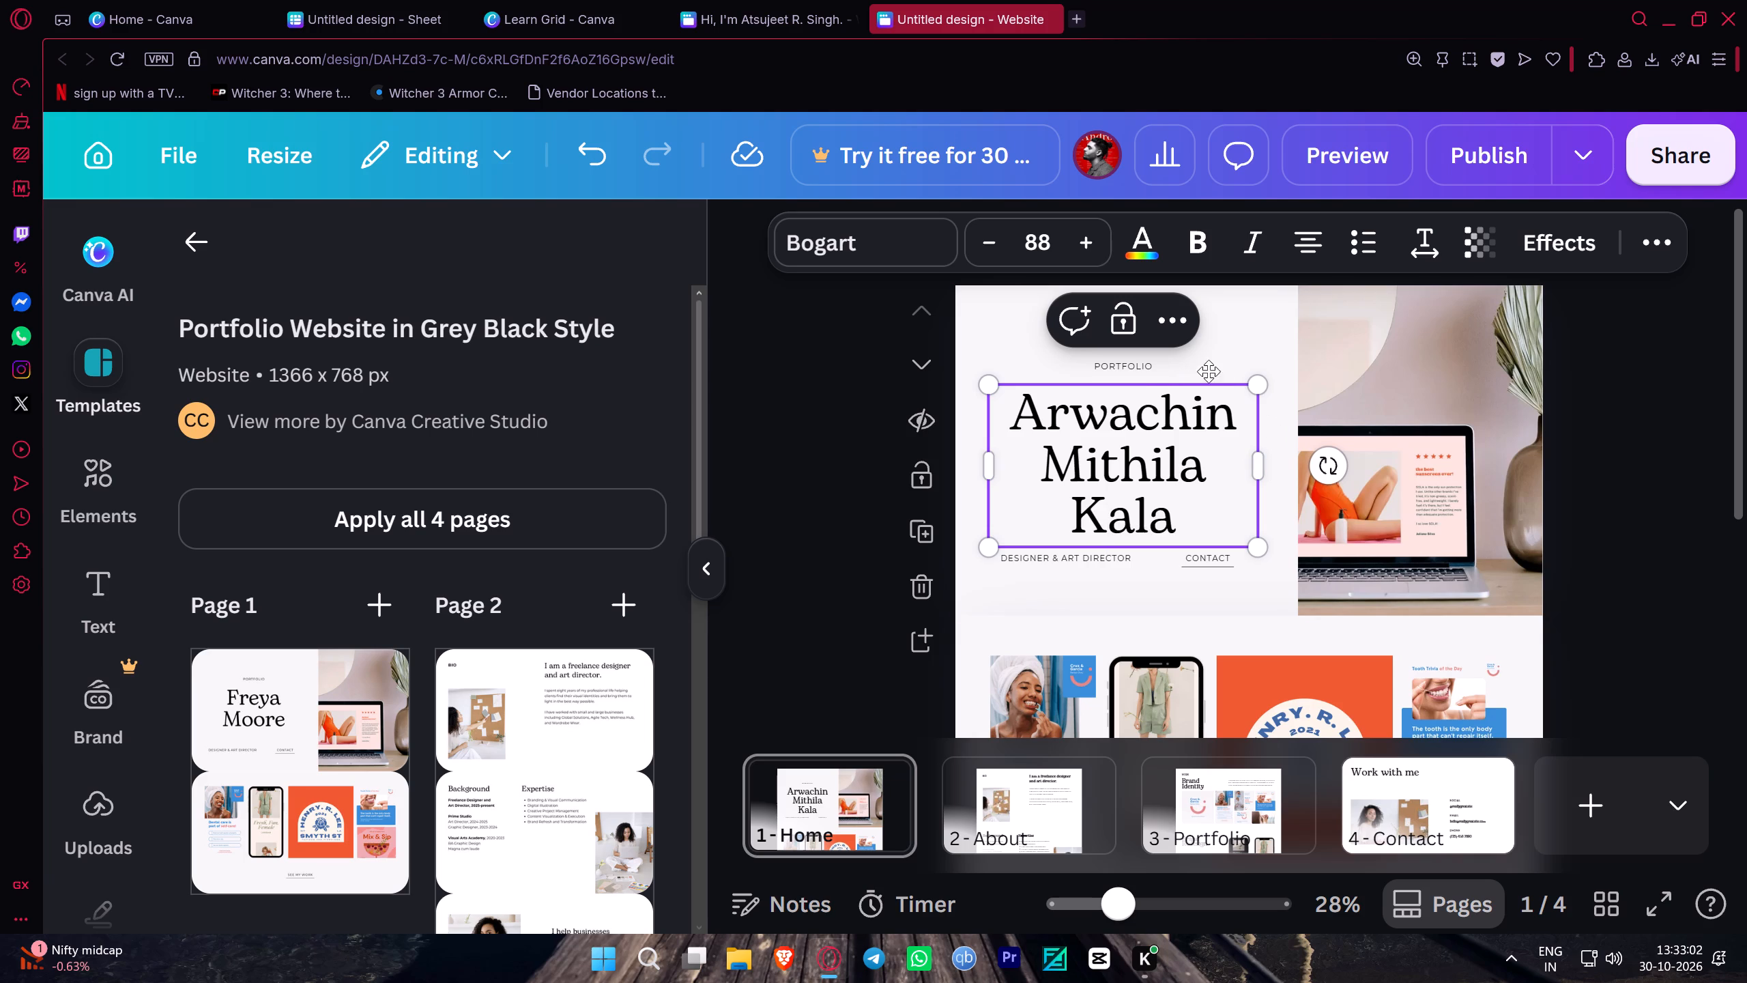
Move the three-line heading slightly up, between the small portfolio line and the designer caption.
left_click(1196, 380)
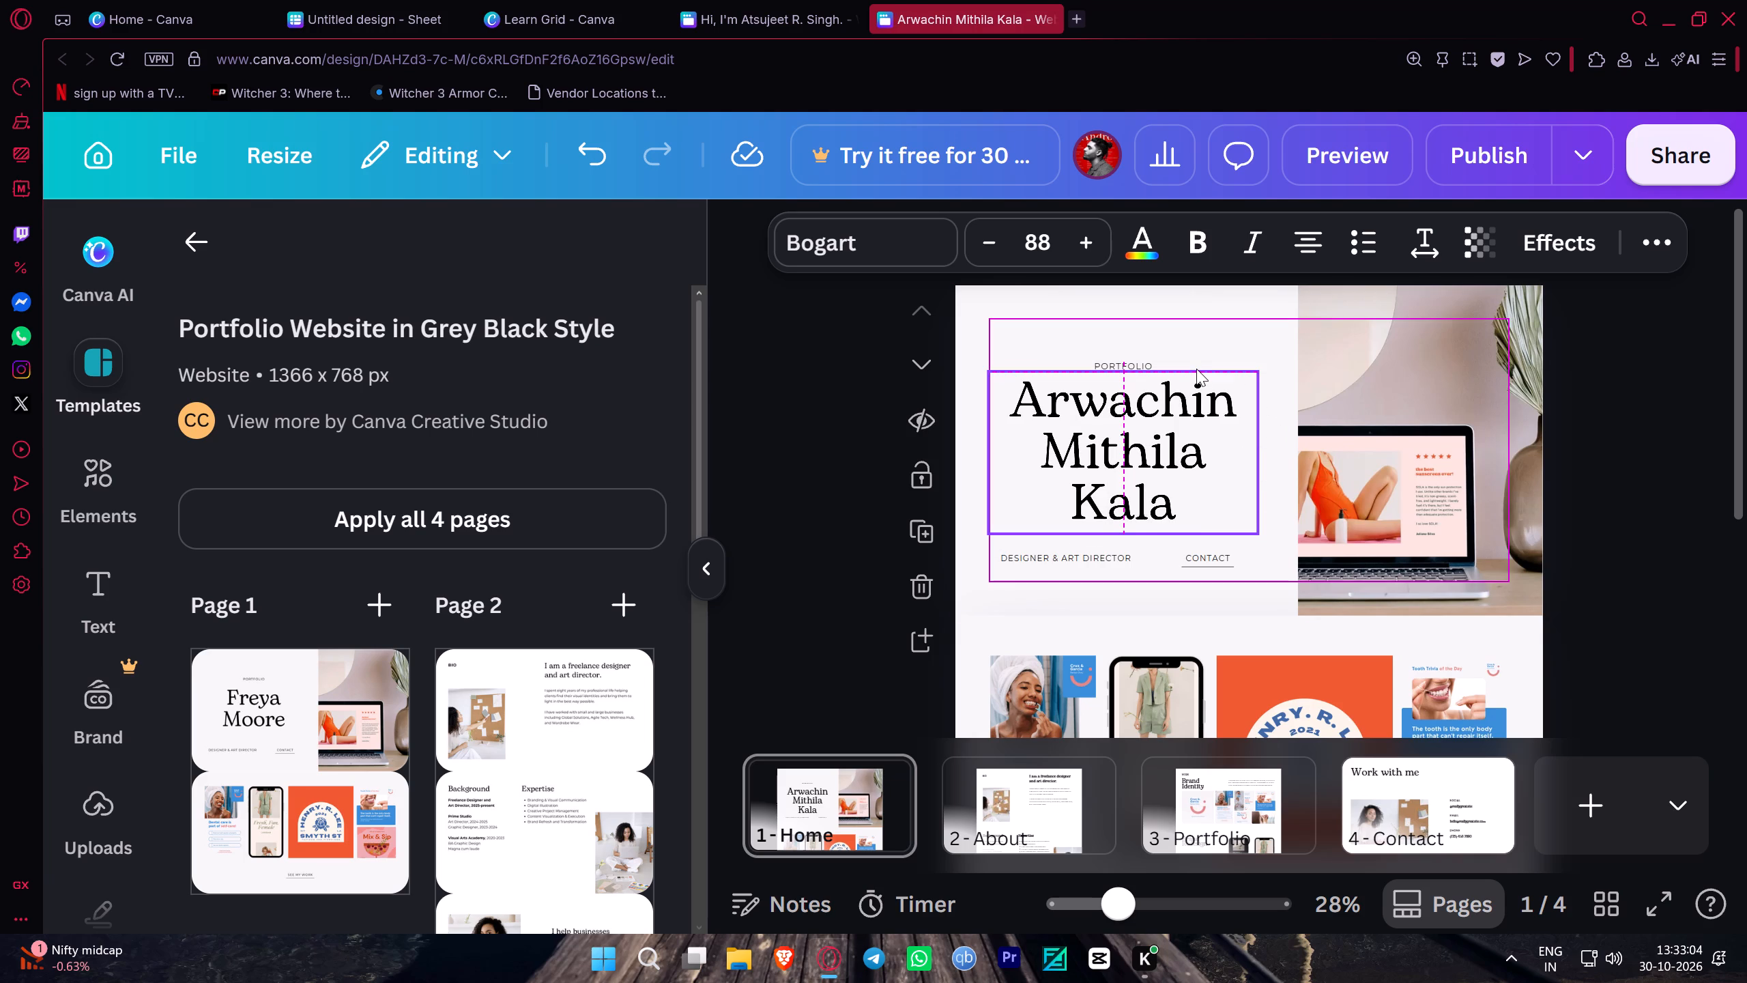
left_click(1183, 352)
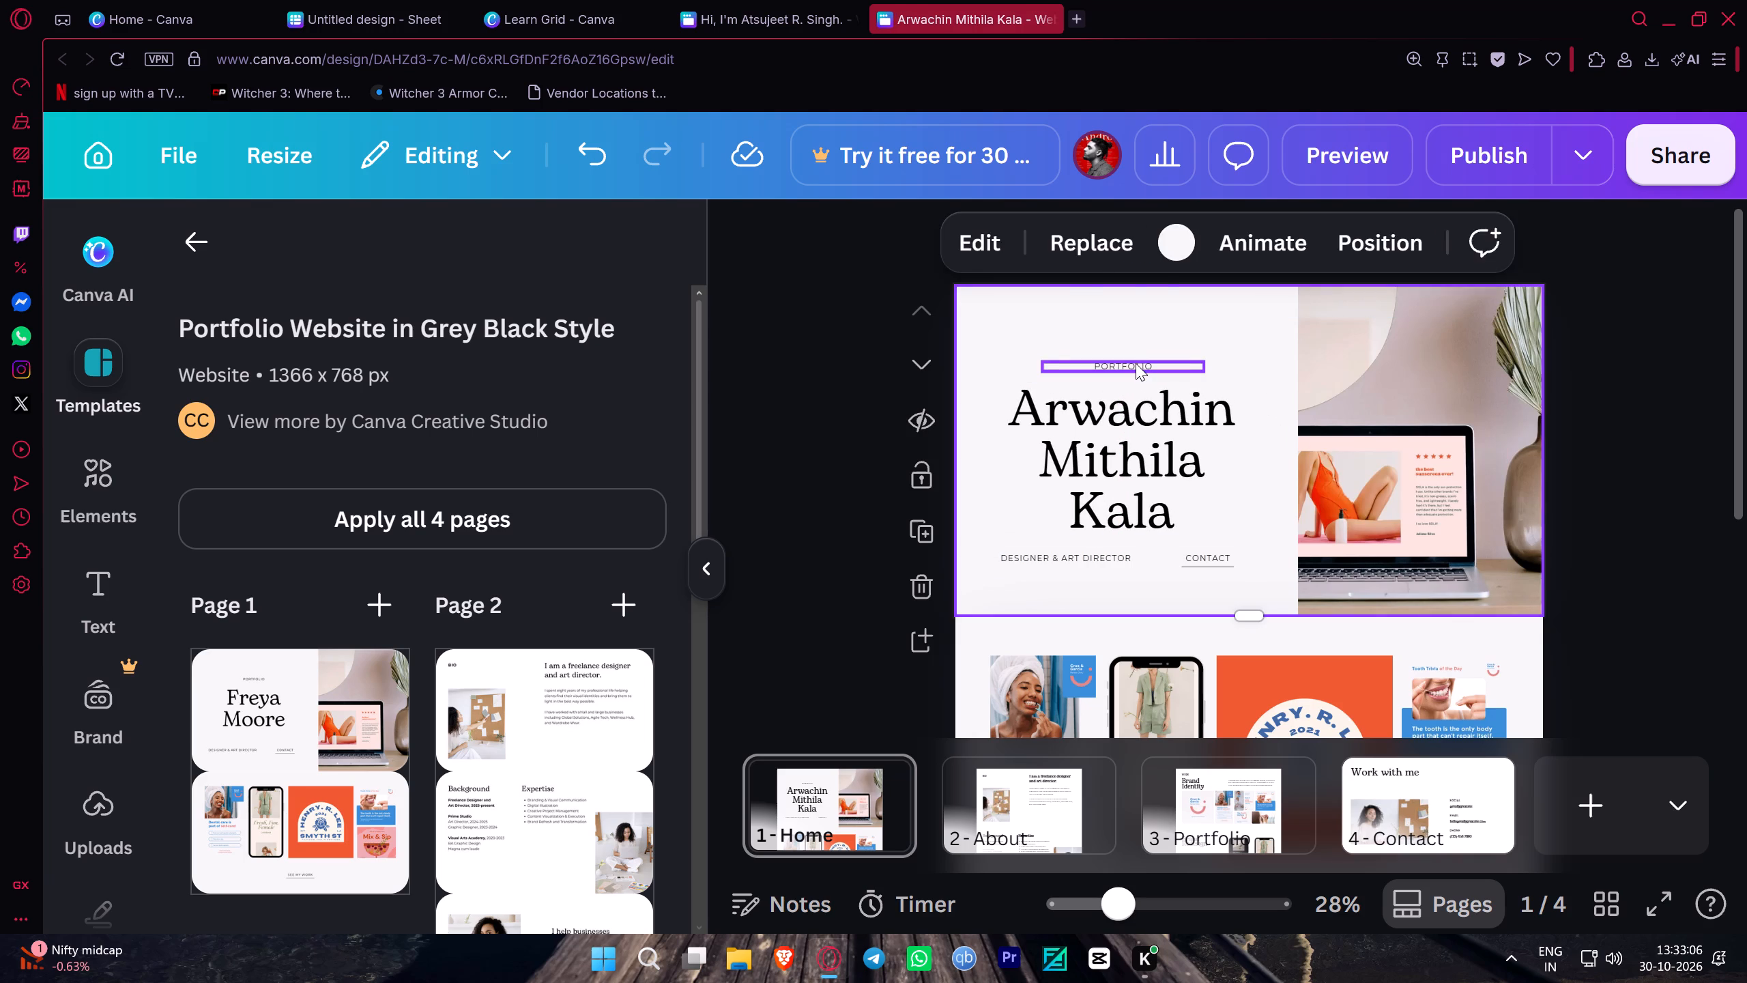
Replace the small "PORTFOLIO" line above the heading with "AN ART COMPANY".
double_click(1136, 363)
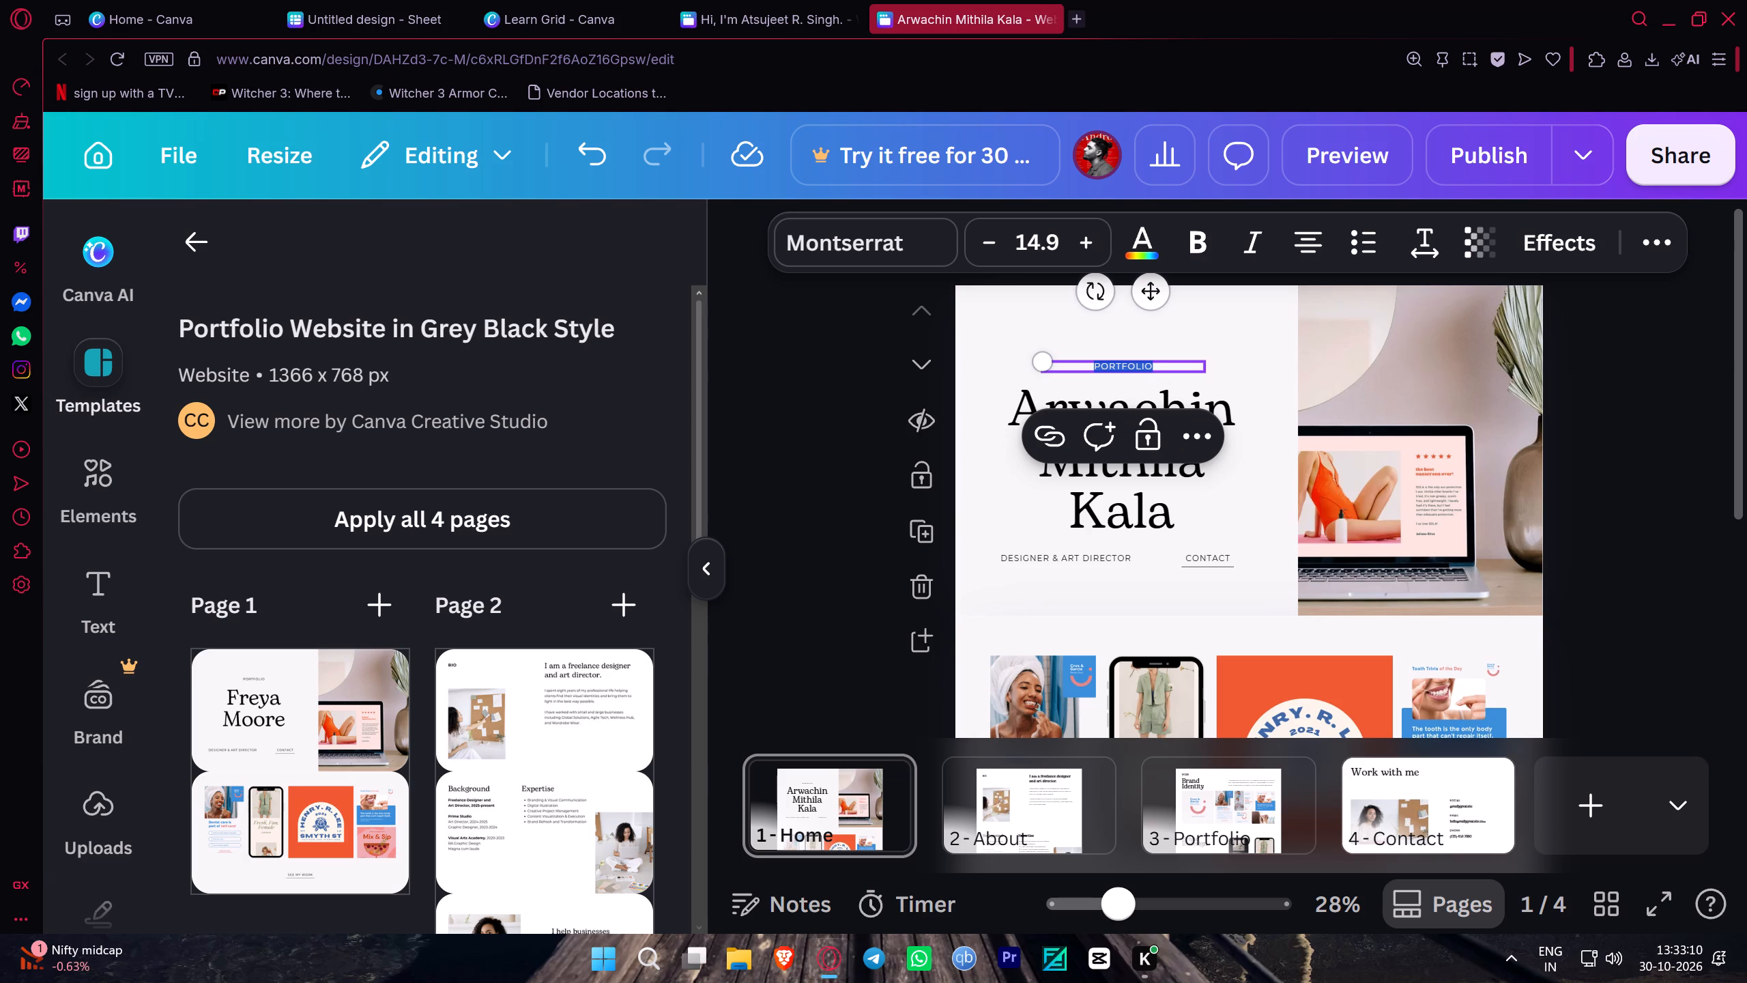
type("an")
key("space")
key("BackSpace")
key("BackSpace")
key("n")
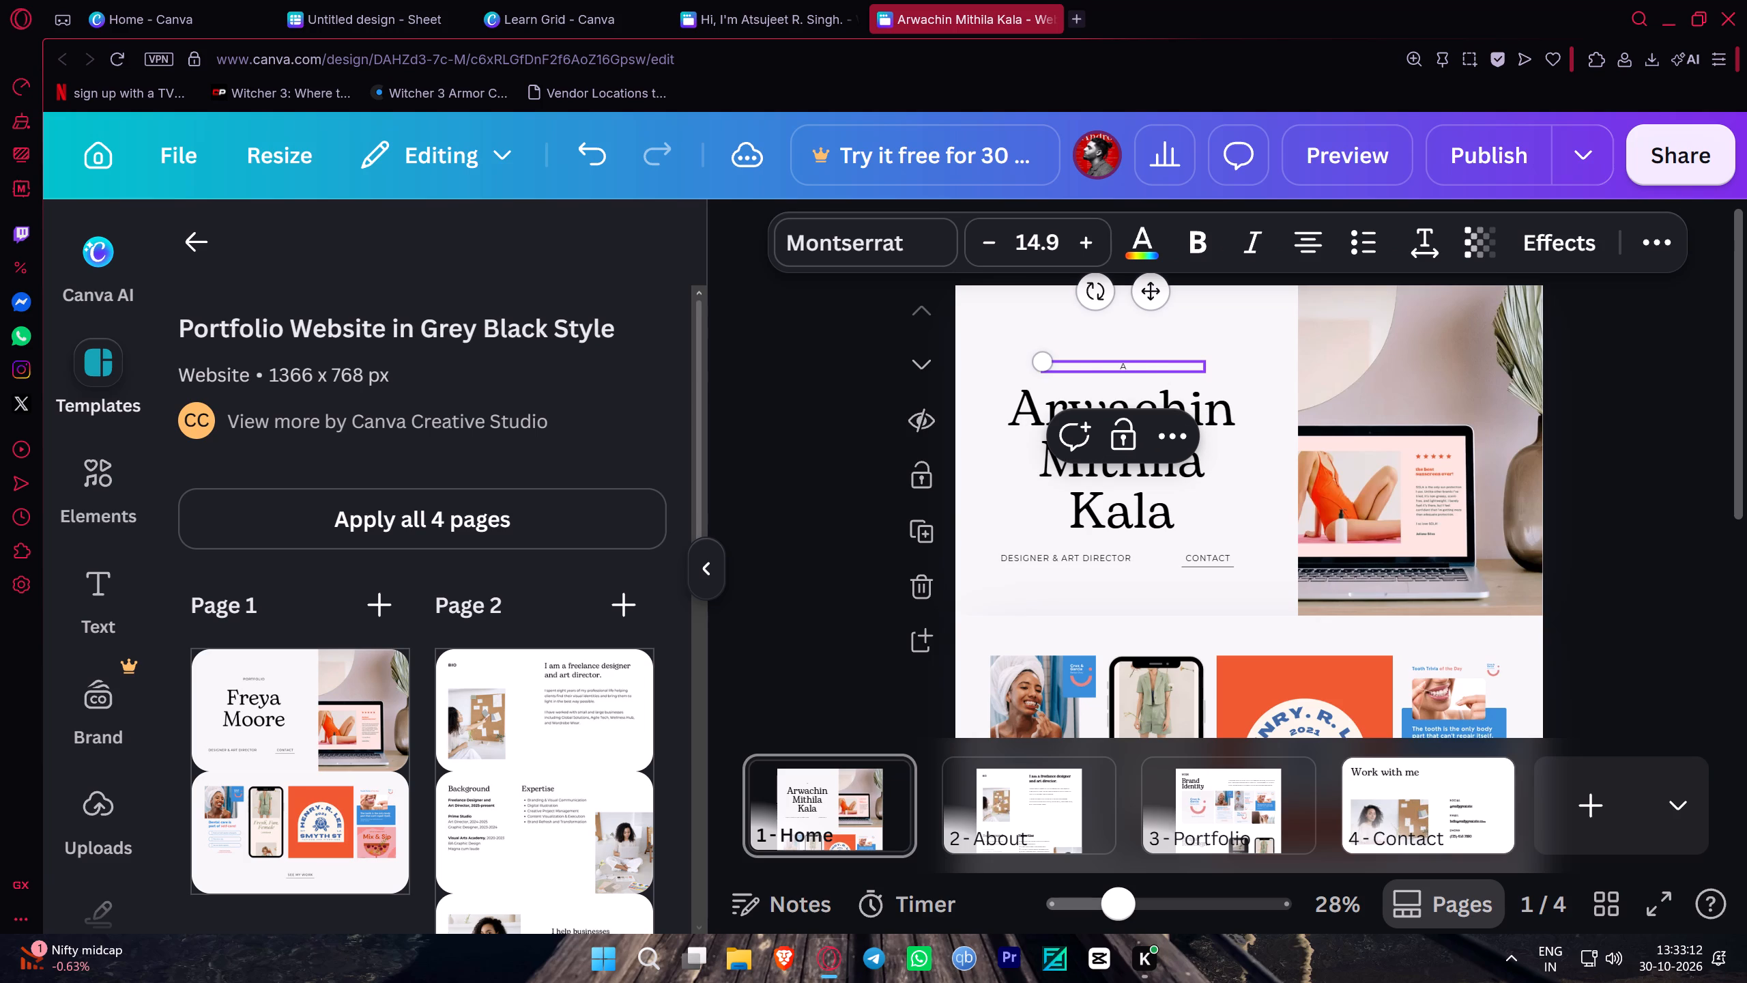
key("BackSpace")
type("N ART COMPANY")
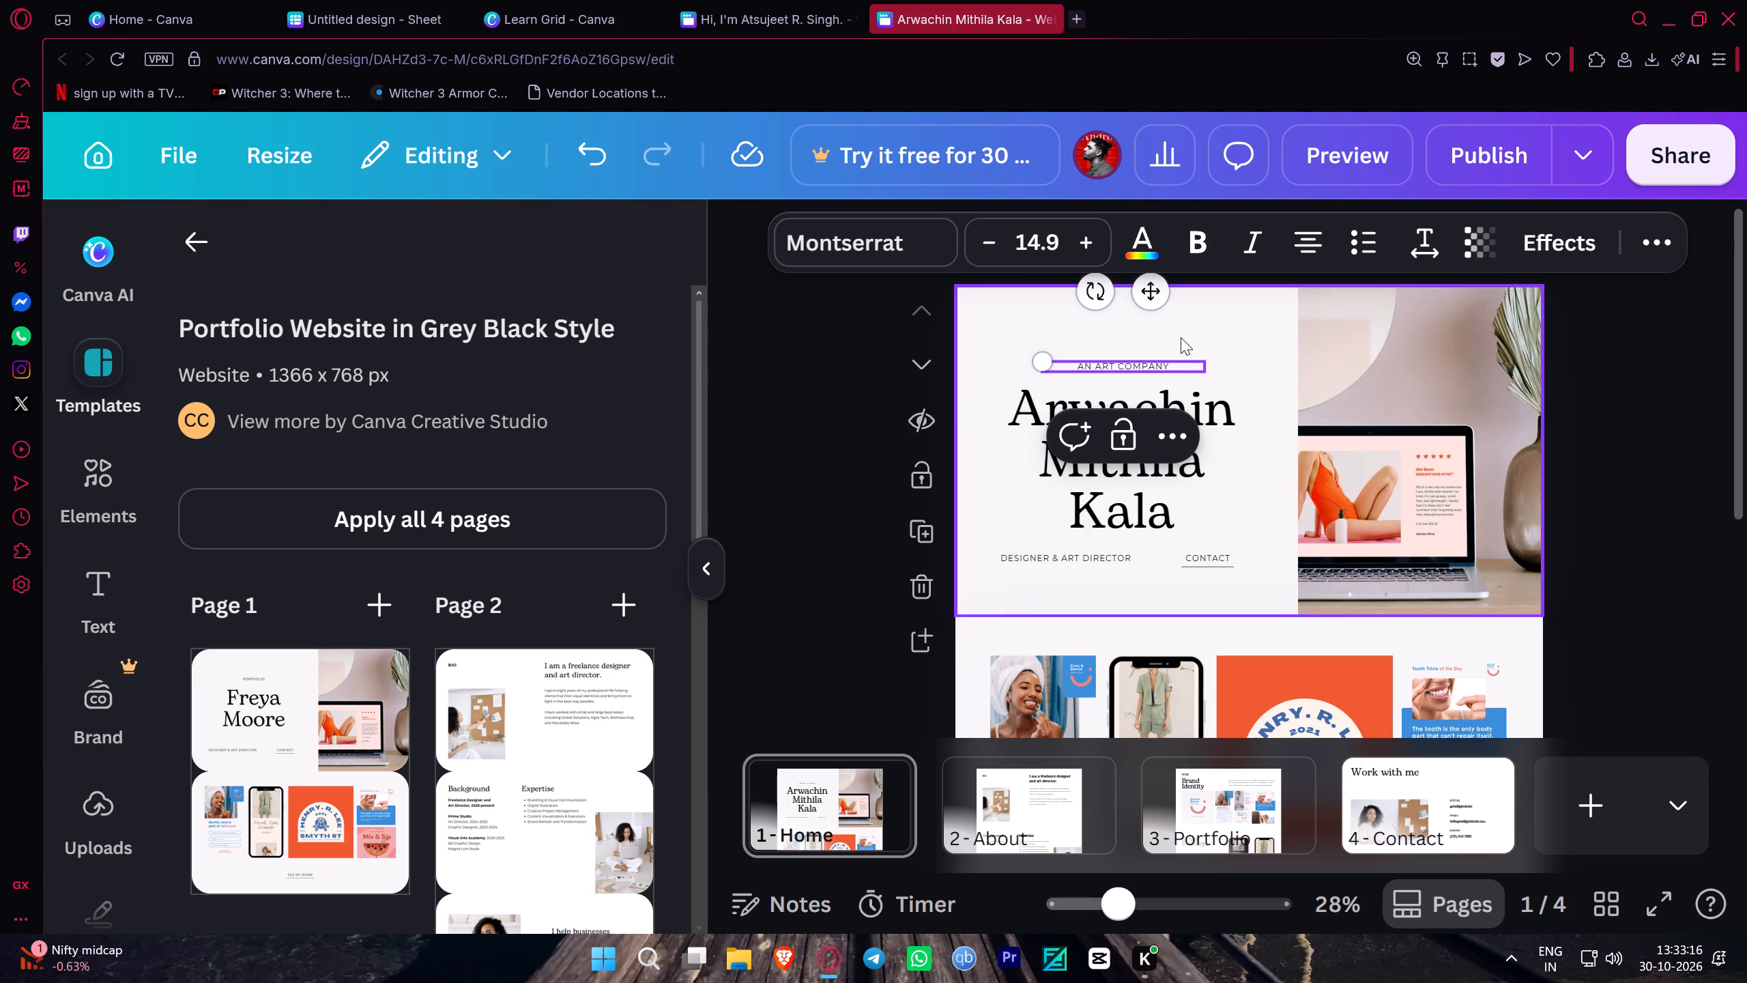
left_click(1259, 577)
Remove the word "ART" from the caption under the heading, making it read "DESIGNER & DIRECTOR".
left_click(1099, 552)
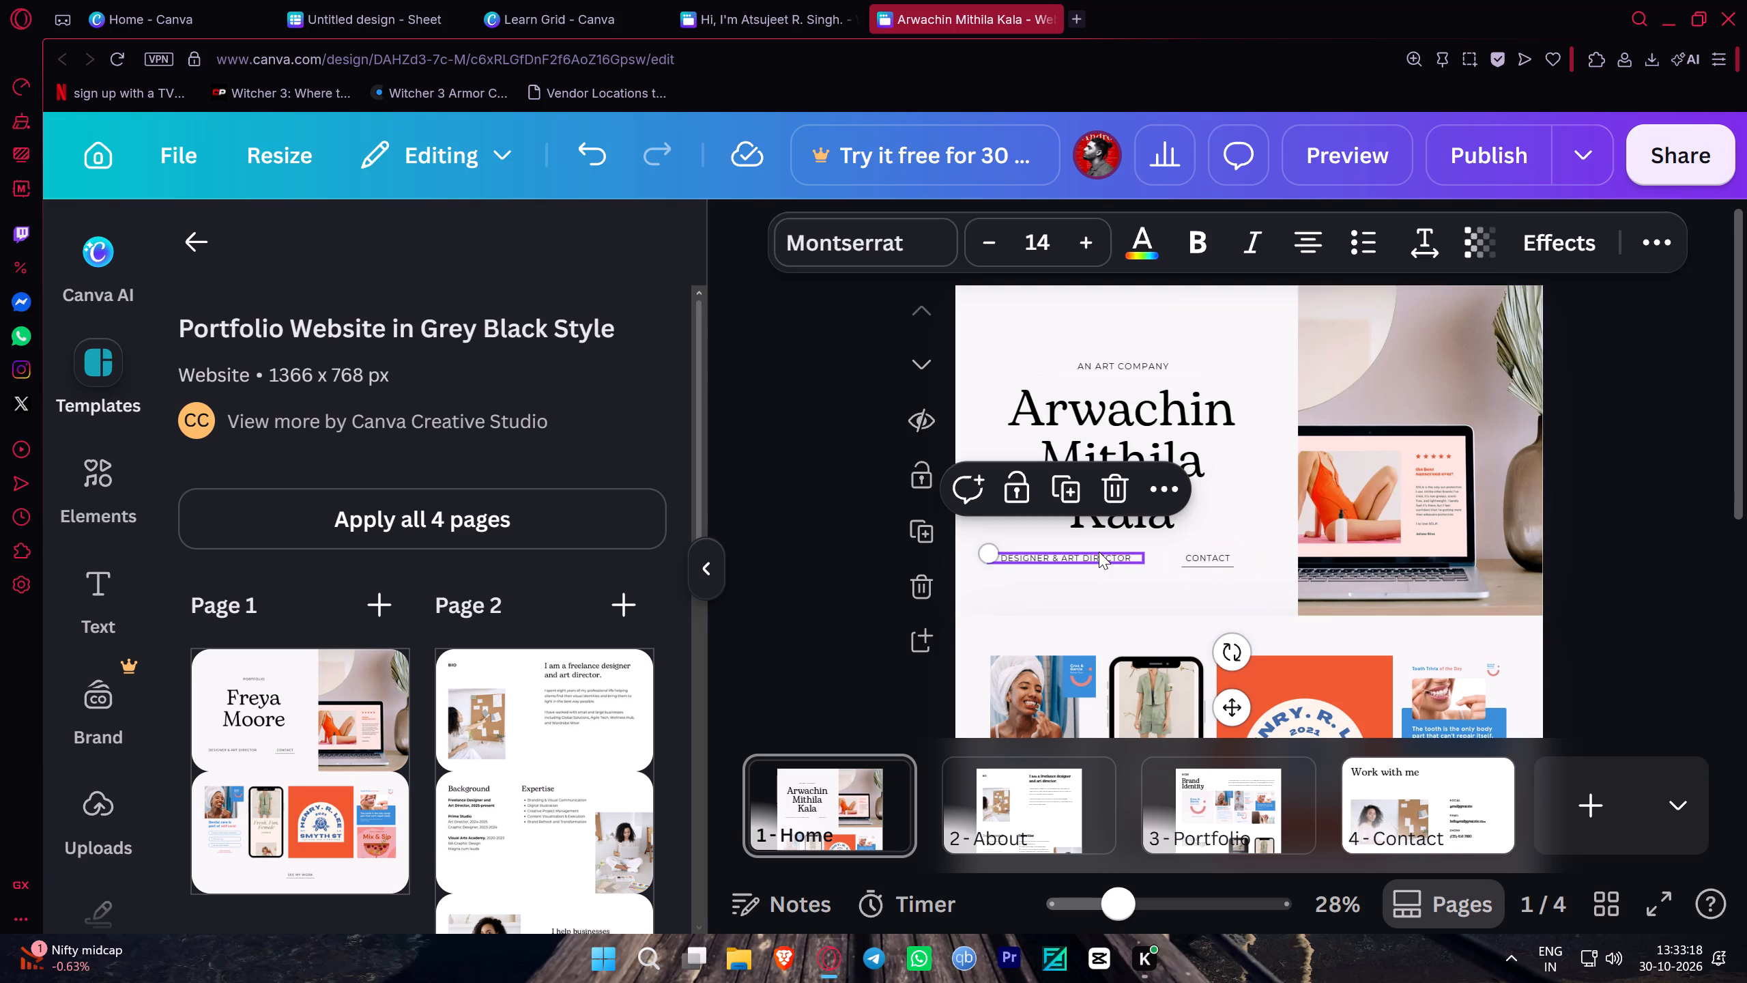
left_click(1056, 574)
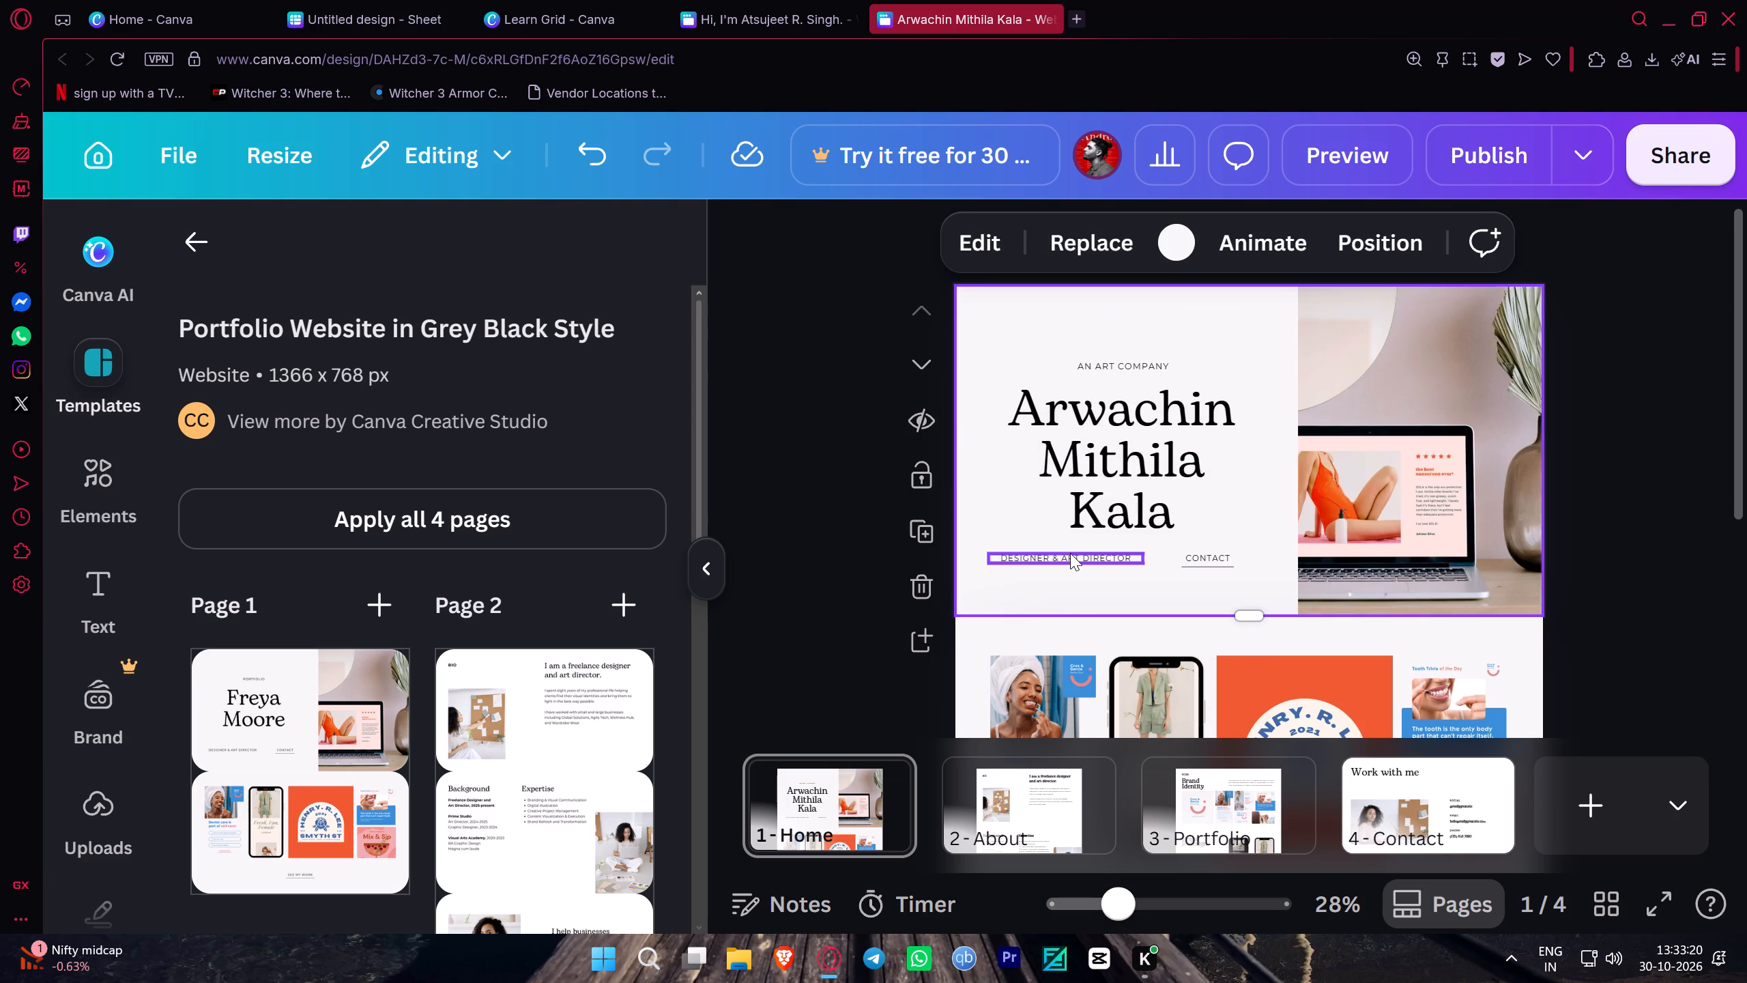
left_click(1070, 553)
left_click(1125, 580)
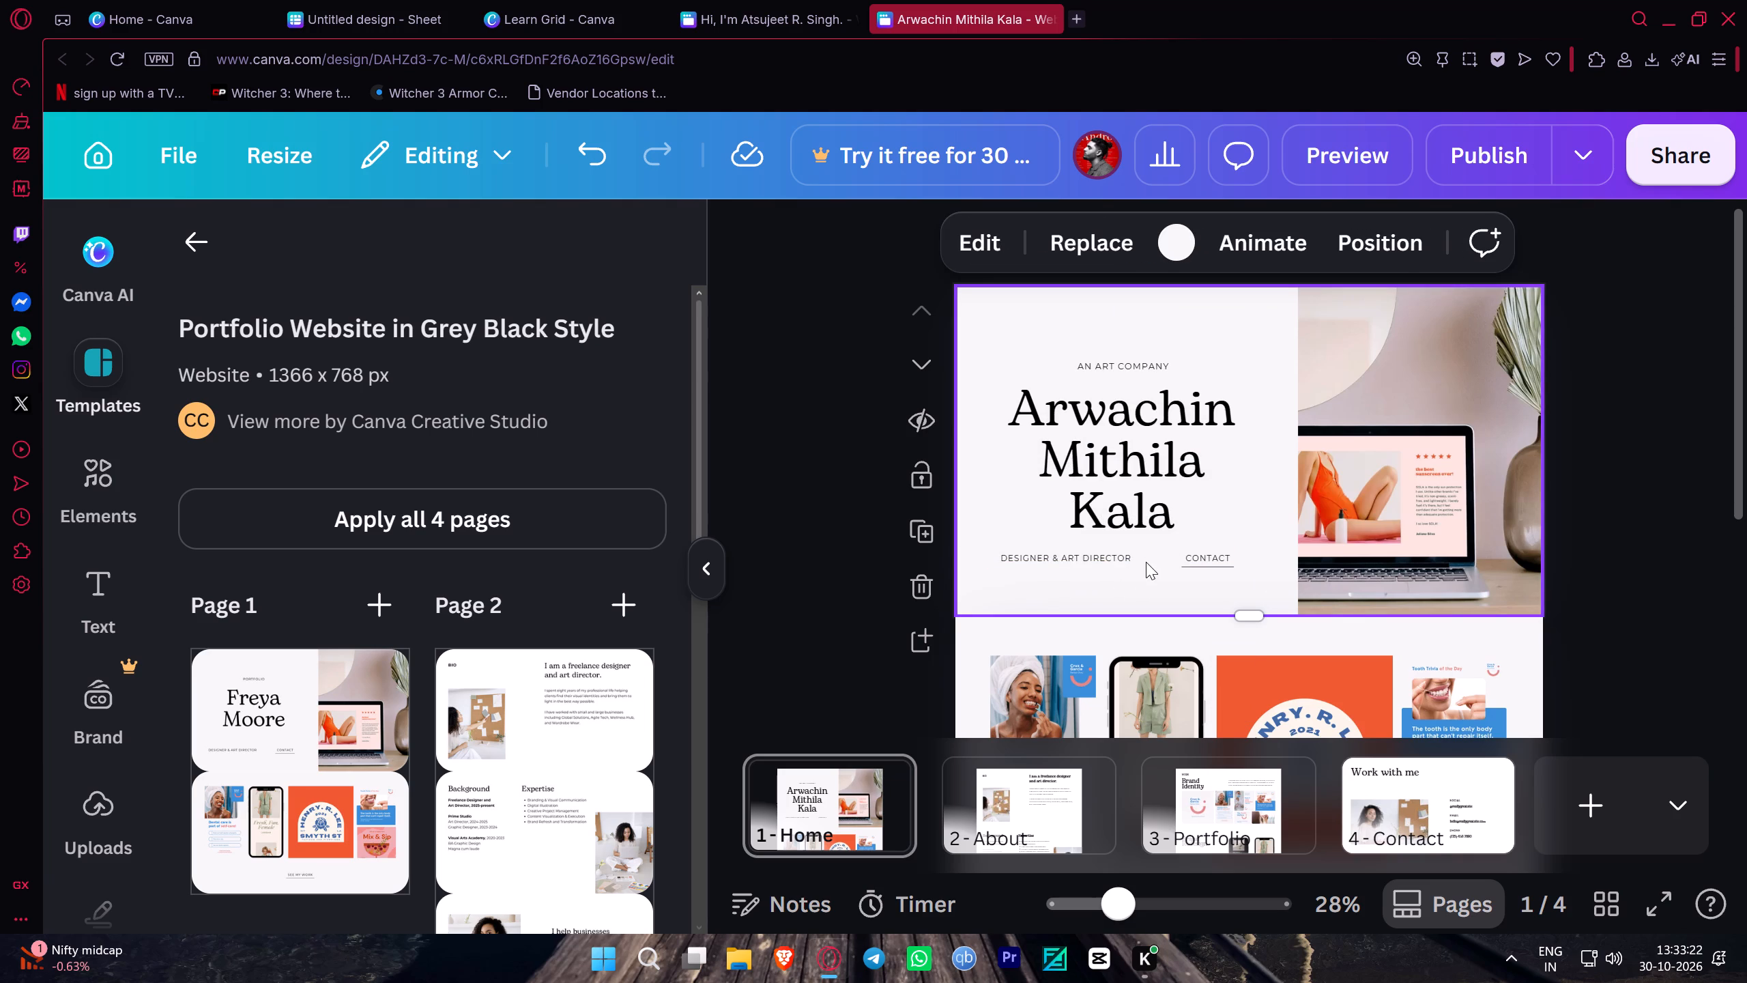
left_click(1146, 562)
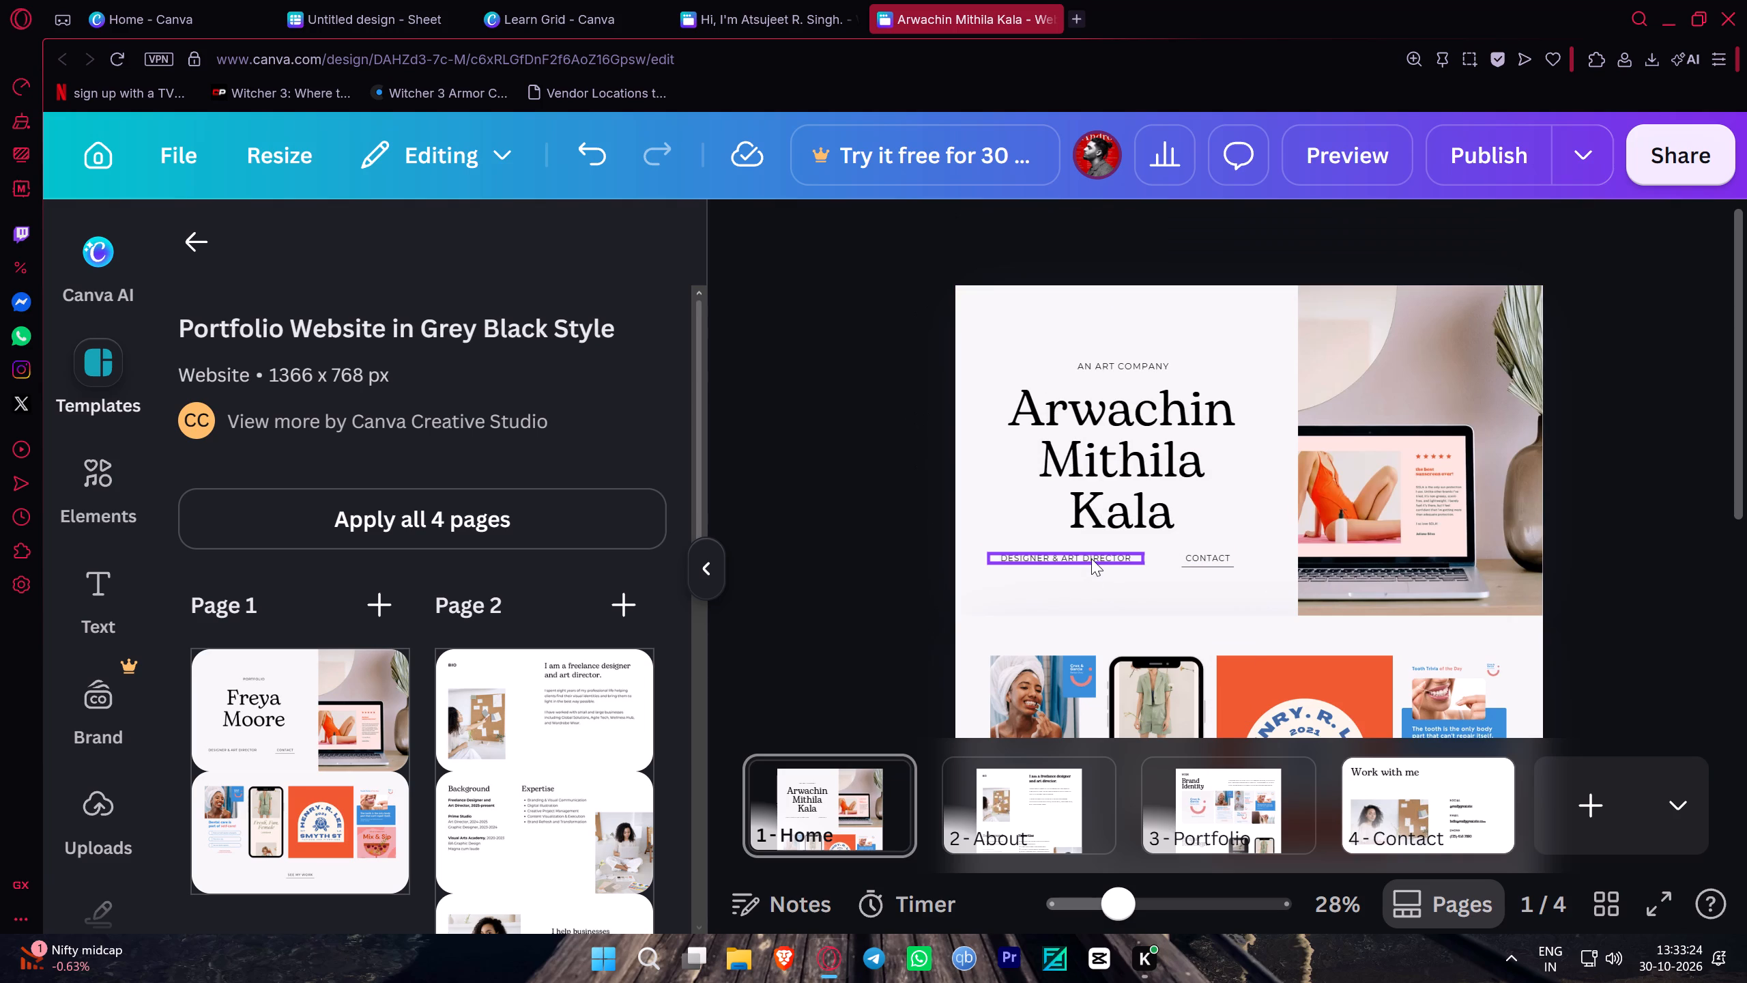
double_click(1086, 553)
left_click(1078, 566)
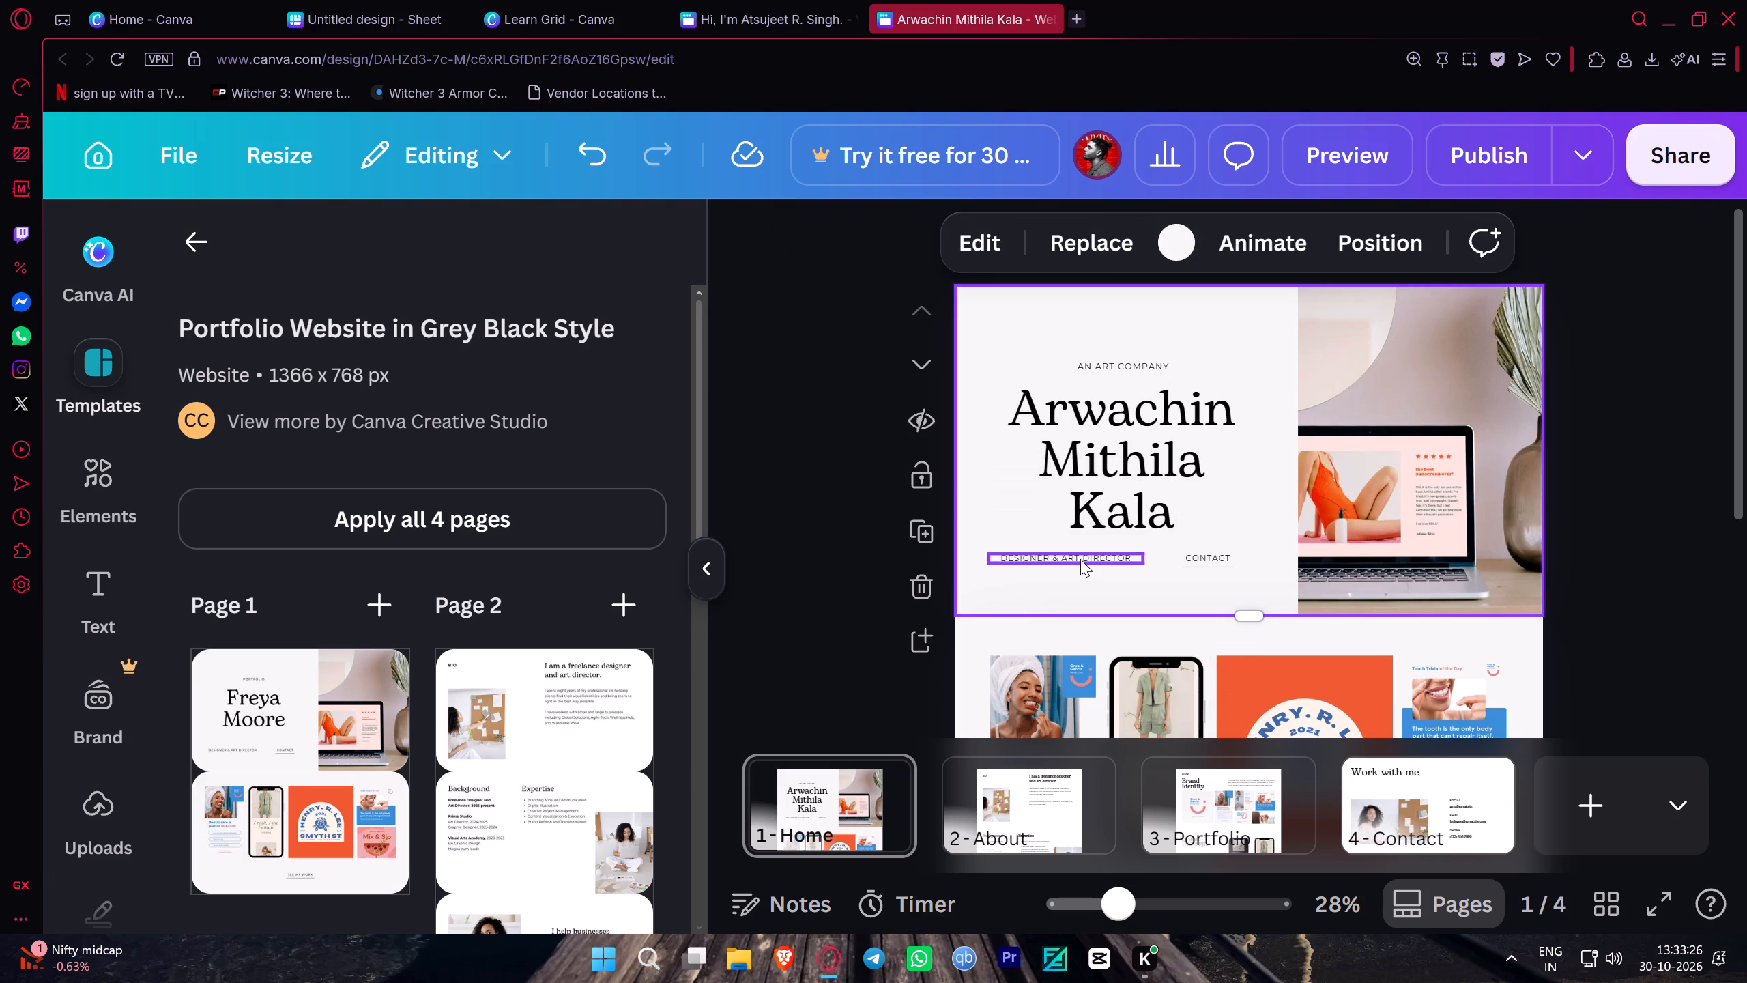
double_click(1080, 559)
left_click(1079, 558)
left_click_drag(1079, 558, 1055, 552)
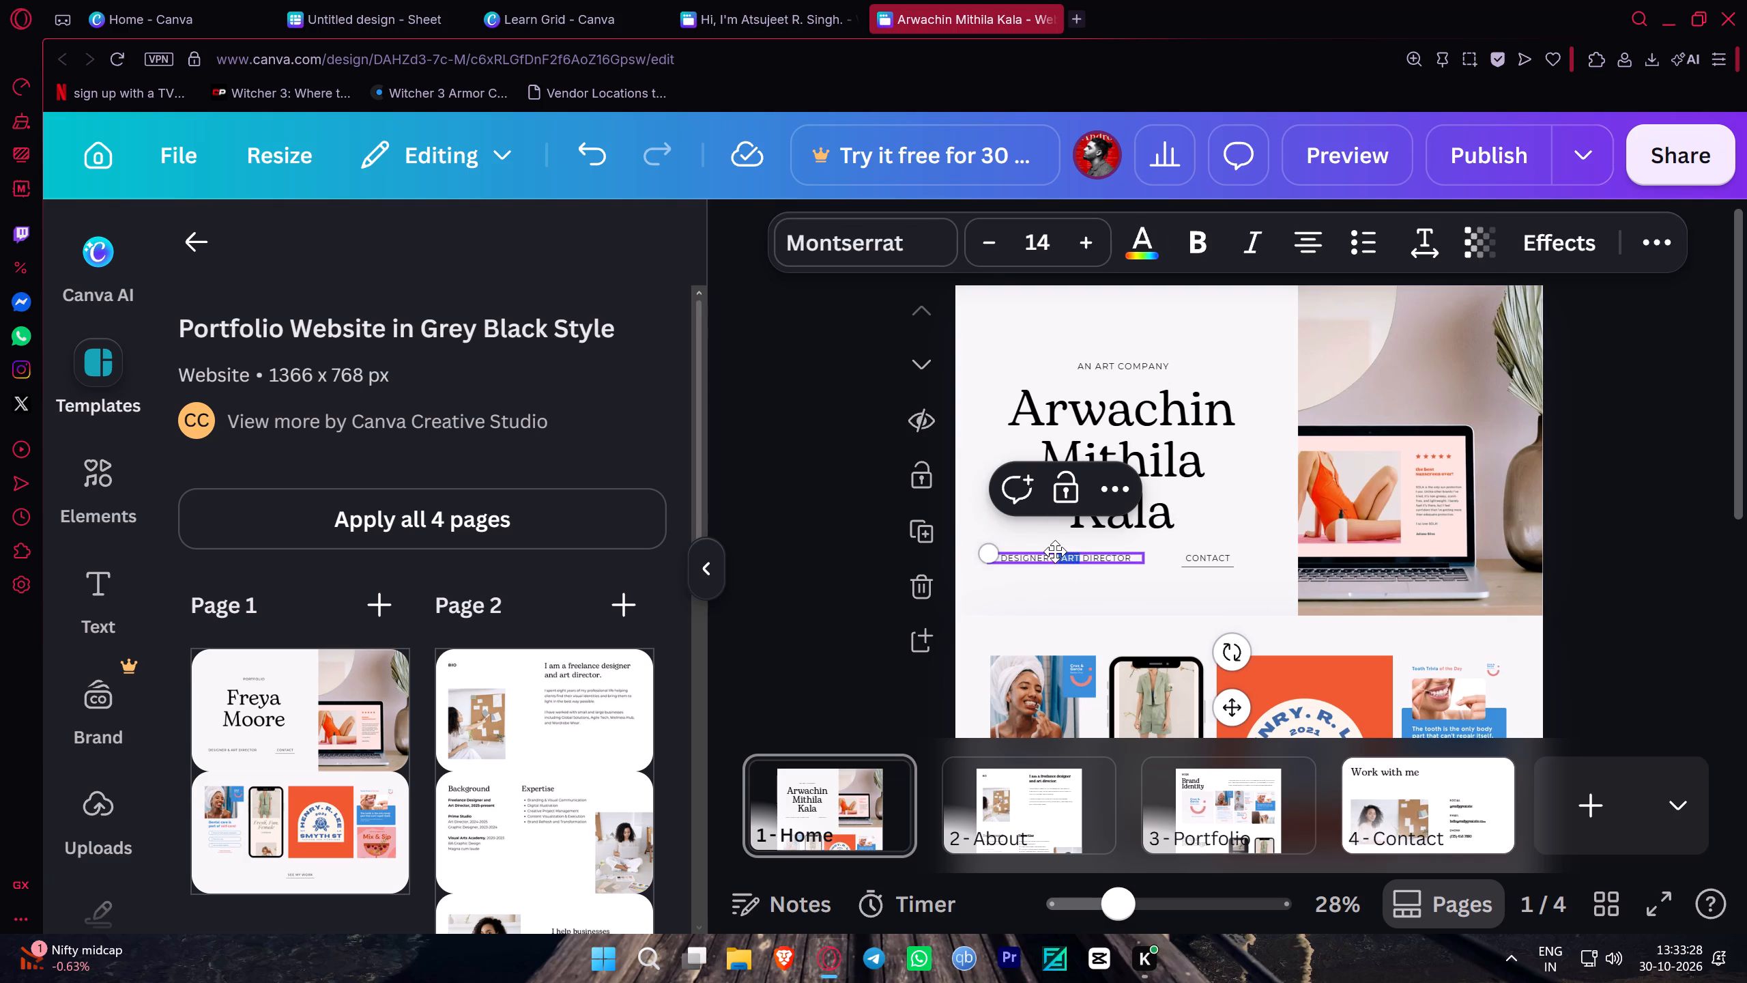
left_click_drag(1055, 552, 1075, 568)
double_click(1082, 558)
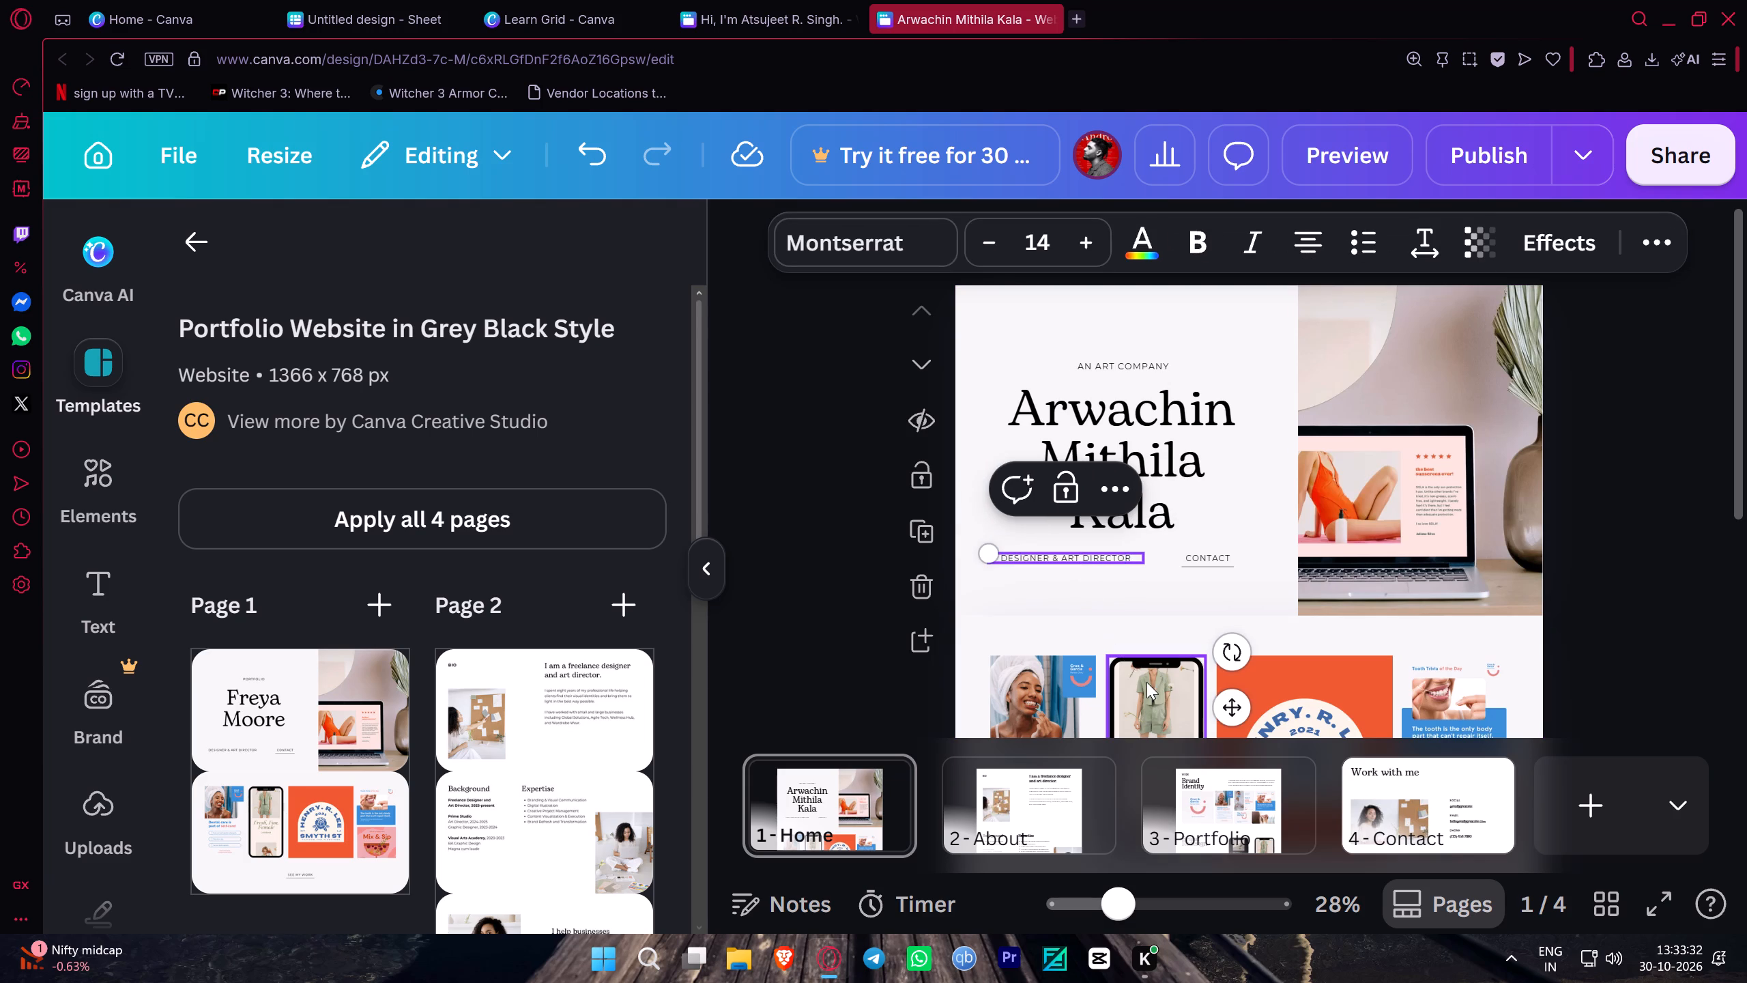
key("BackSpace")
key("BackSpace")
key("BackSpace")
key("BackSpace")
left_click(1125, 585)
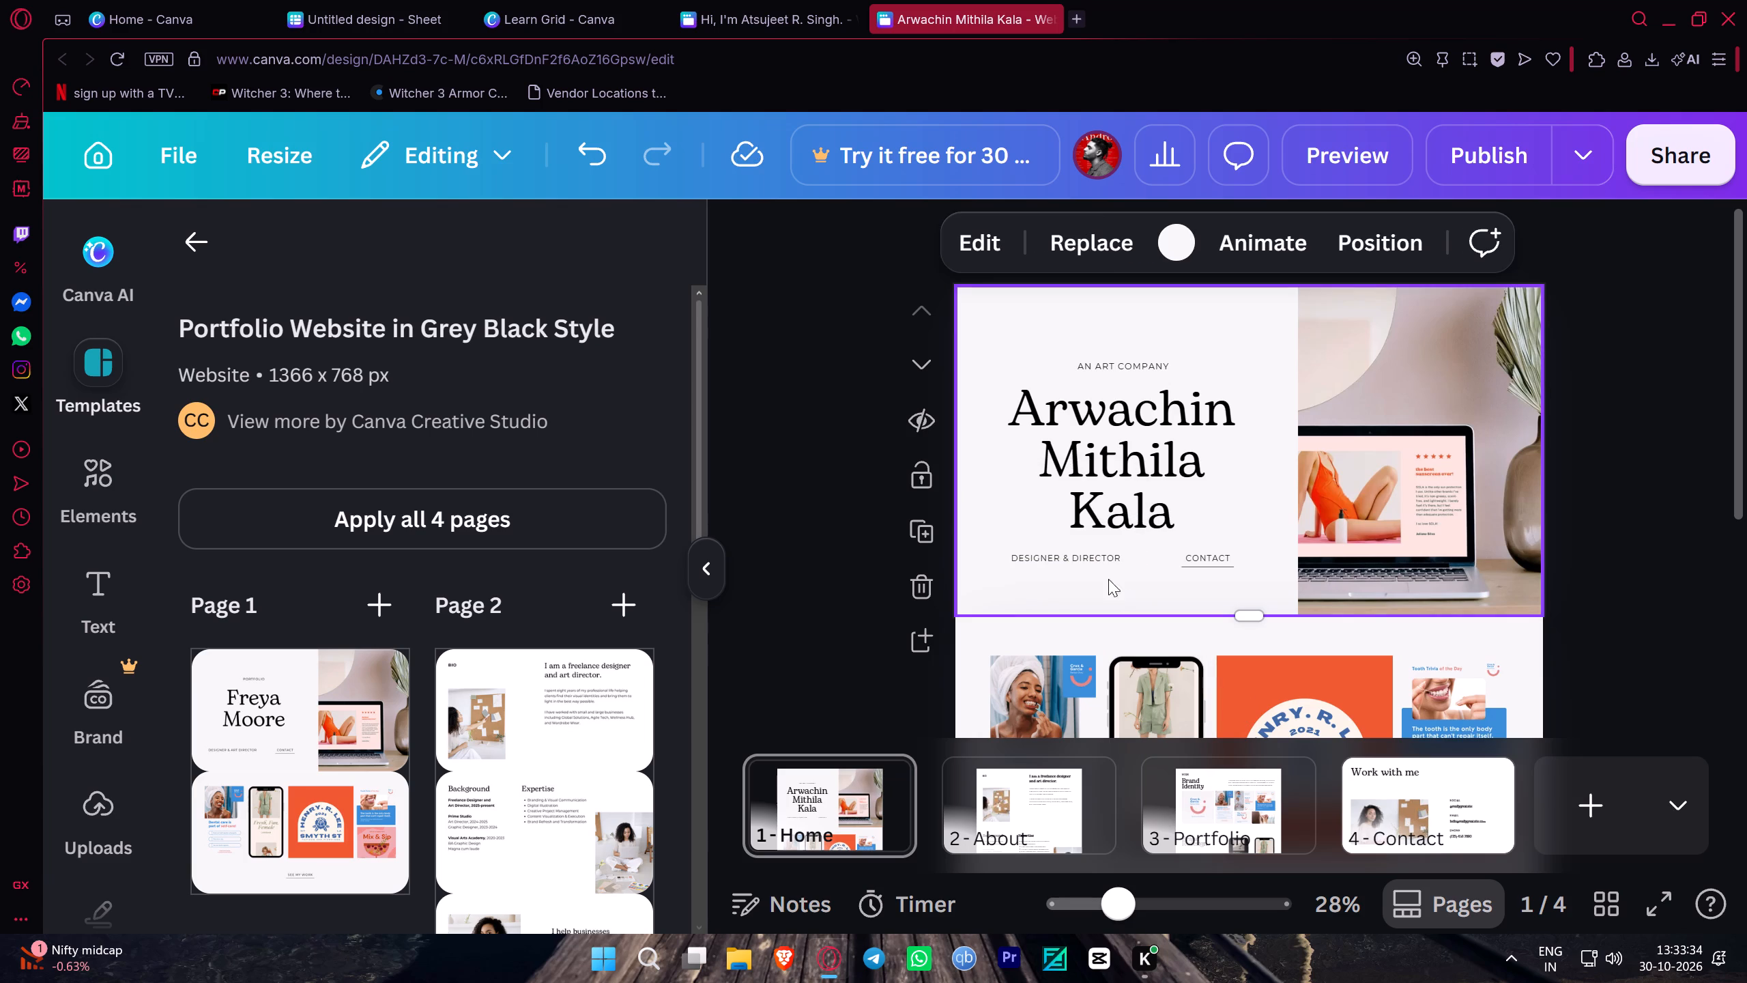
left_click(1091, 568)
Look through the Home page's editing tools and style options.
left_click(695, 569)
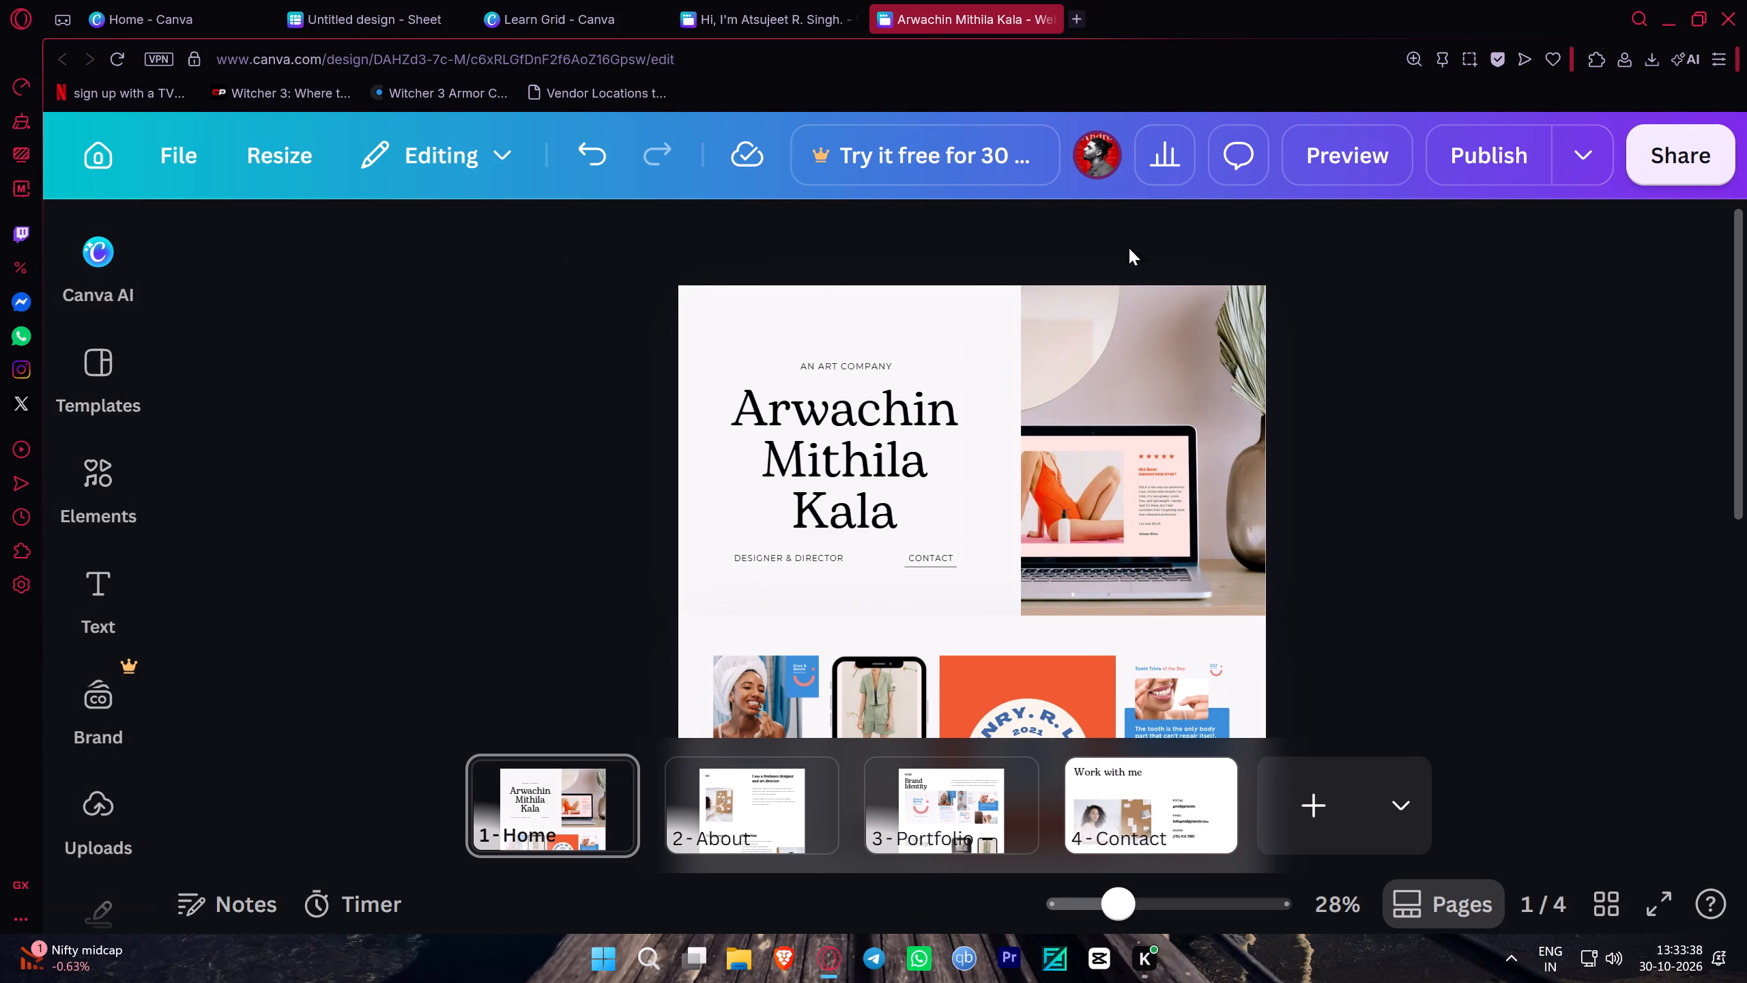
left_click(795, 552)
left_click(800, 567)
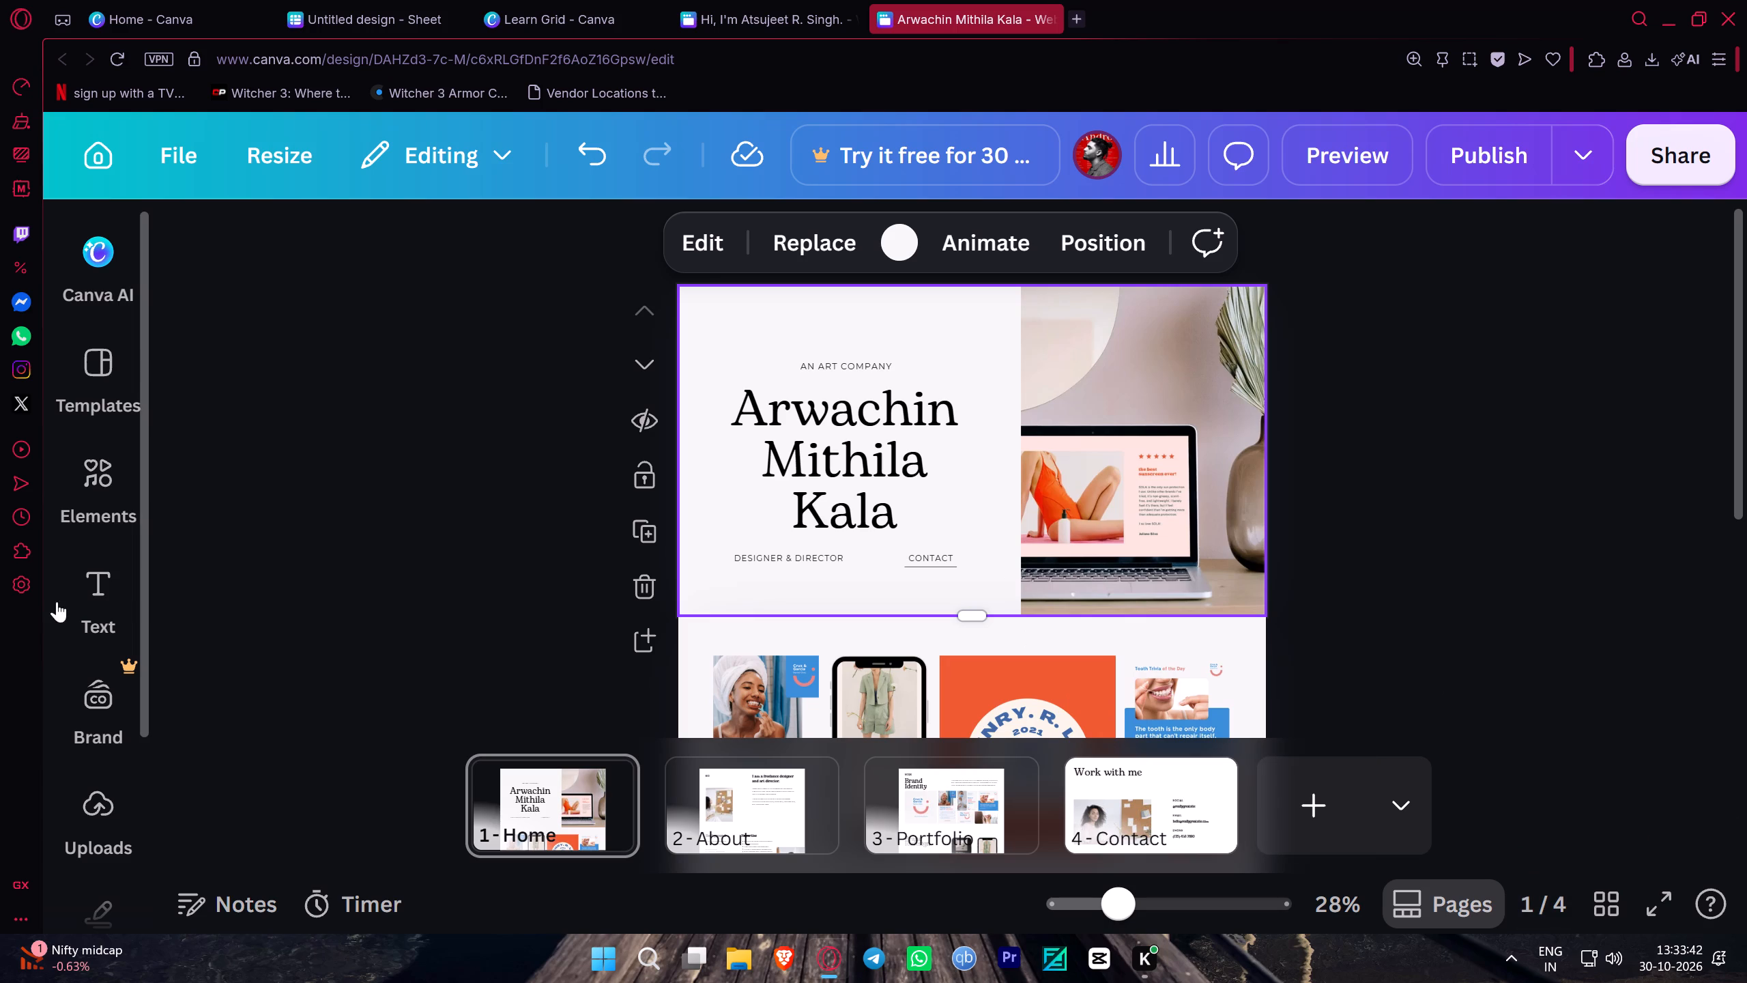
scroll(93, 605, "down", 1)
scroll(95, 605, "up", 2)
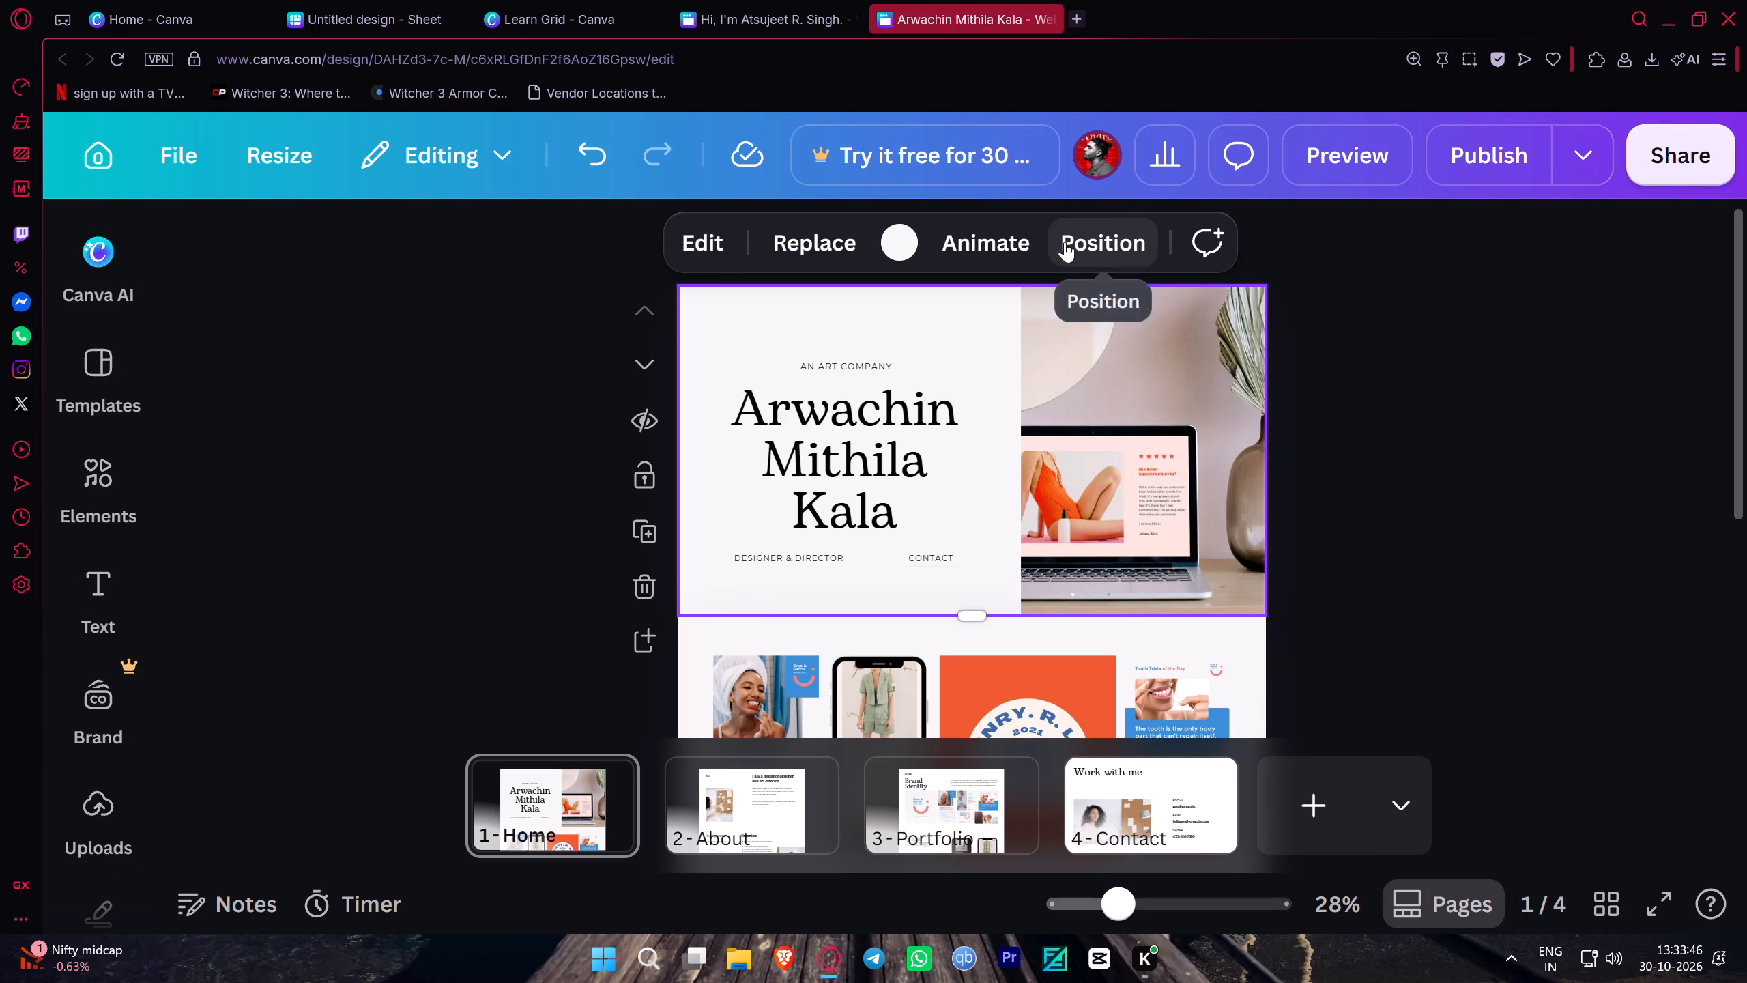
left_click(704, 252)
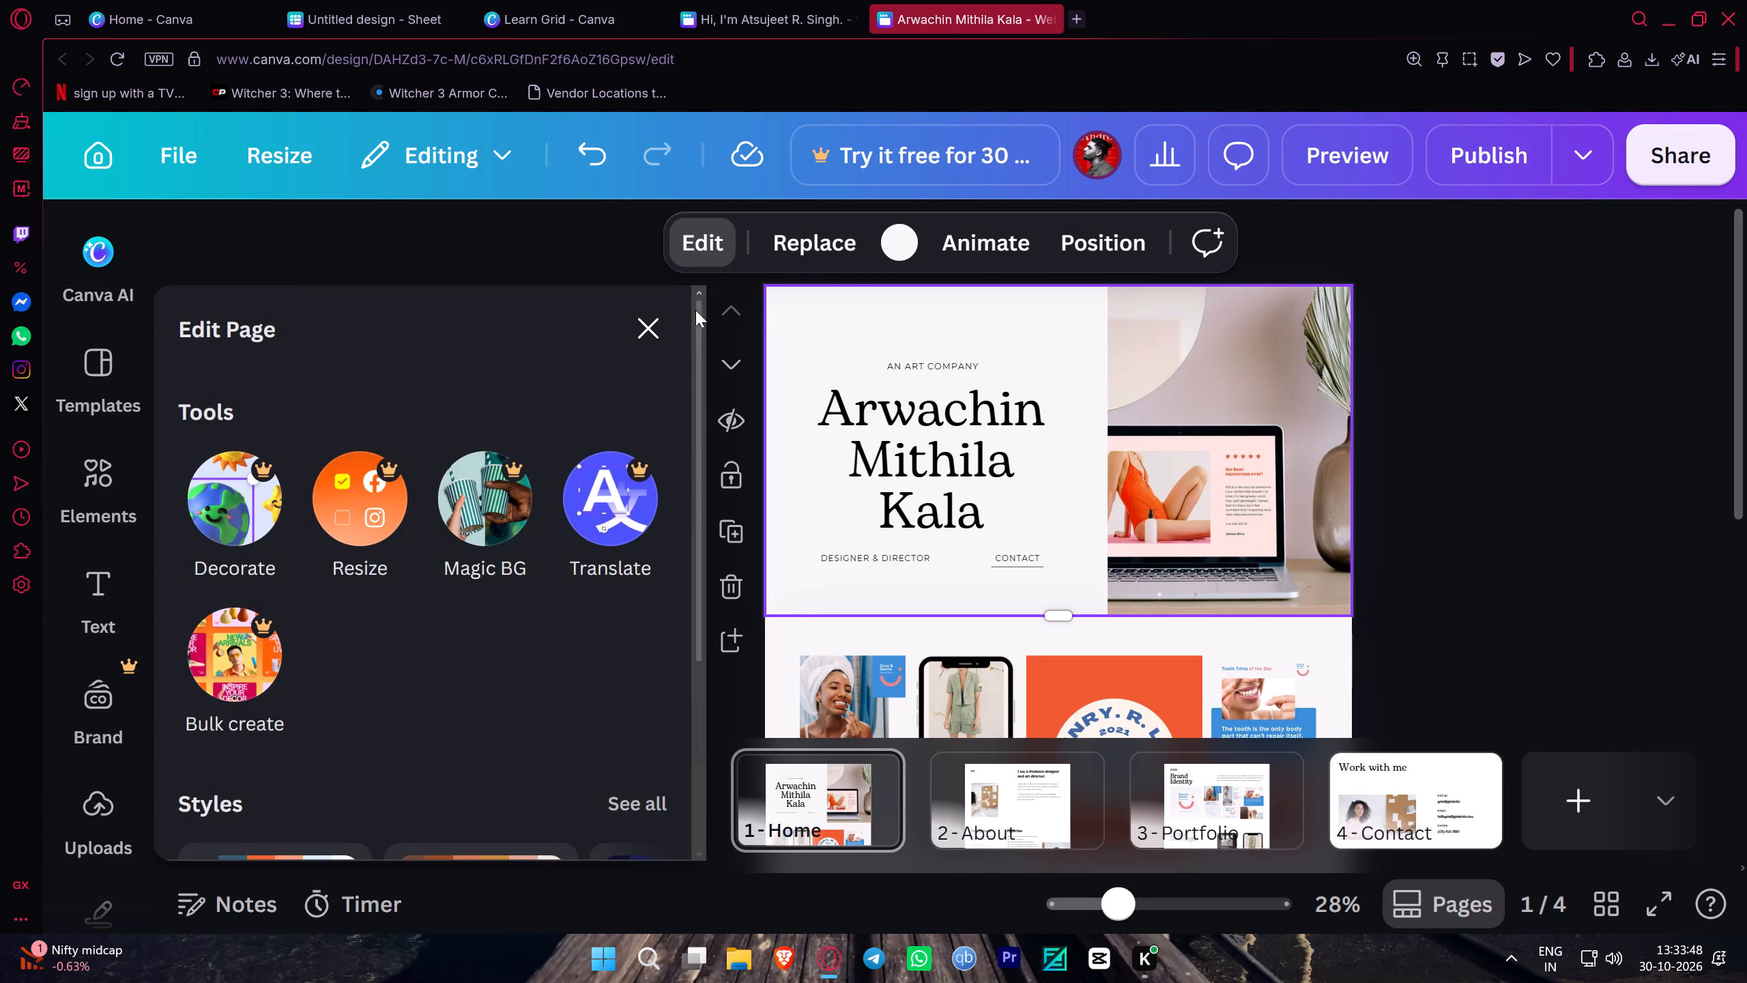
scroll(463, 685, "down", 3)
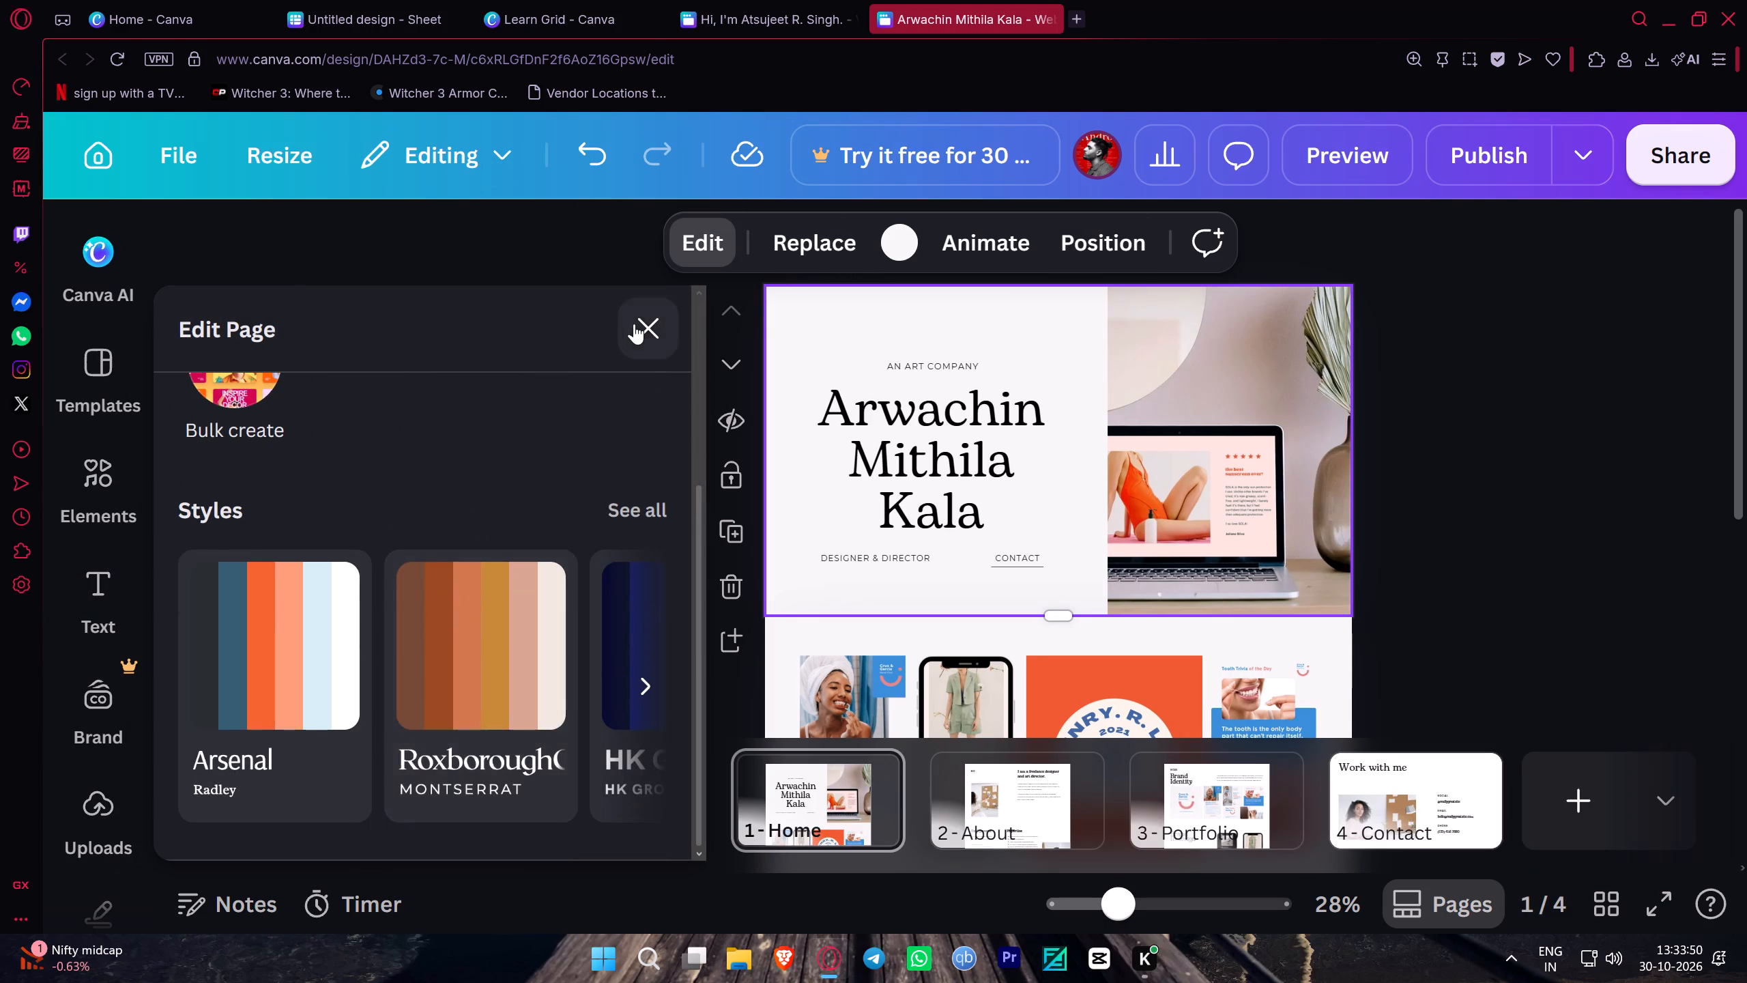
left_click(641, 326)
Add a body text box to the top section of the Home page.
left_click(111, 594)
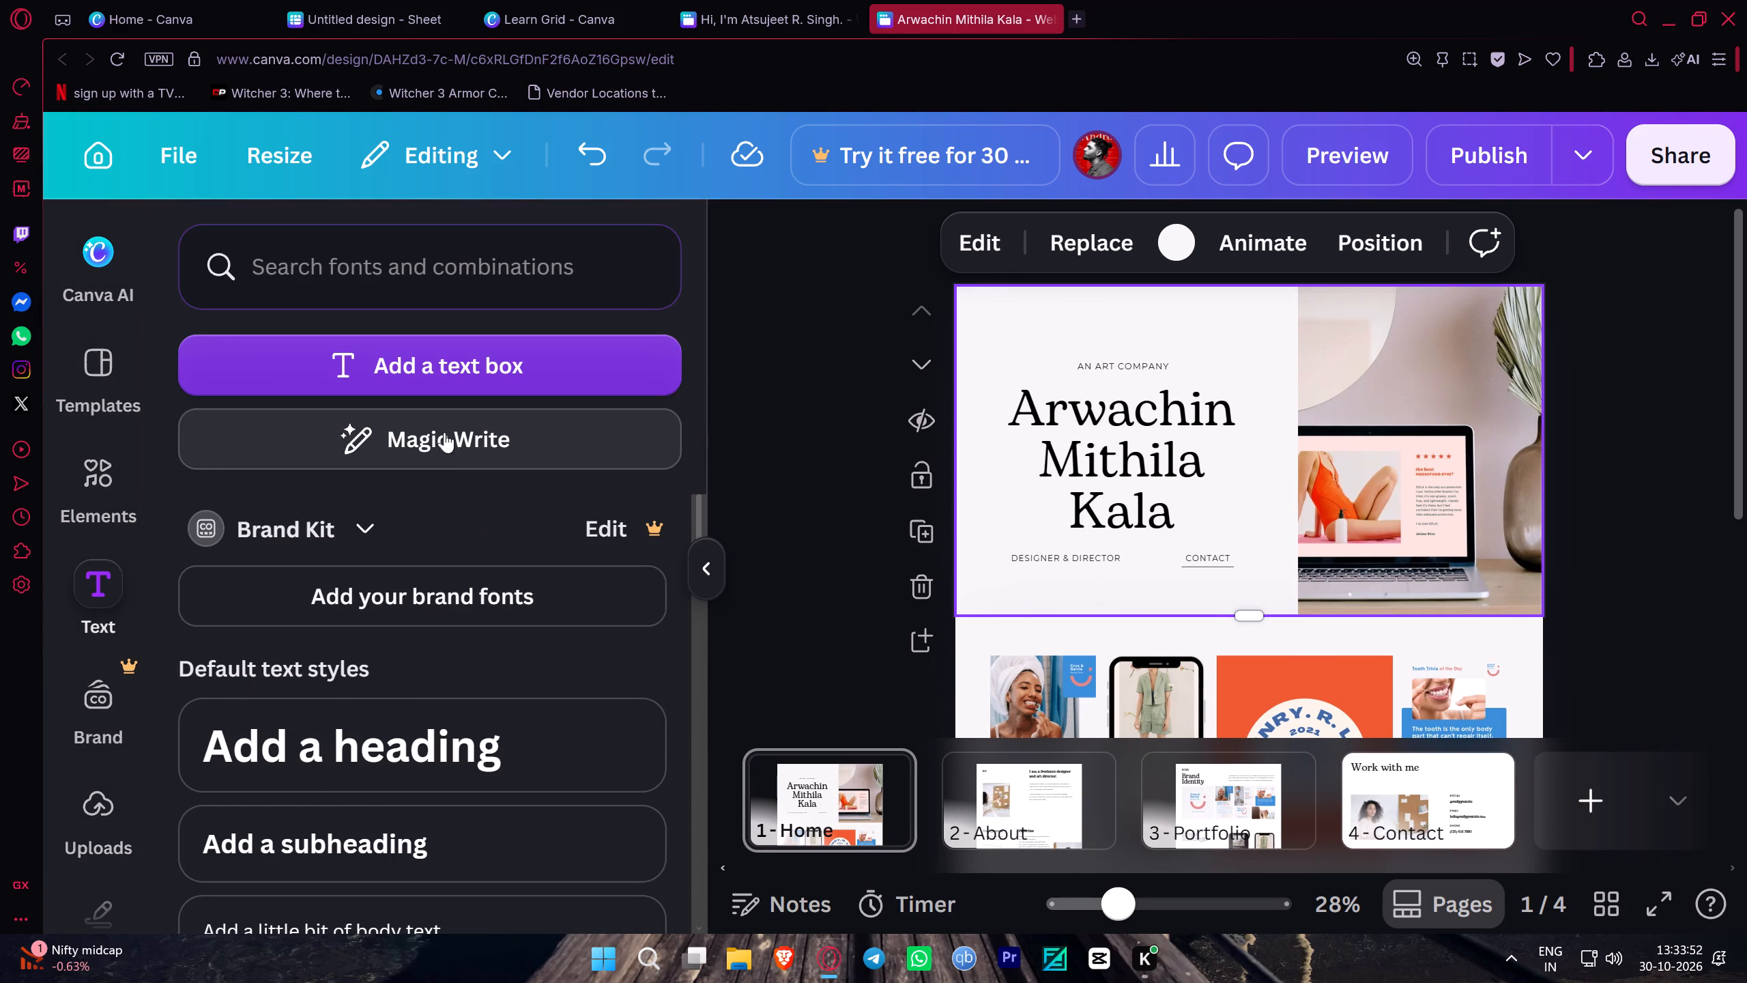
scroll(437, 606, "down", 1)
scroll(430, 586, "up", 1)
scroll(407, 719, "down", 1)
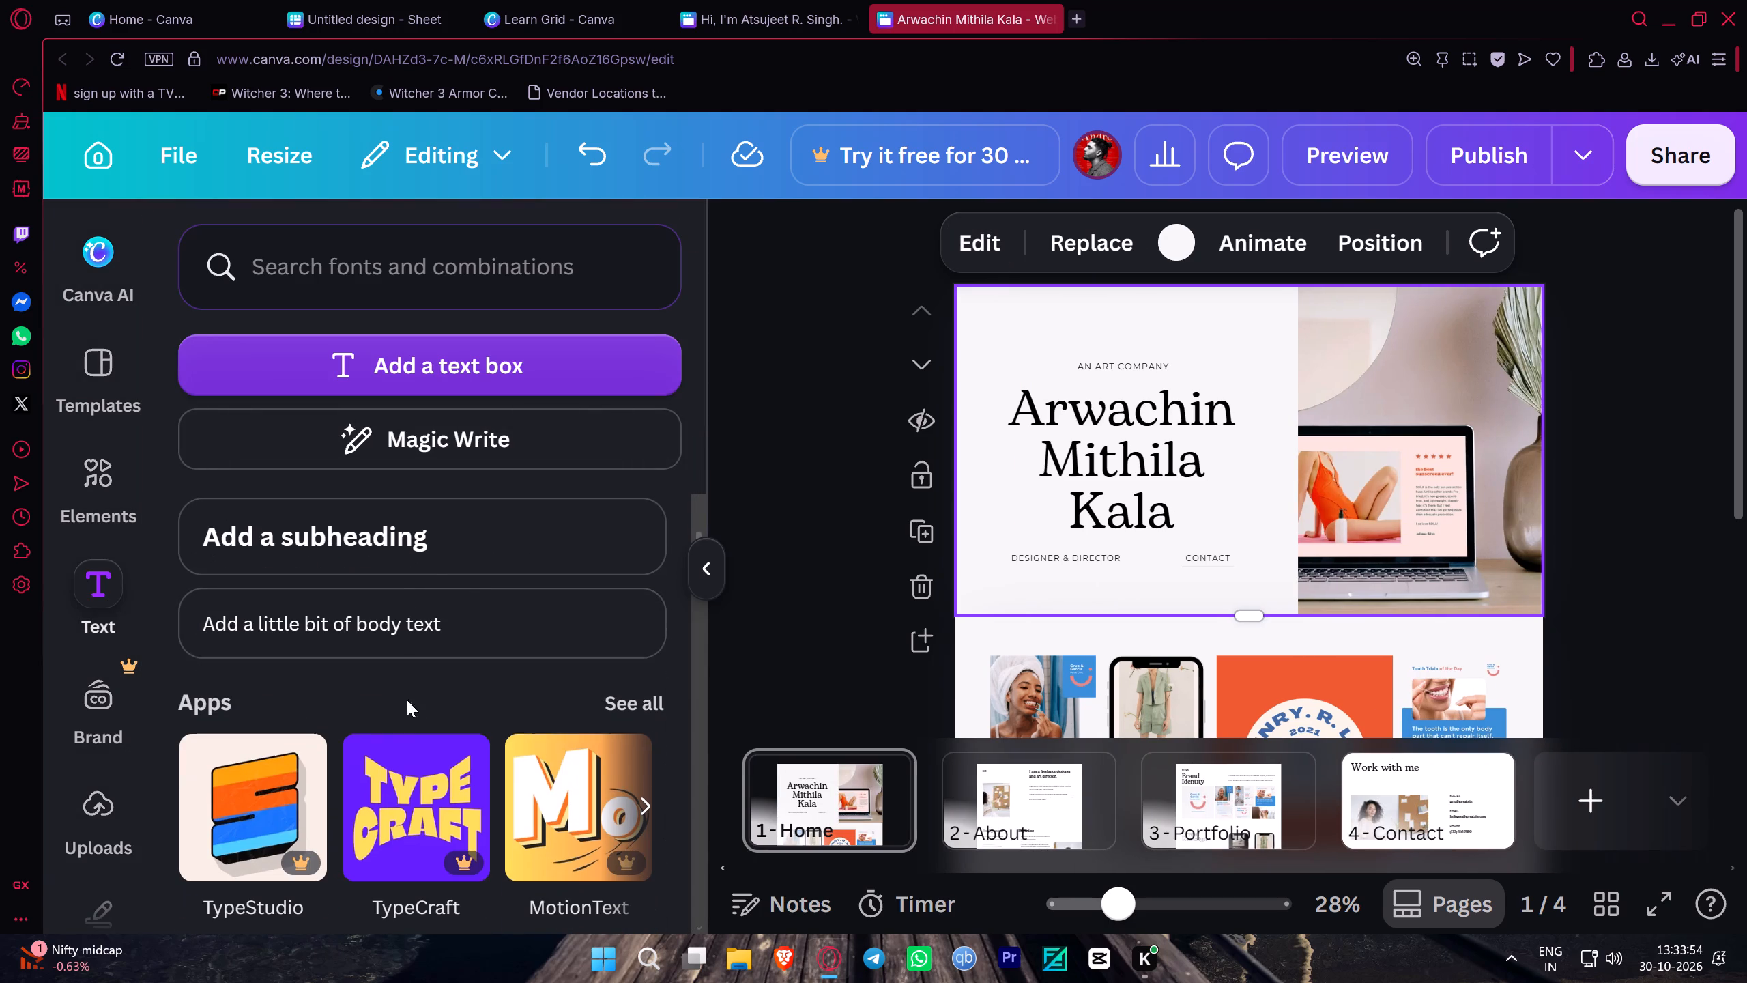
left_click(409, 634)
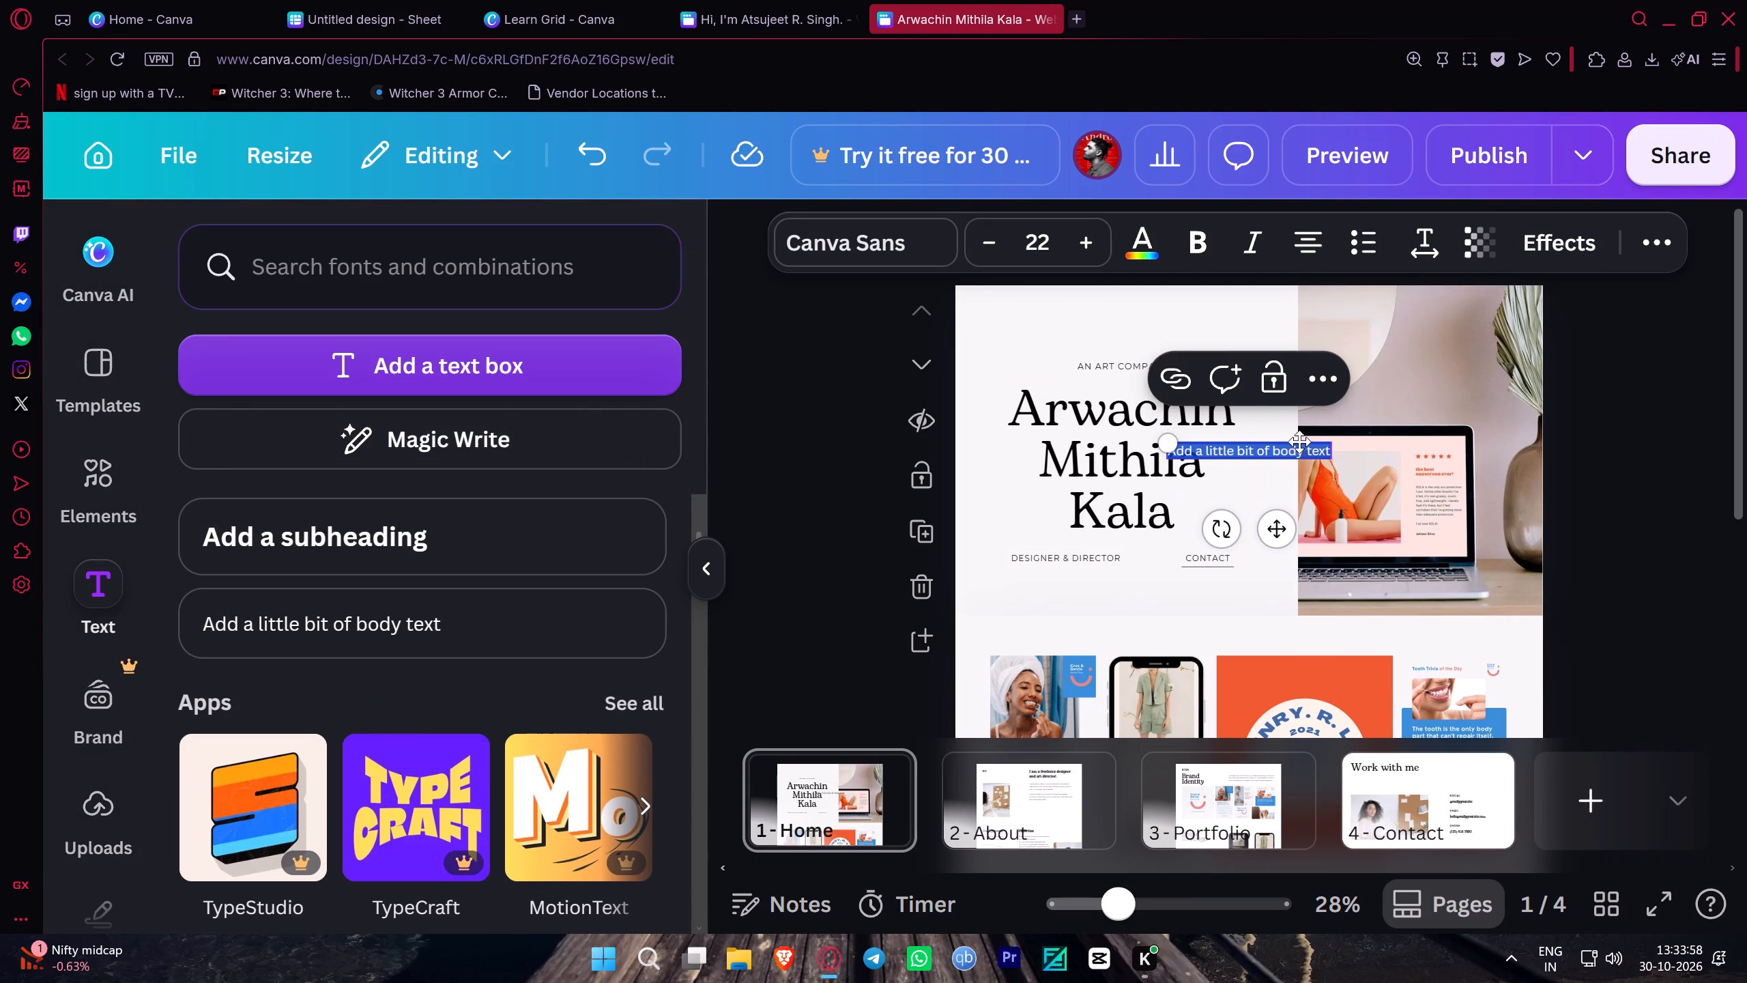
Replace the placeholder in the new body text box with the director's name, in title case.
left_click(708, 552)
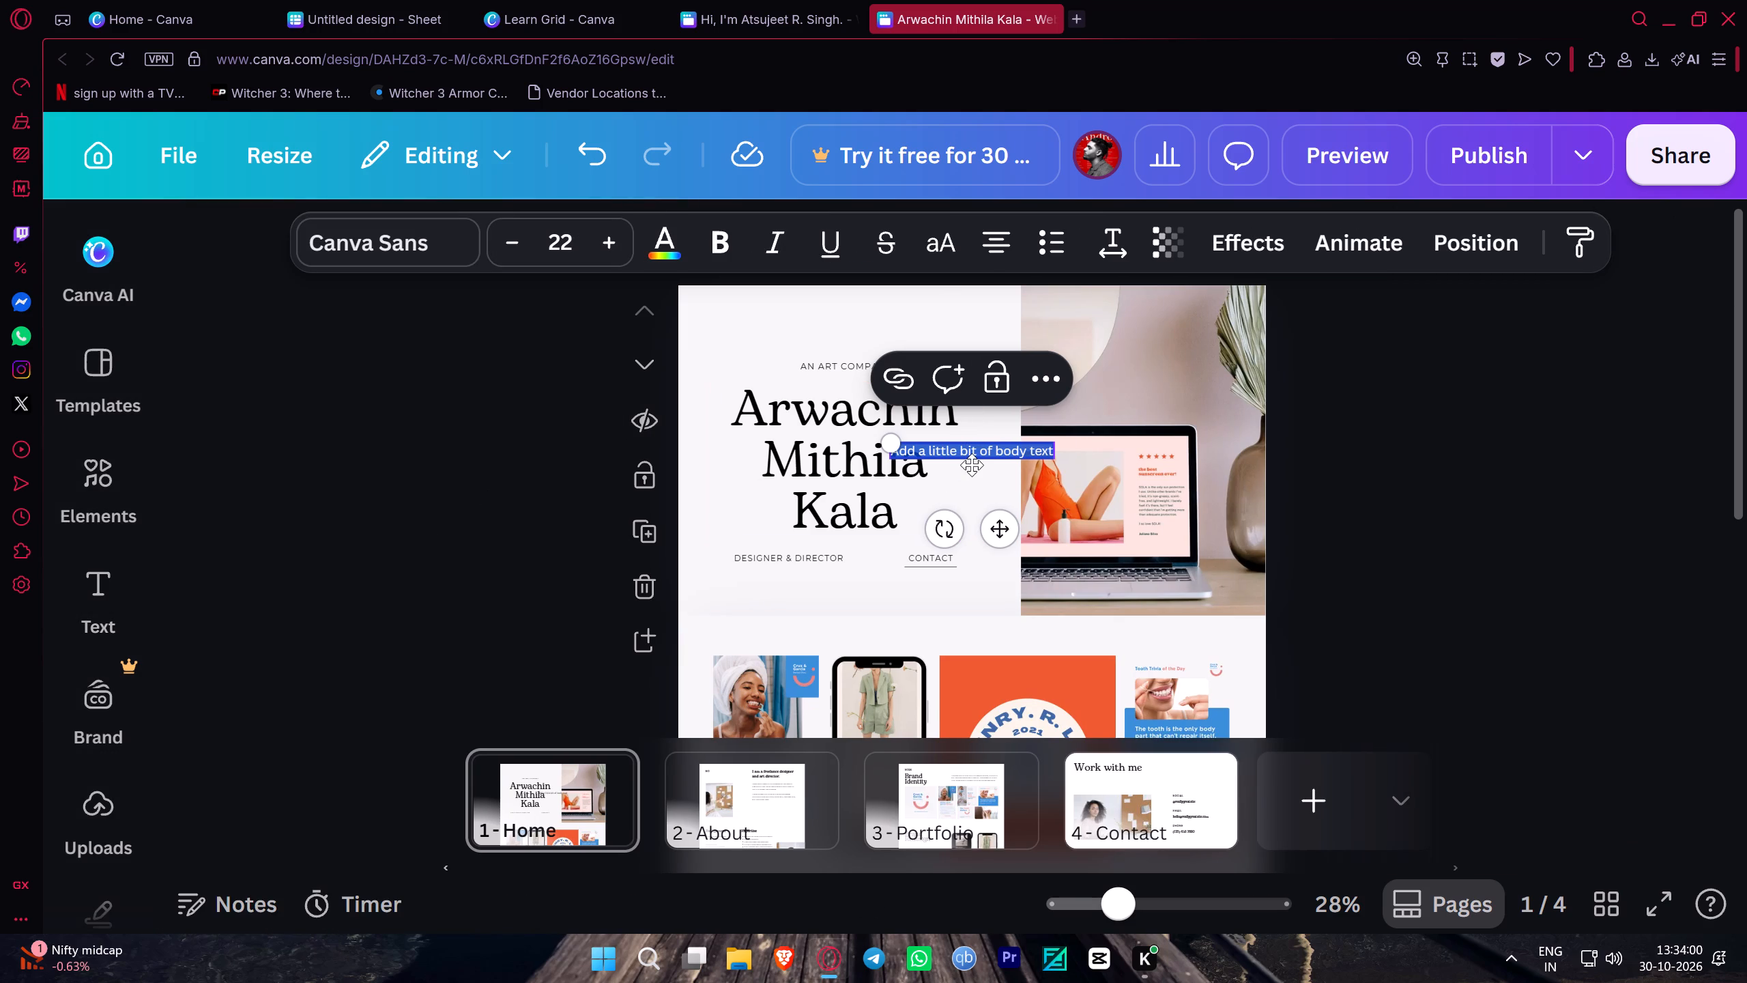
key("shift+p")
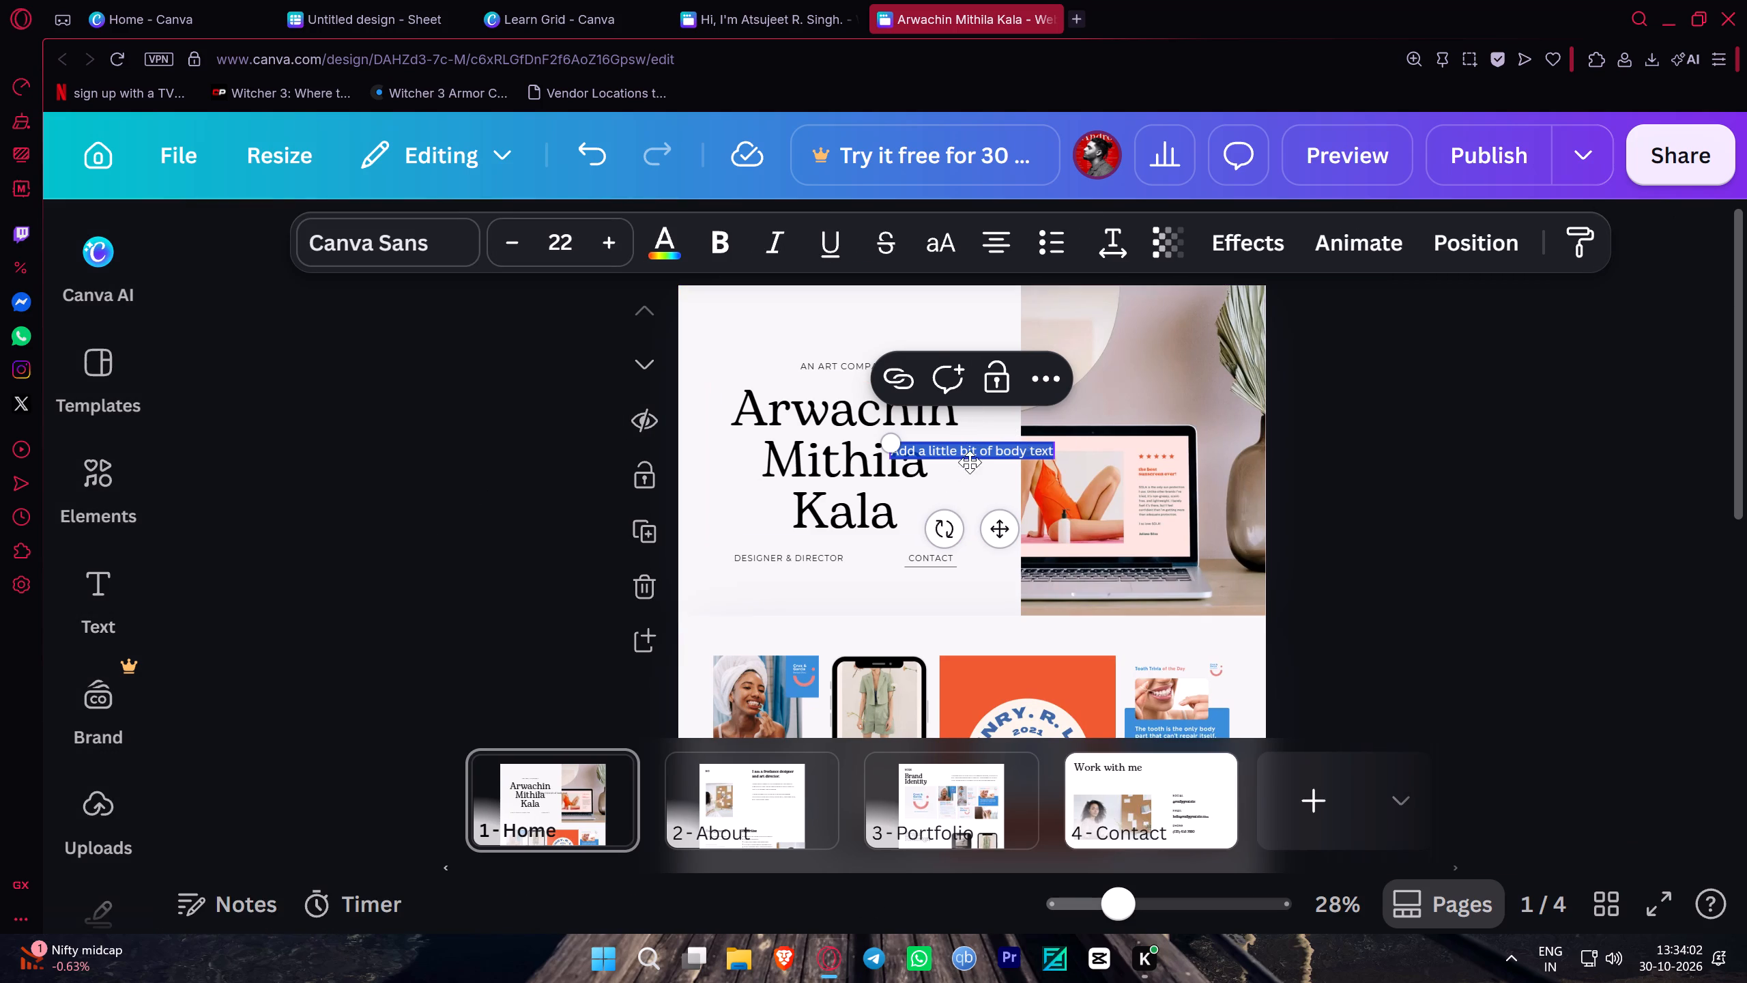
double_click(981, 455)
key("ctrl+a")
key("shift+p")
key("BackSpace")
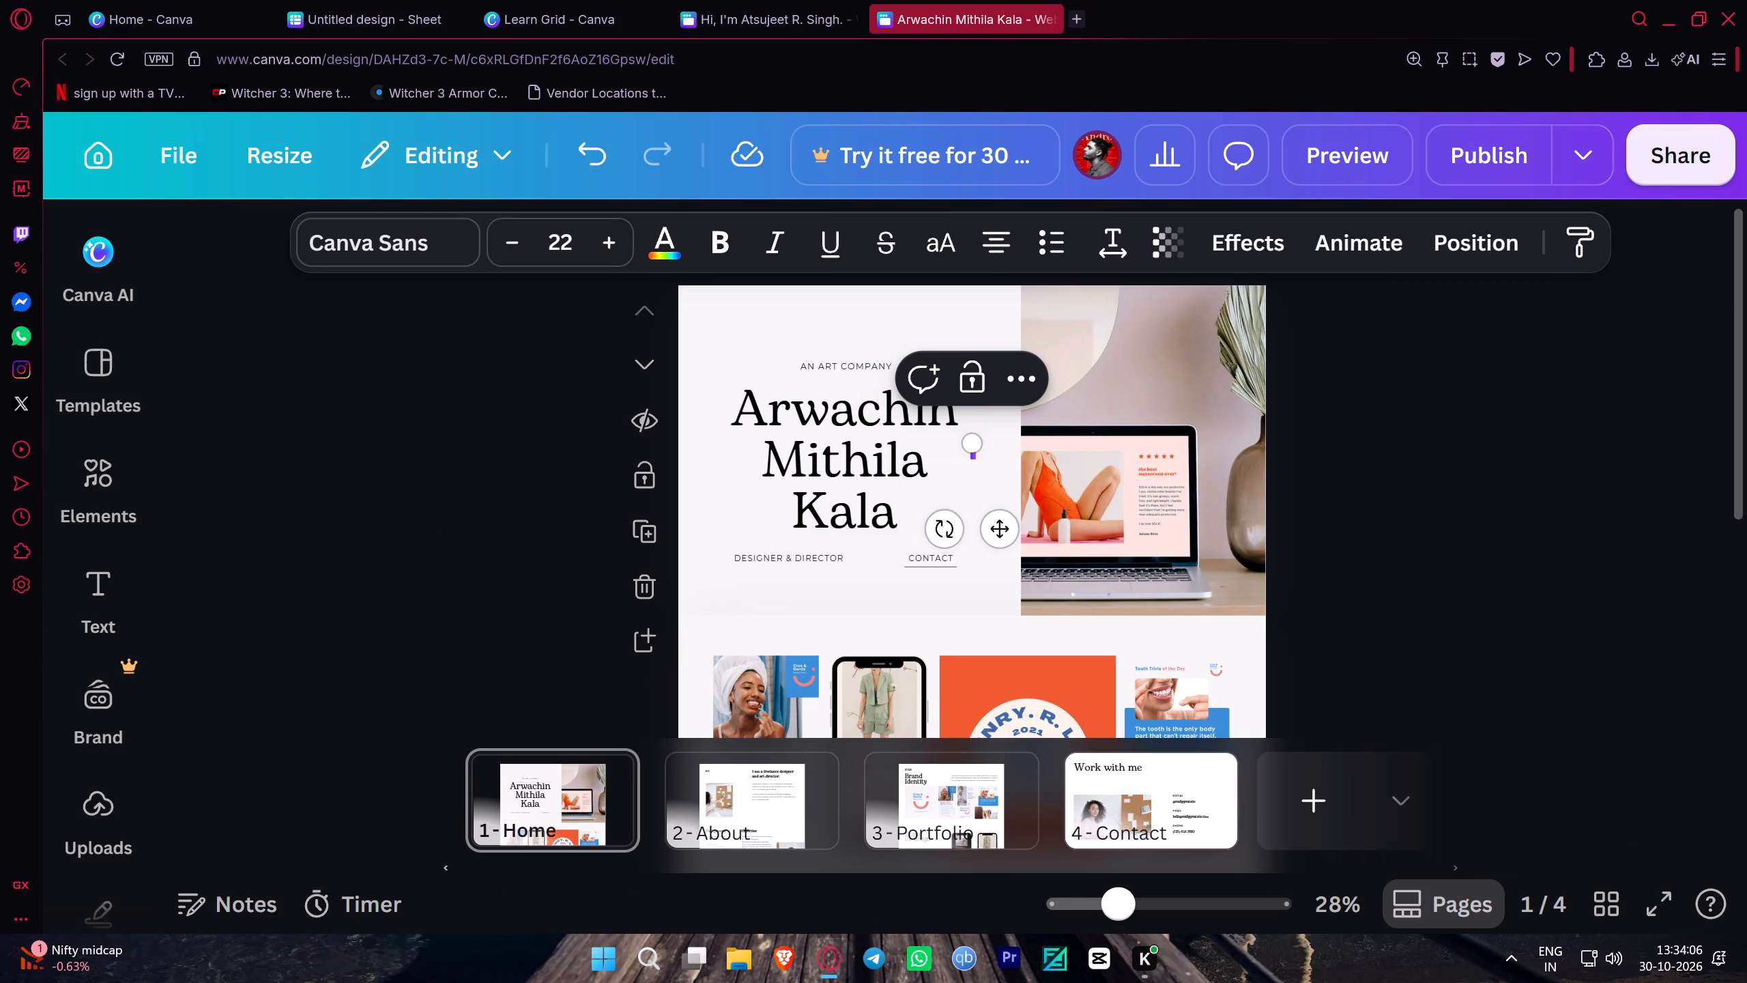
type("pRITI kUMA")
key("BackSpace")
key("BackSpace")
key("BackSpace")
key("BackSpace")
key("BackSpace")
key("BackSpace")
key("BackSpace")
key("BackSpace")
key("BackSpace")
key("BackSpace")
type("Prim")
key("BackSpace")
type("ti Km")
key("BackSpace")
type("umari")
Move the name text box directly beneath the "DESIGNER & DIRECTOR" caption.
left_click_drag(983, 468, 904, 524)
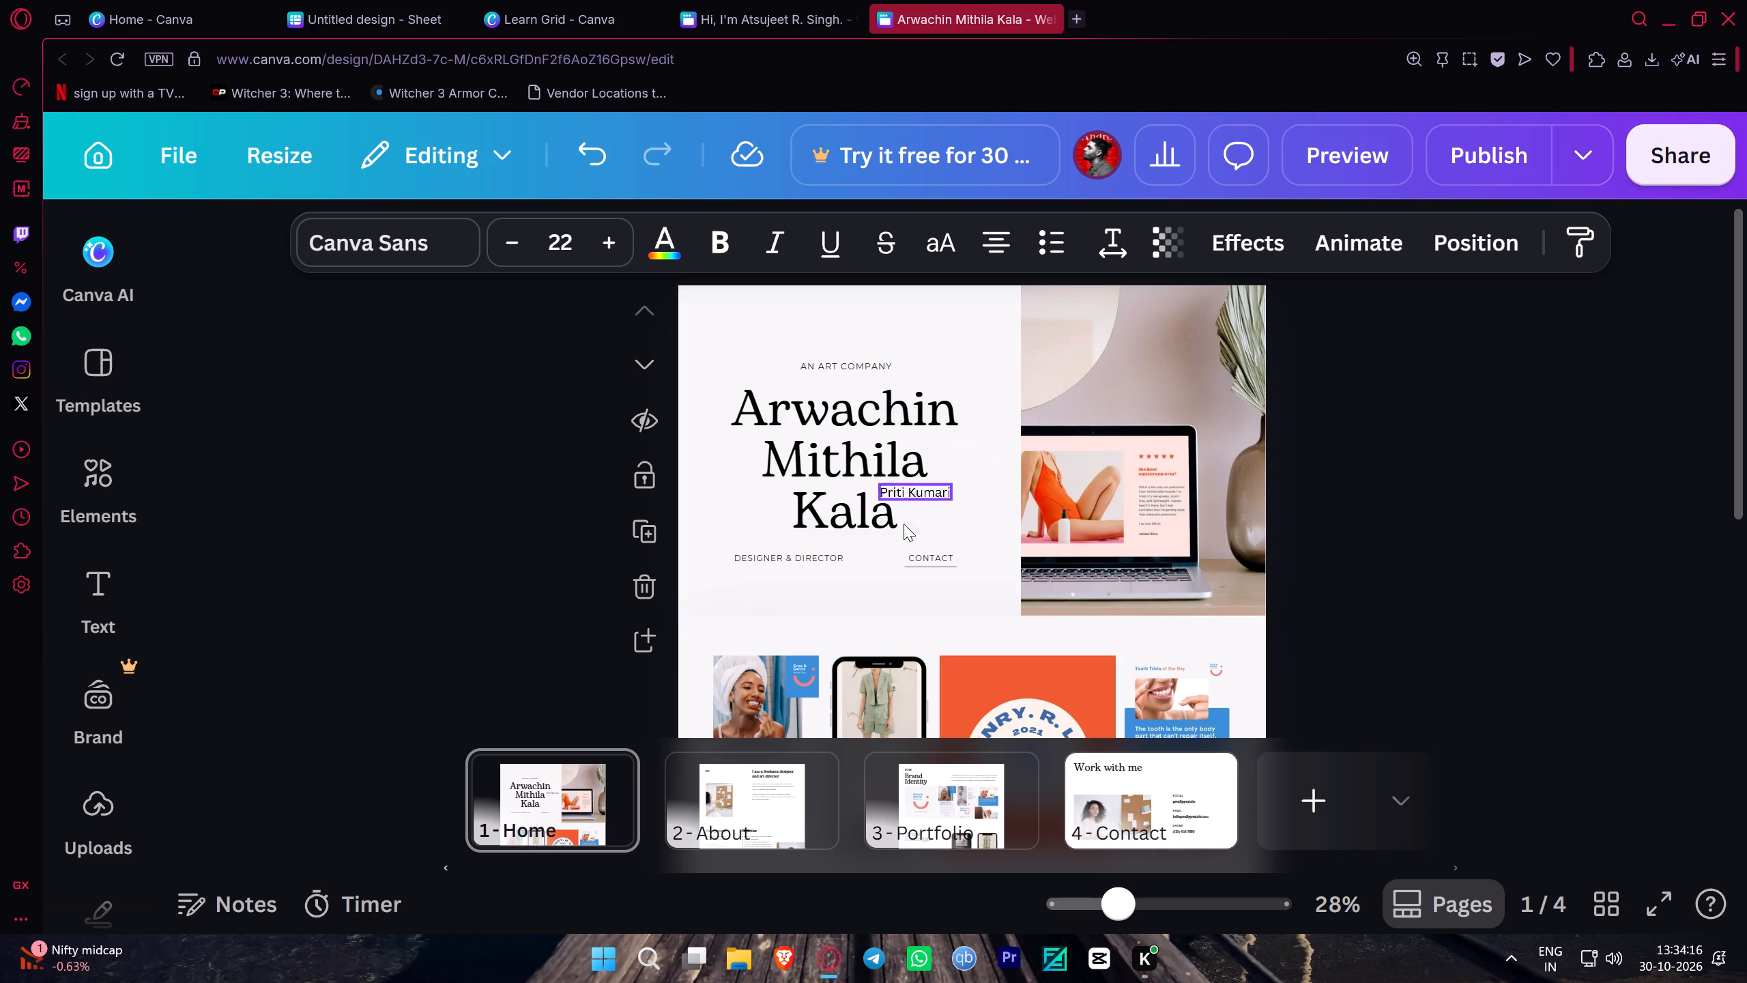
left_click_drag(904, 524, 799, 595)
left_click(567, 578)
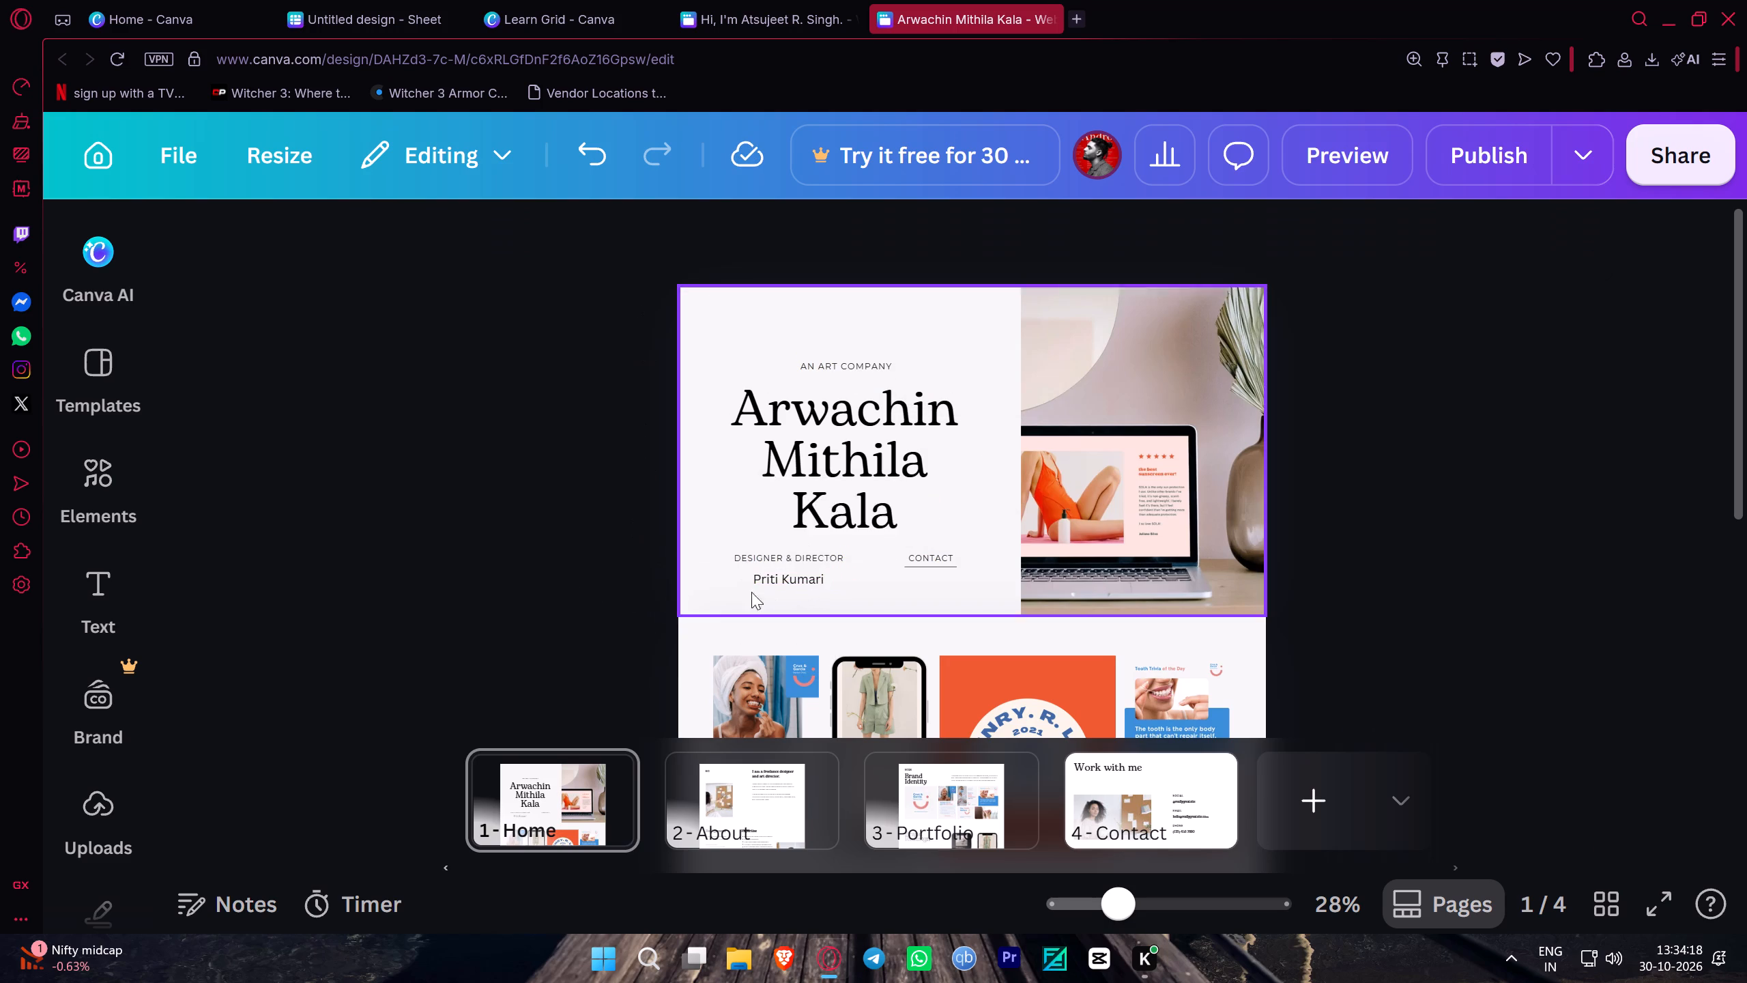
Set the font of the director's name to Bogart.
left_click(773, 582)
left_click(435, 231)
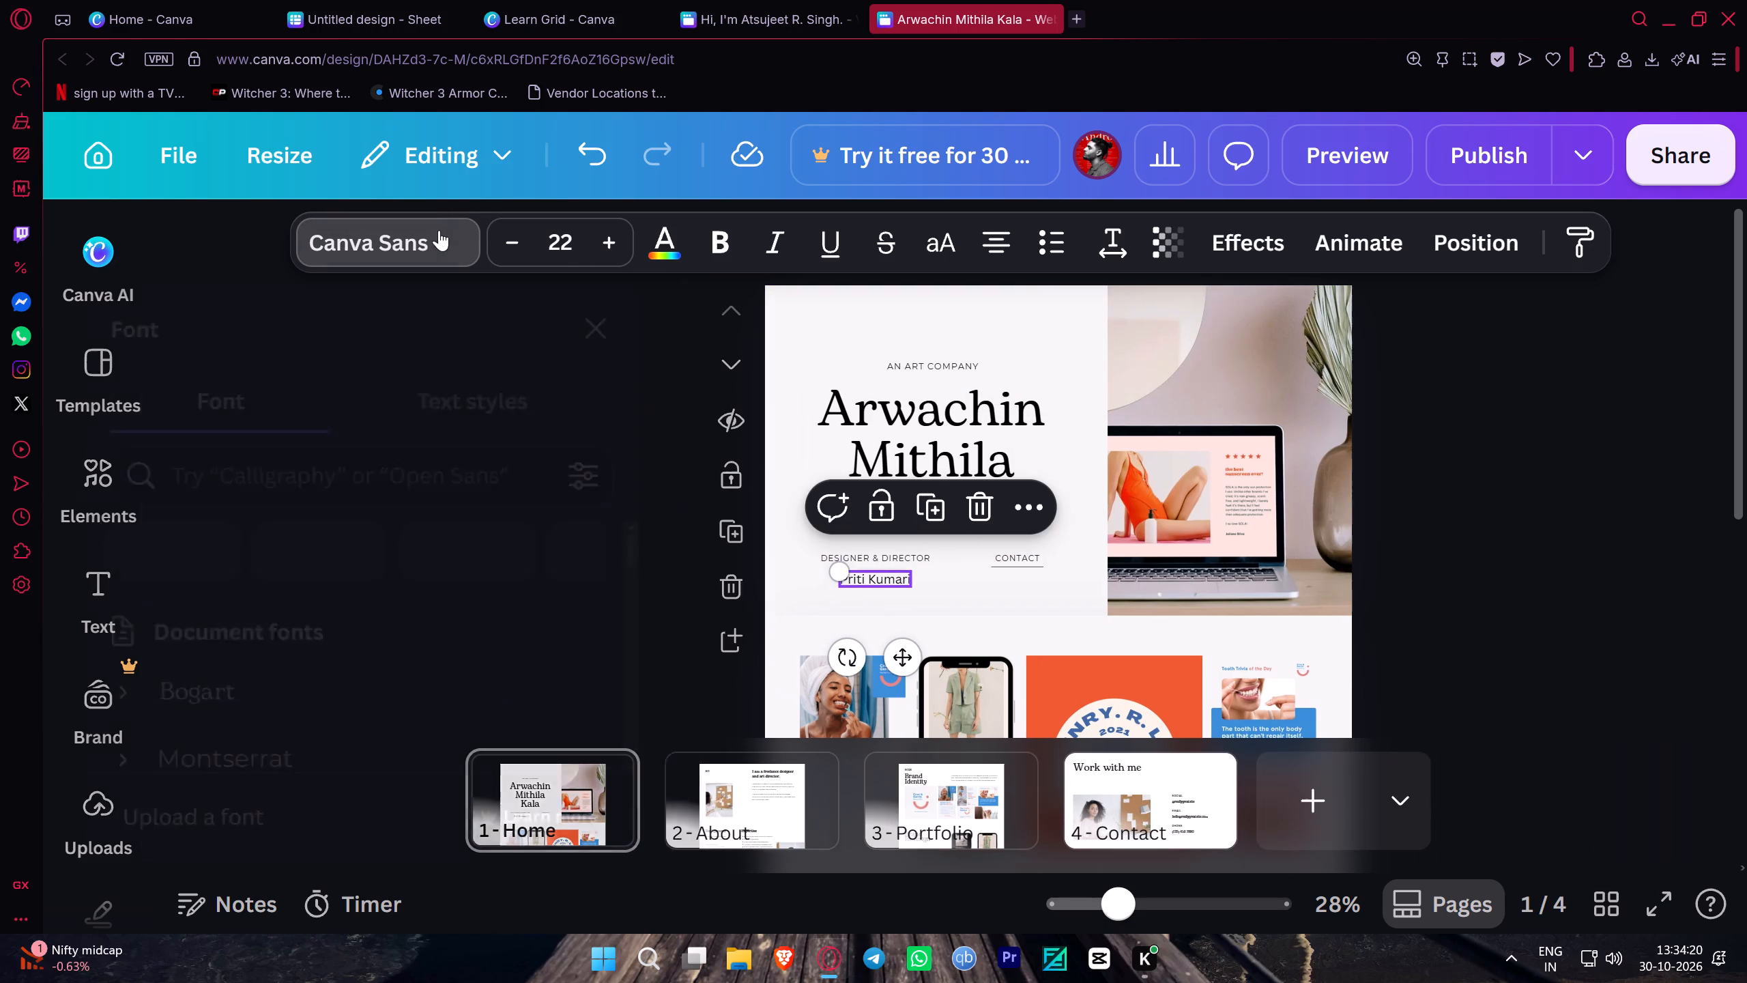
left_click(285, 691)
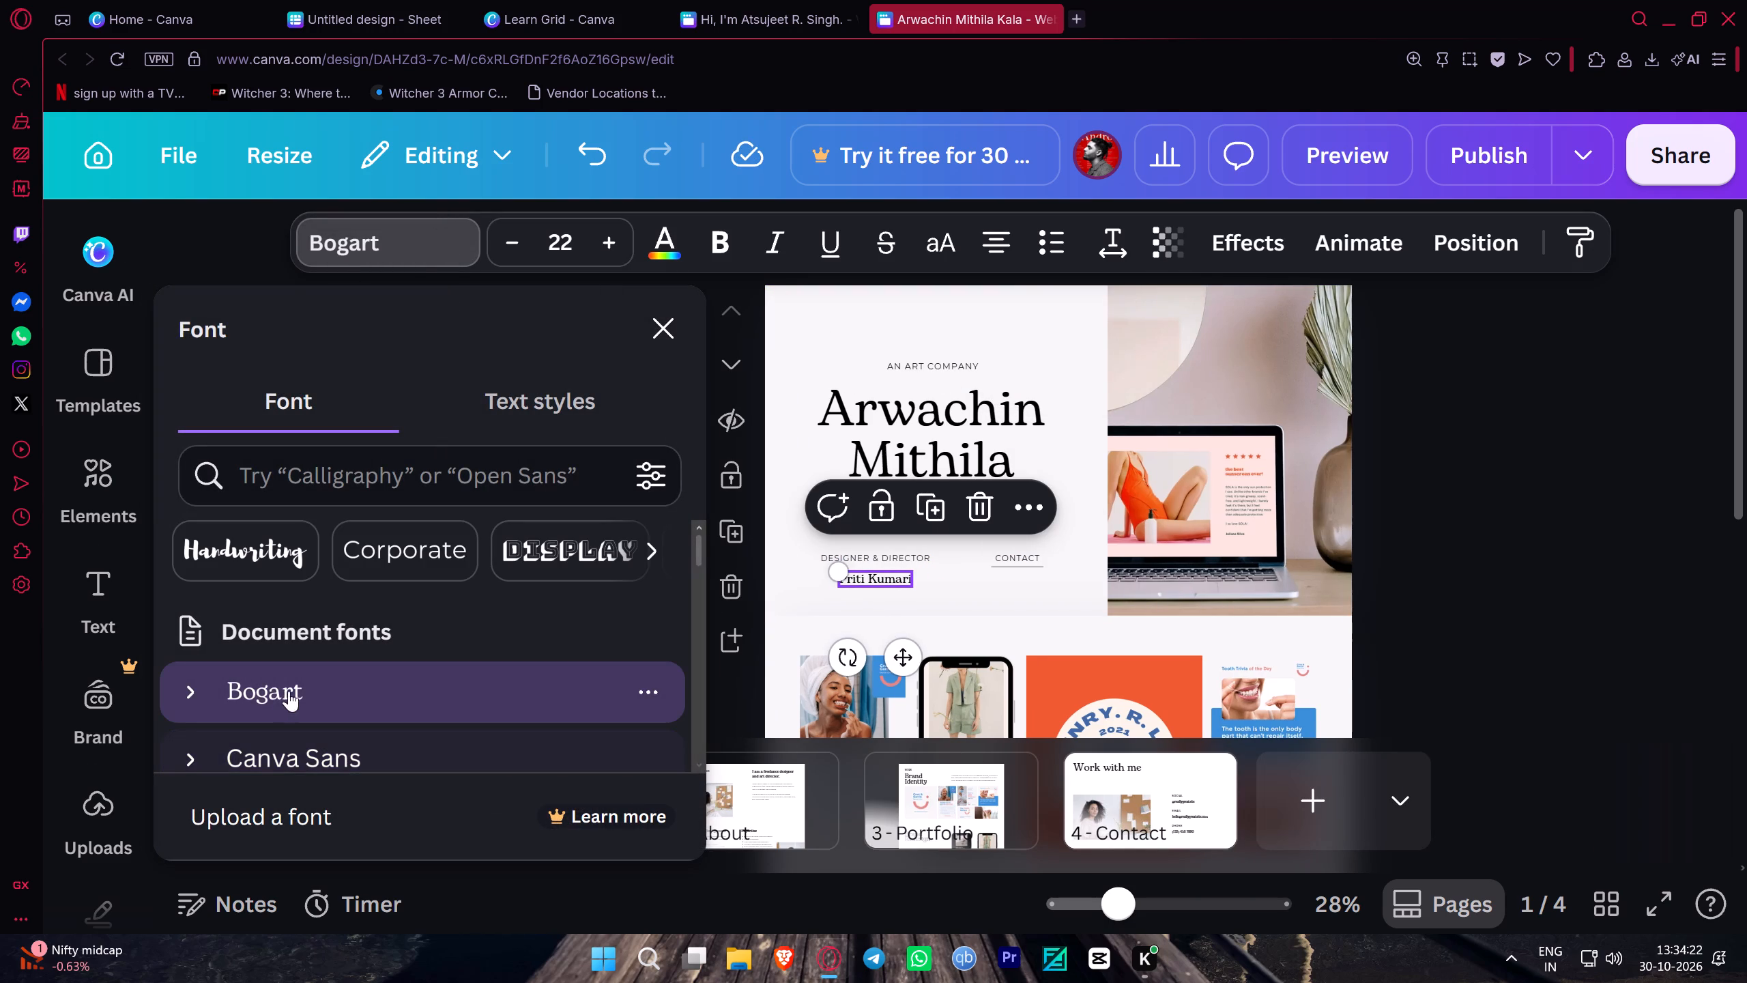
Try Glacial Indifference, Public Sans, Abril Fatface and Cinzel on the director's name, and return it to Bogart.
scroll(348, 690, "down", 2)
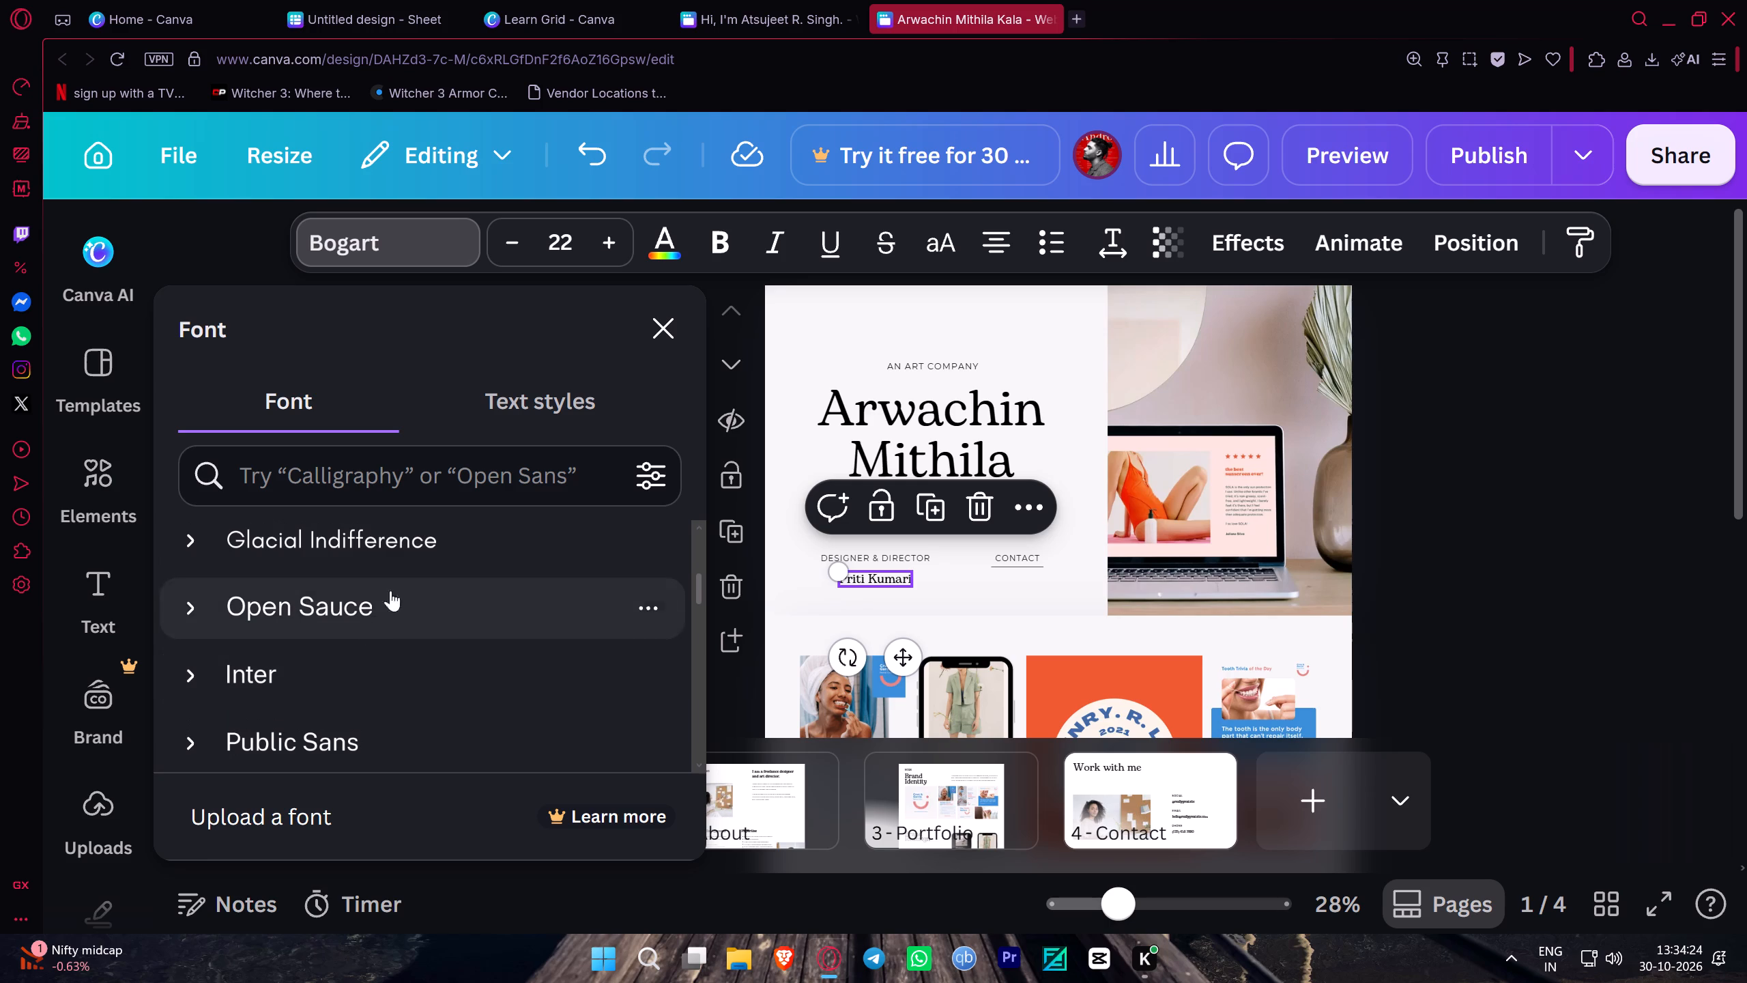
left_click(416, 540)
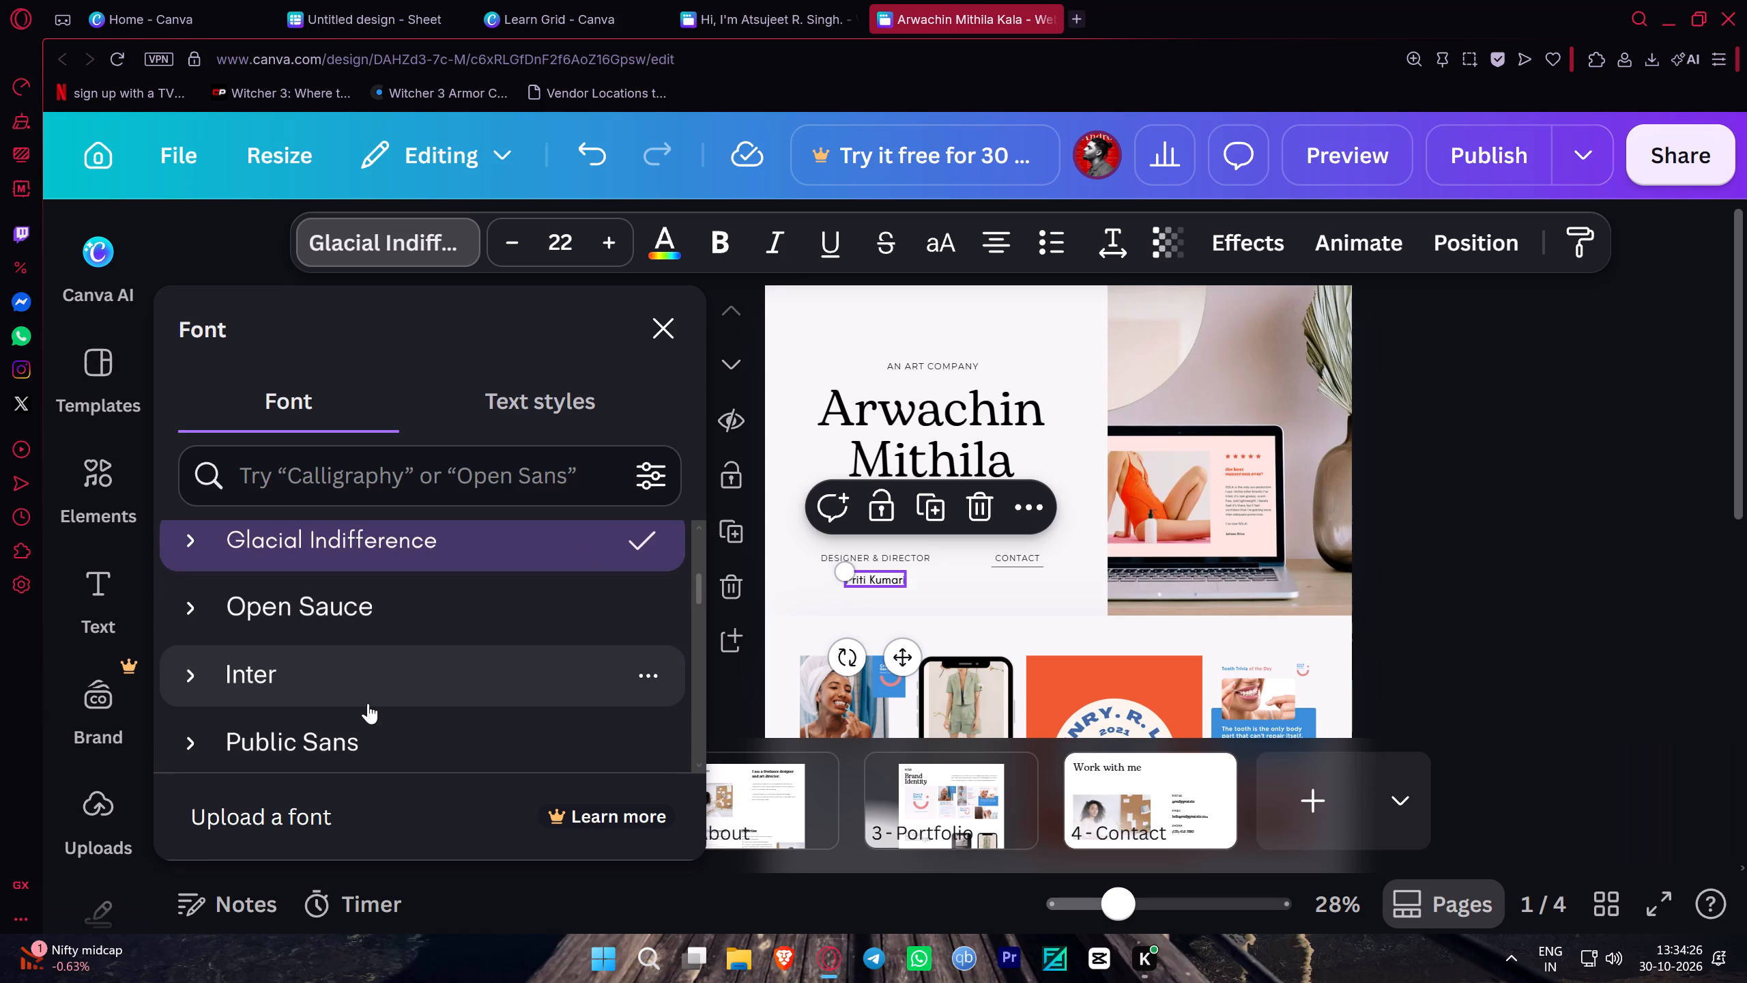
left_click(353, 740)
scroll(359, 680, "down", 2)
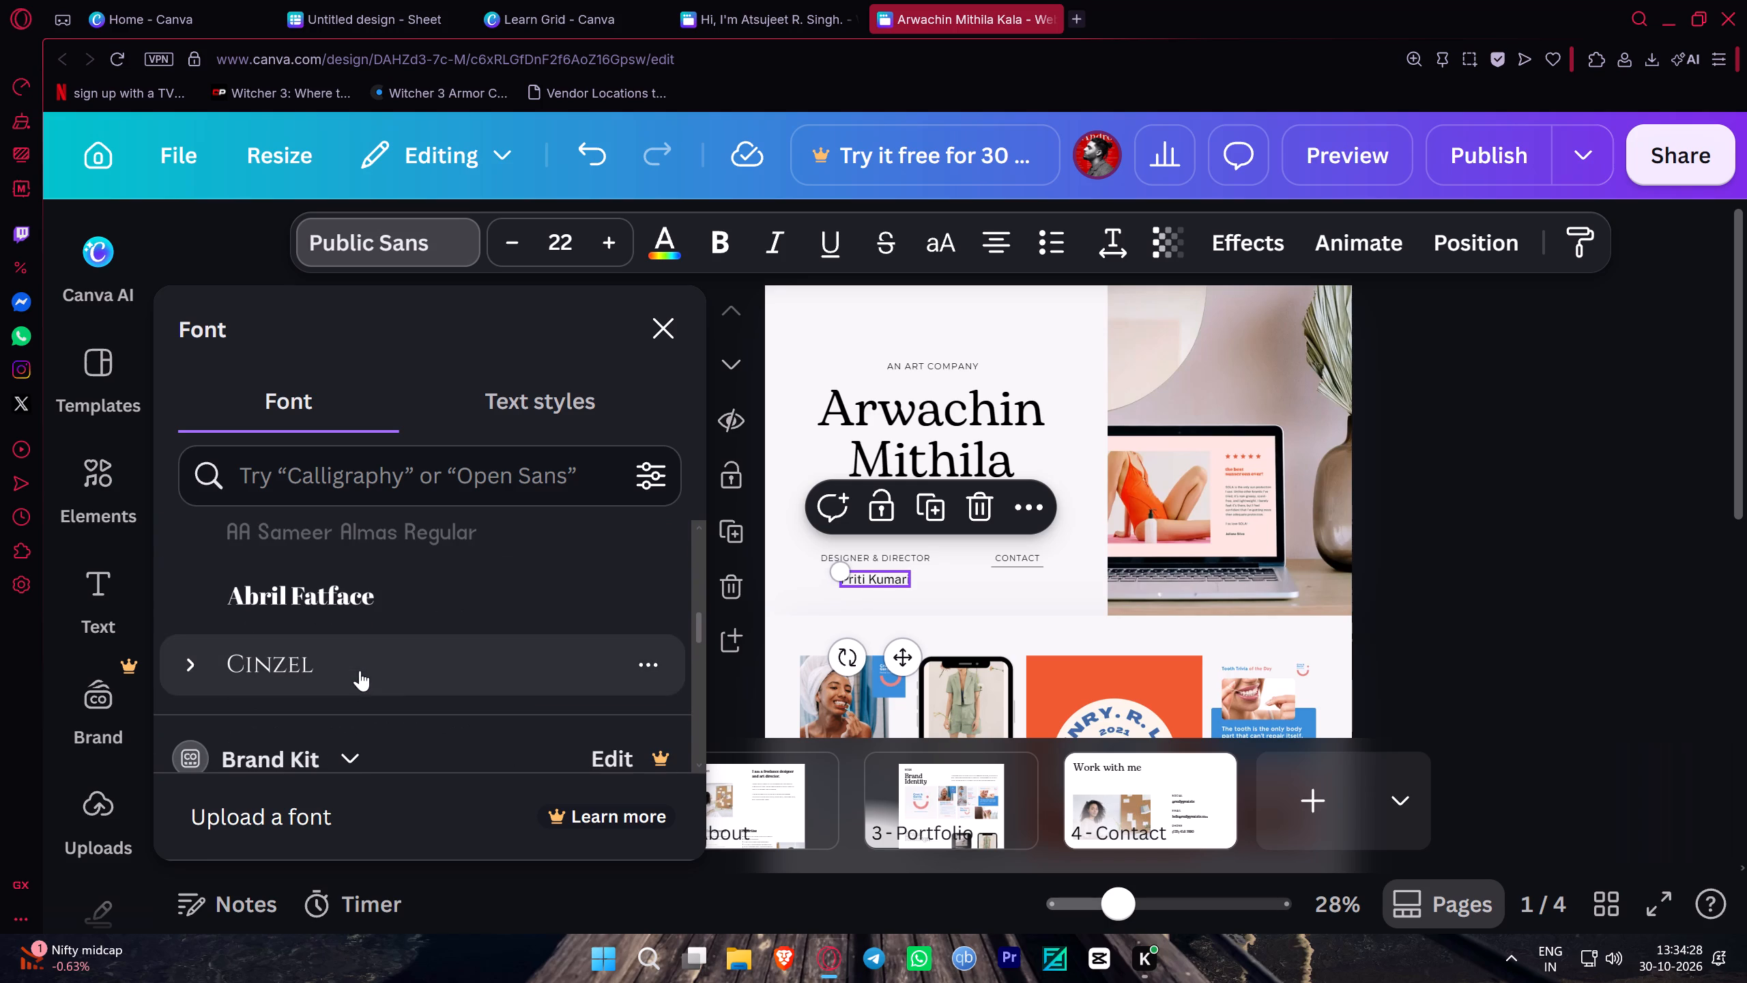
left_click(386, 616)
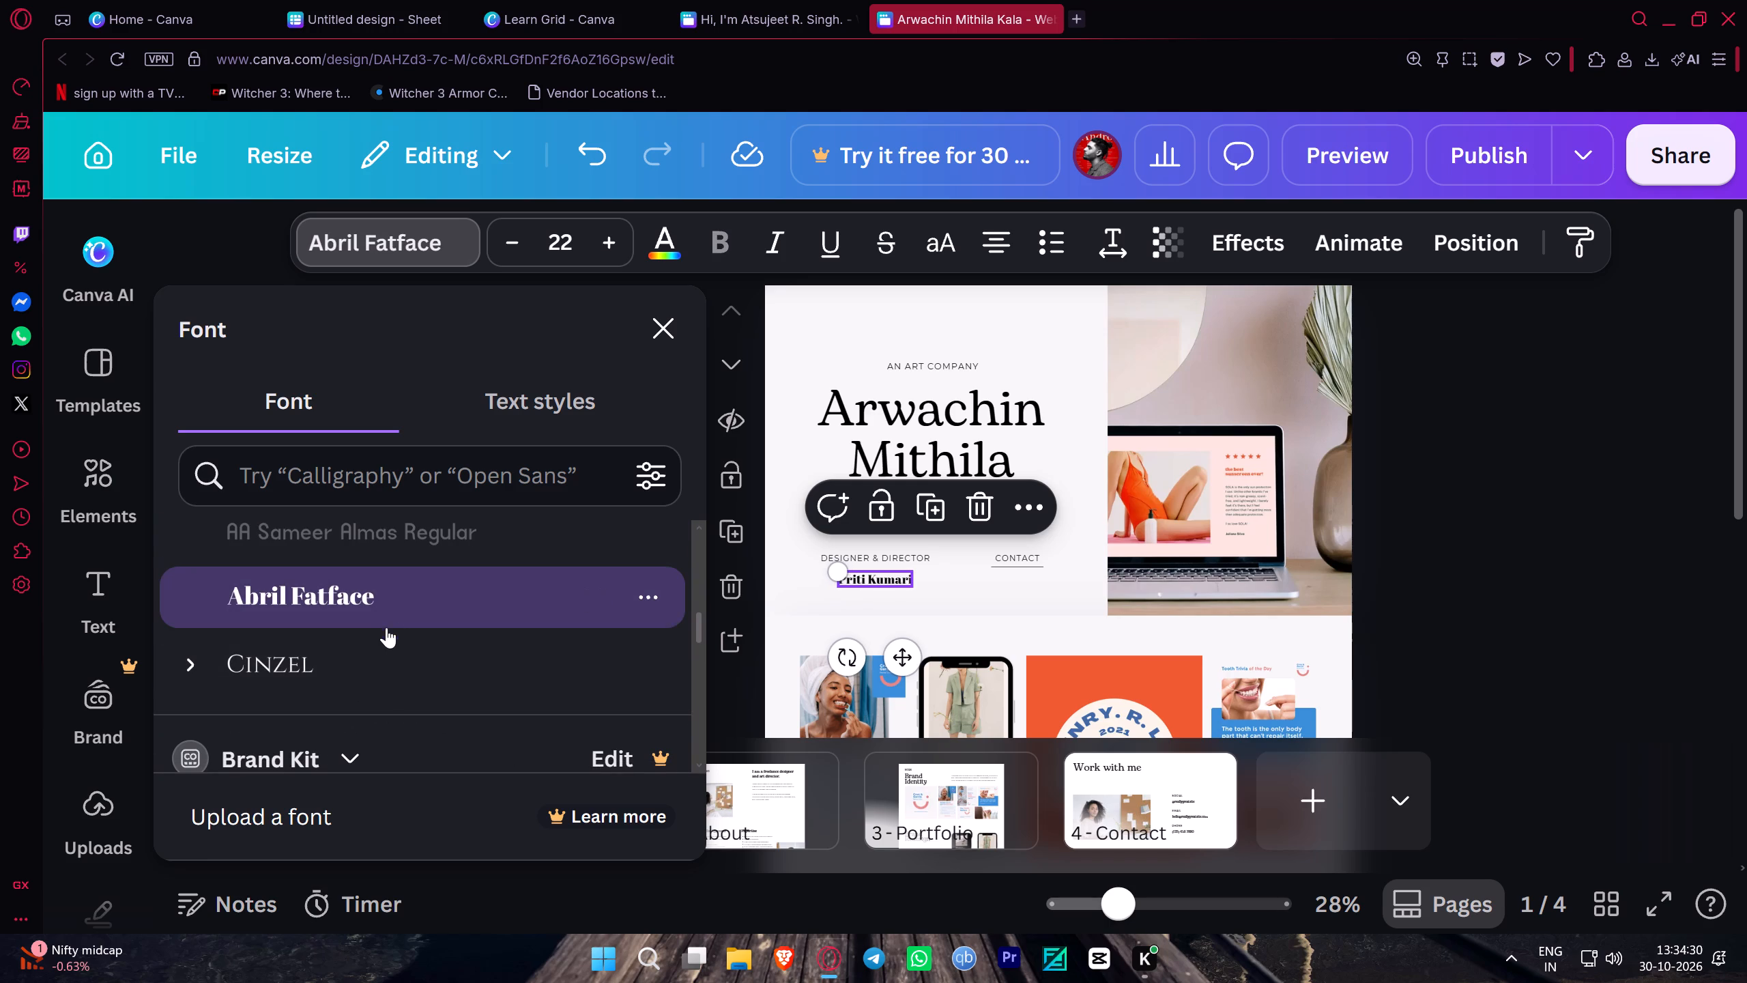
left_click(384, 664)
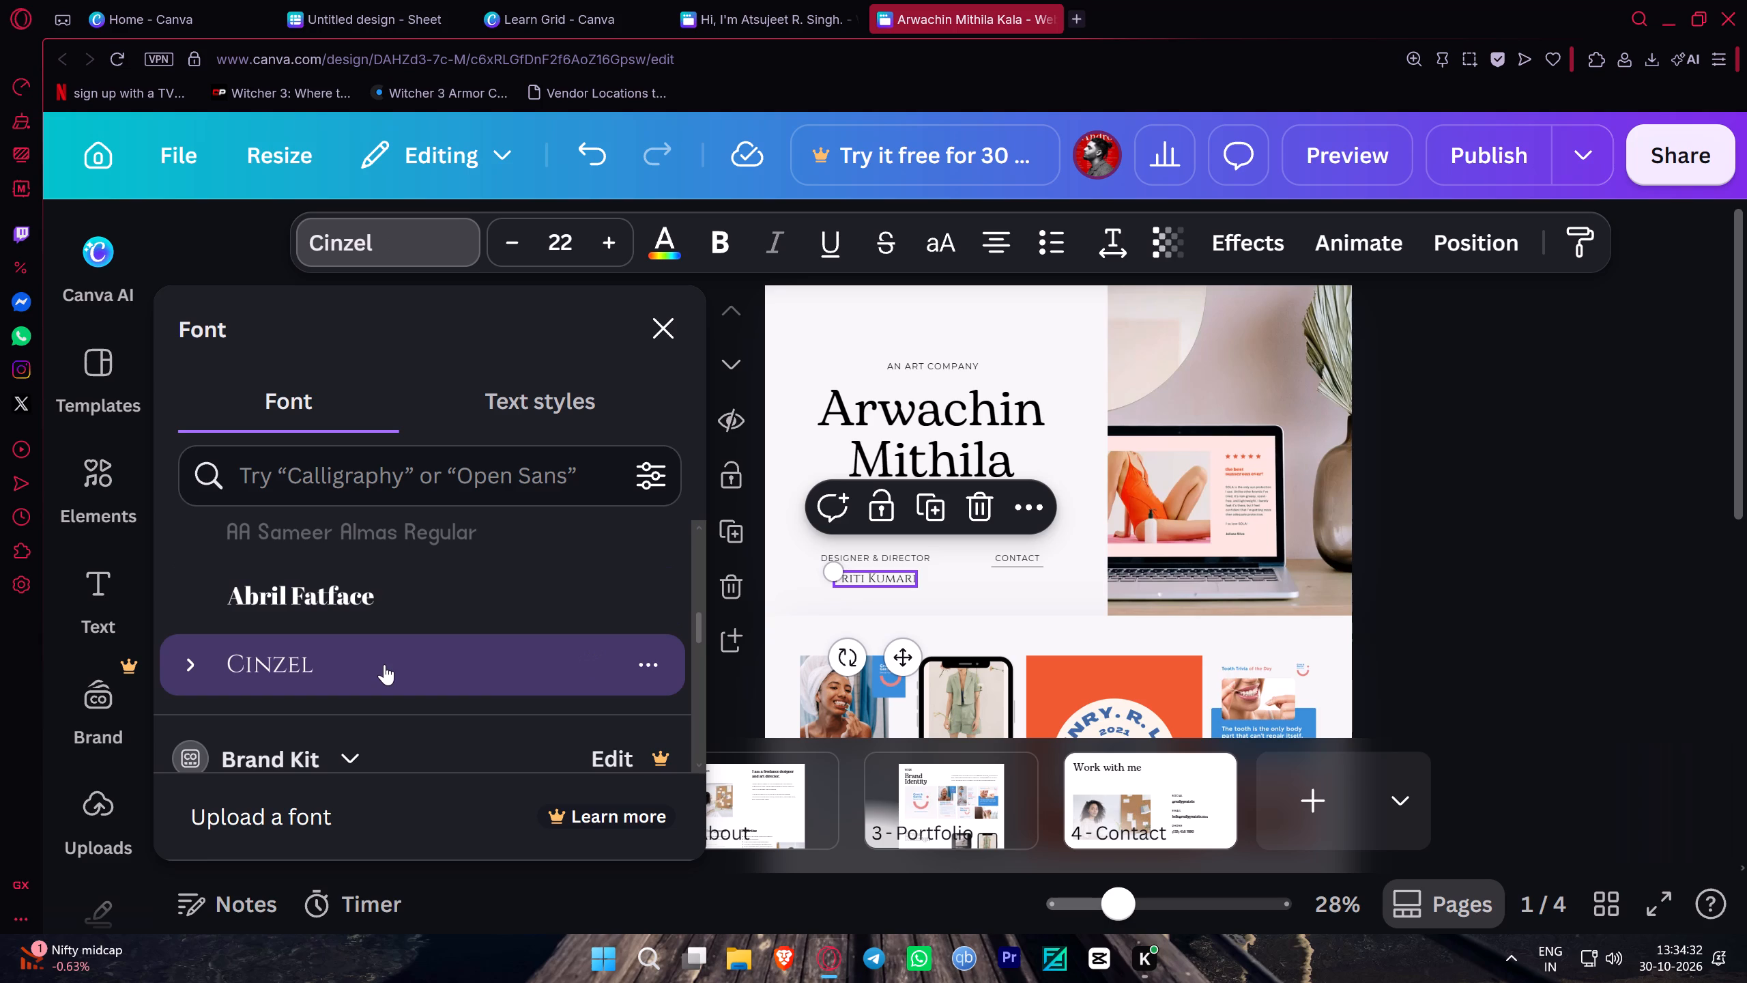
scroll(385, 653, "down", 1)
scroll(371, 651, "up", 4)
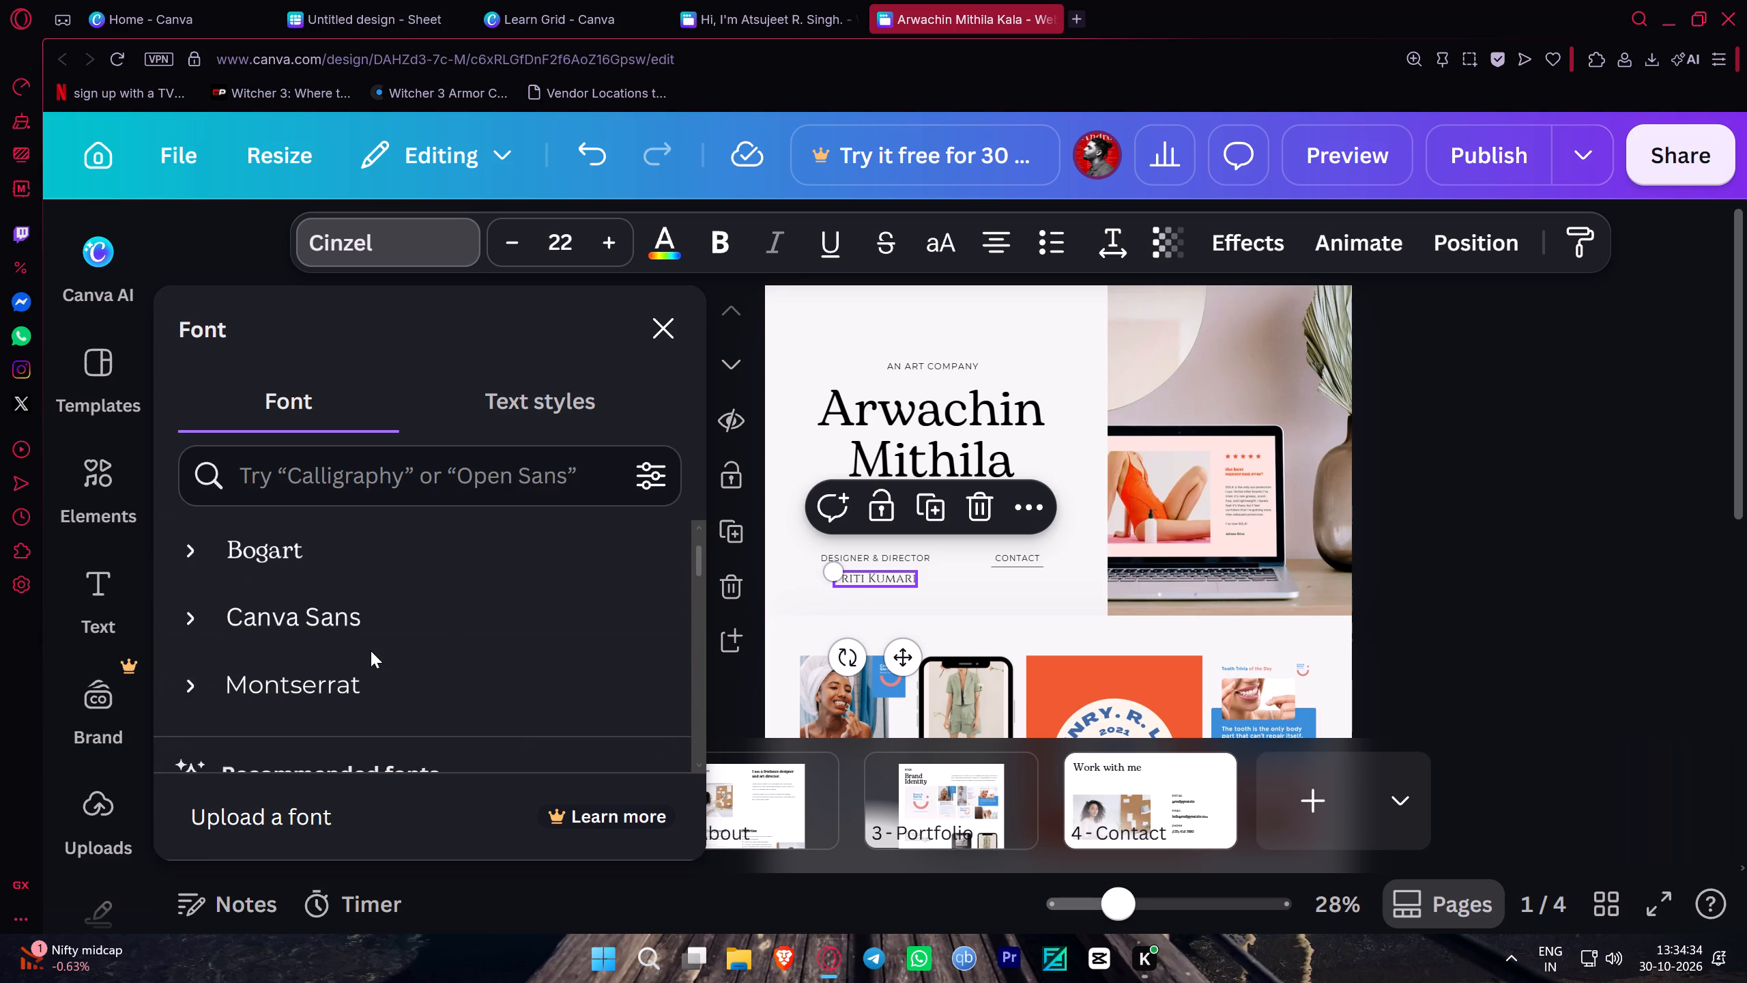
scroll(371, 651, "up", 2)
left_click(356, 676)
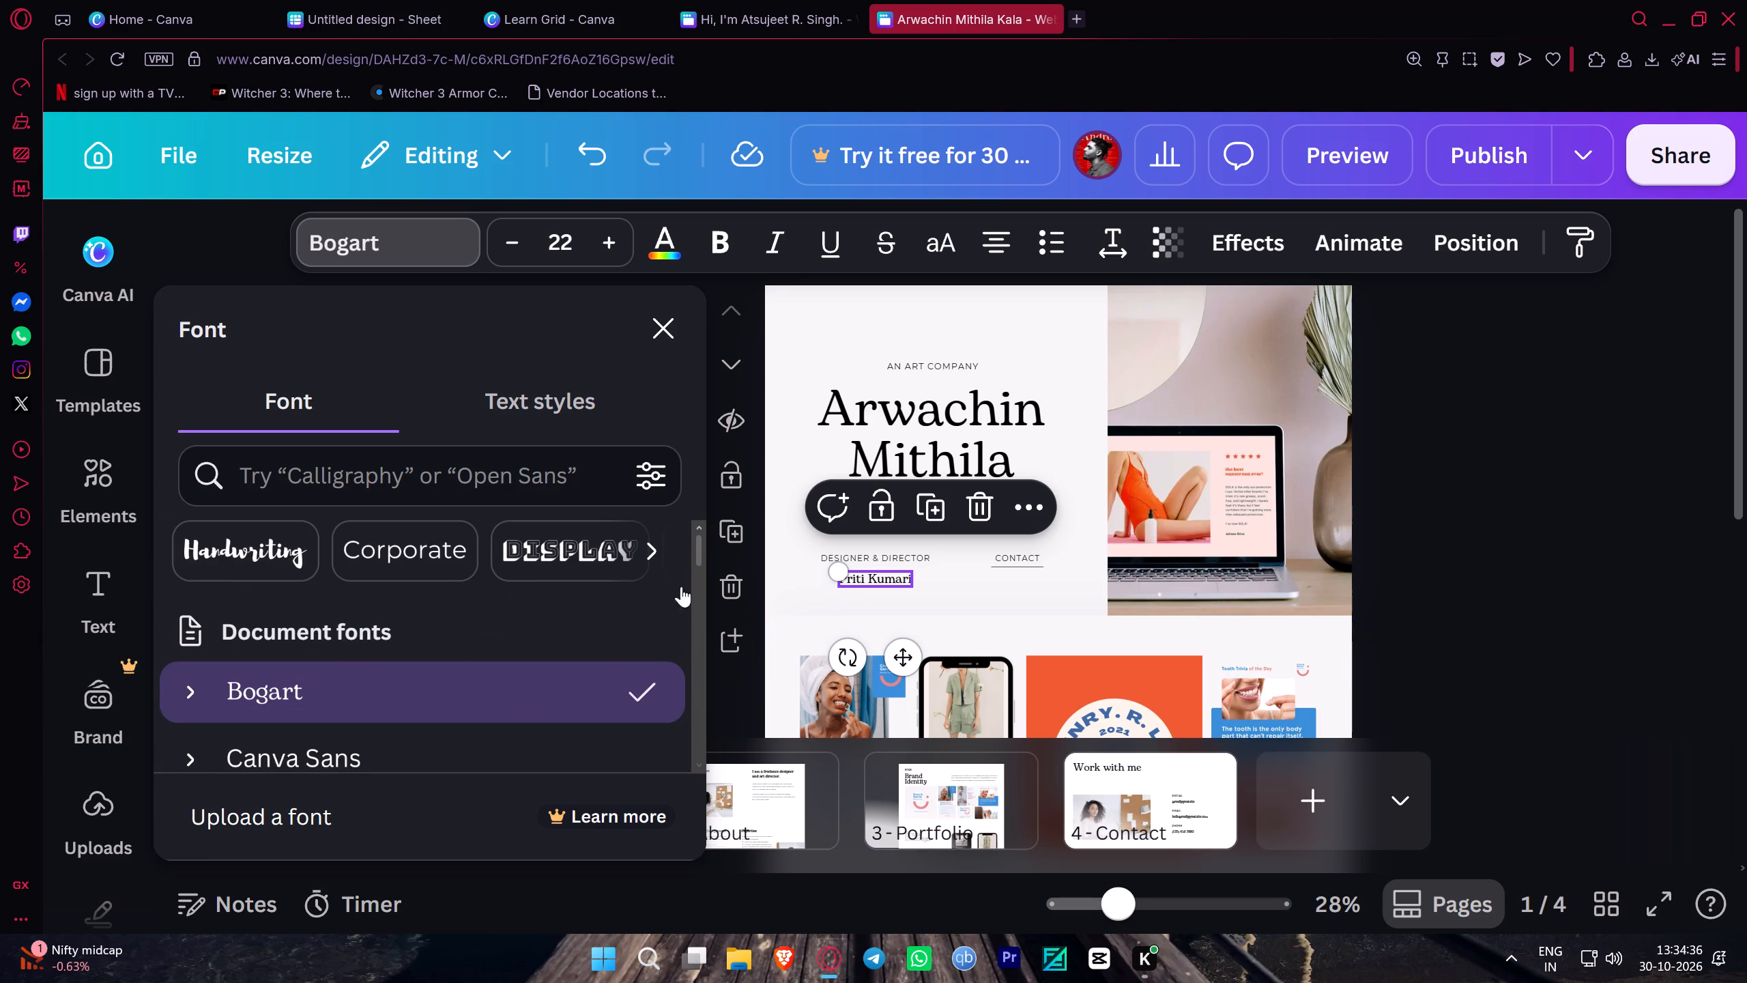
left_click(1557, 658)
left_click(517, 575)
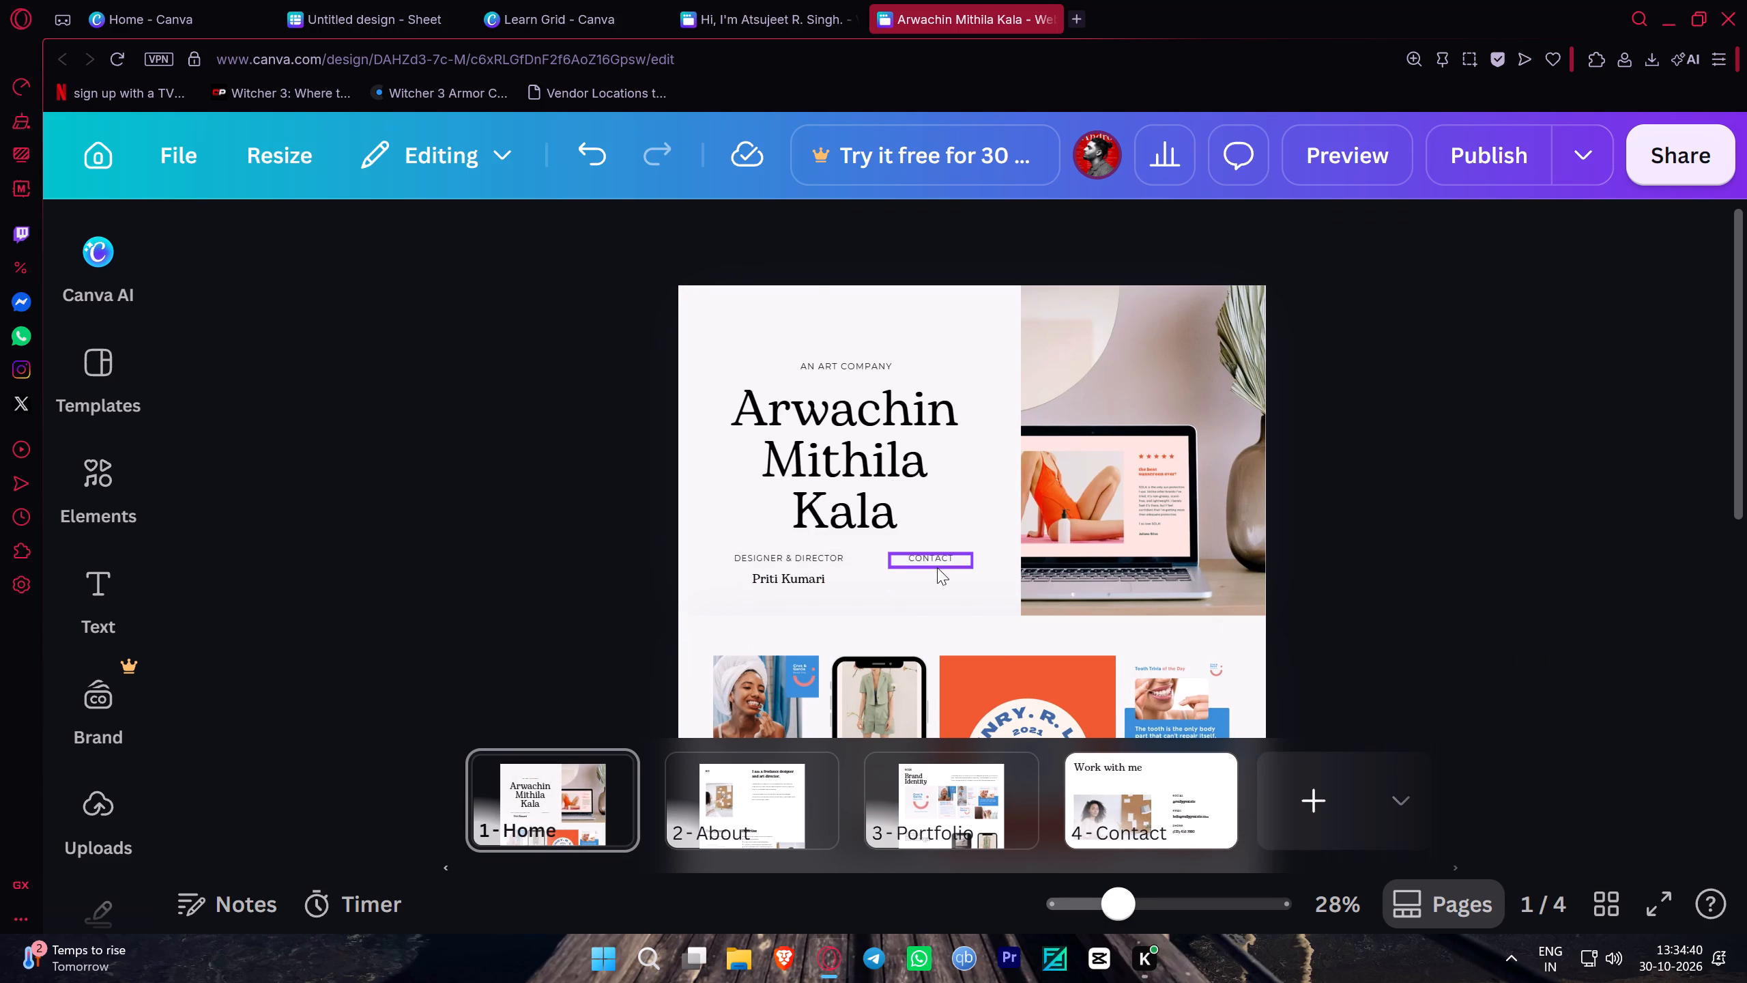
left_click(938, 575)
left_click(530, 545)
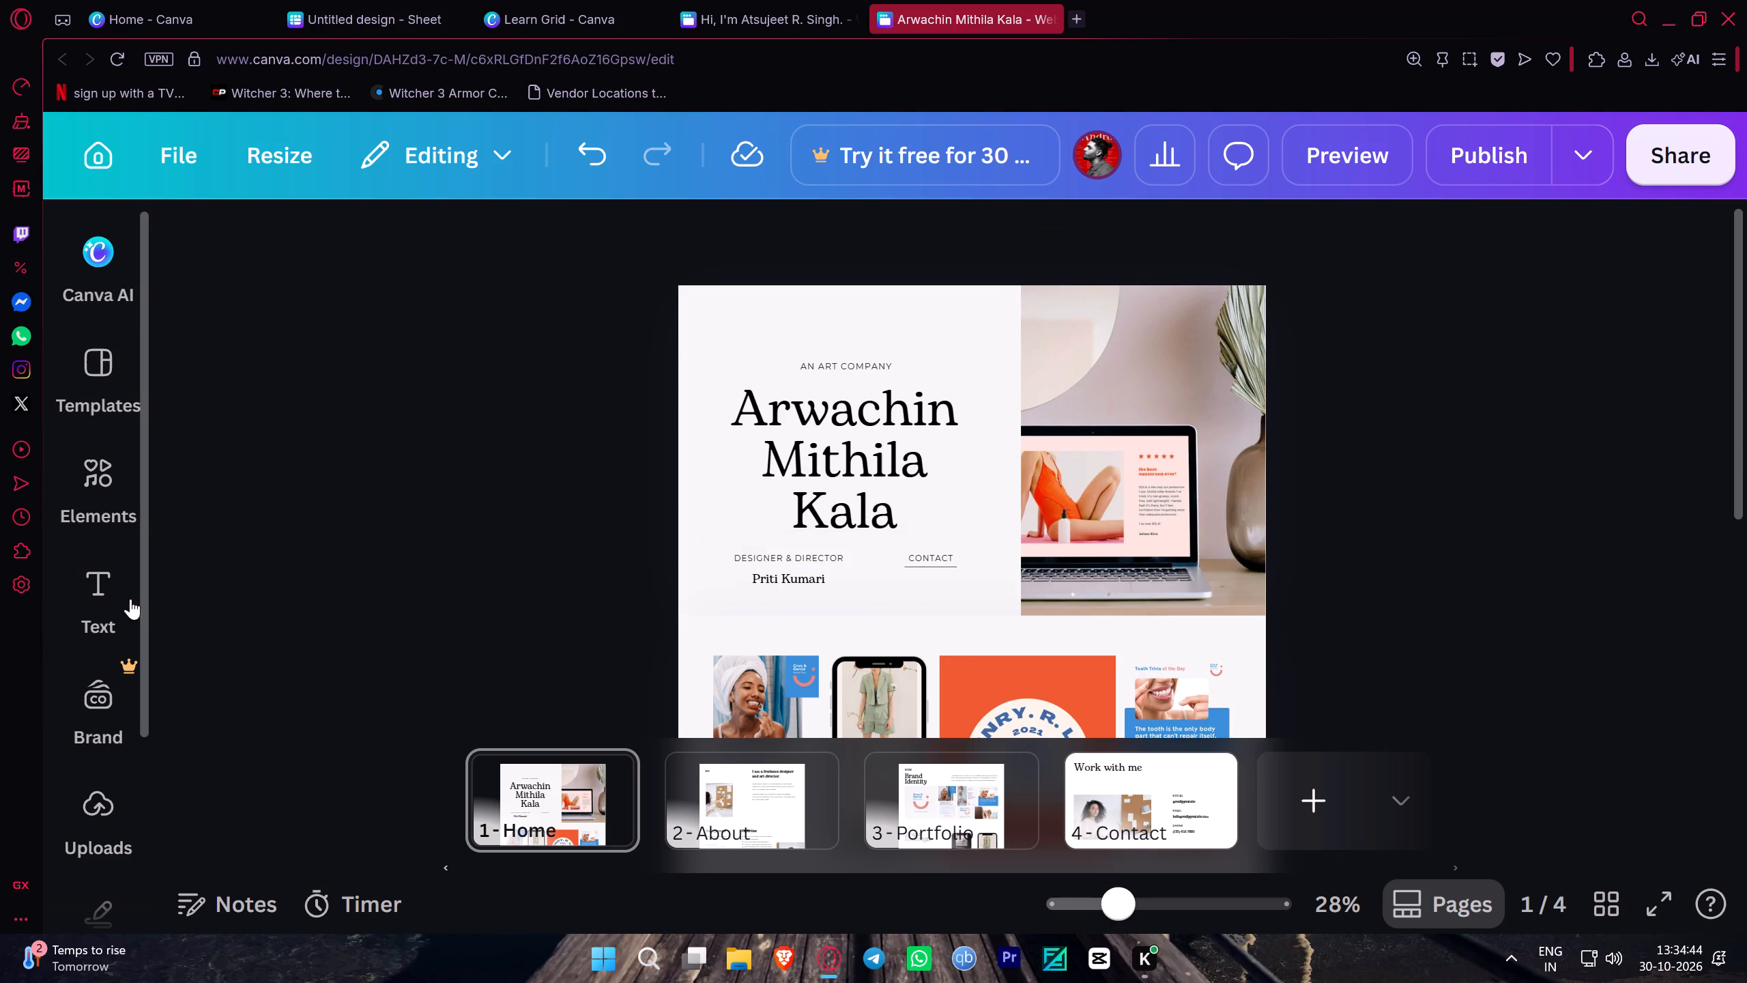
Add a text box to the top section of the Home page and make it read "number".
left_click(101, 580)
left_click(549, 359)
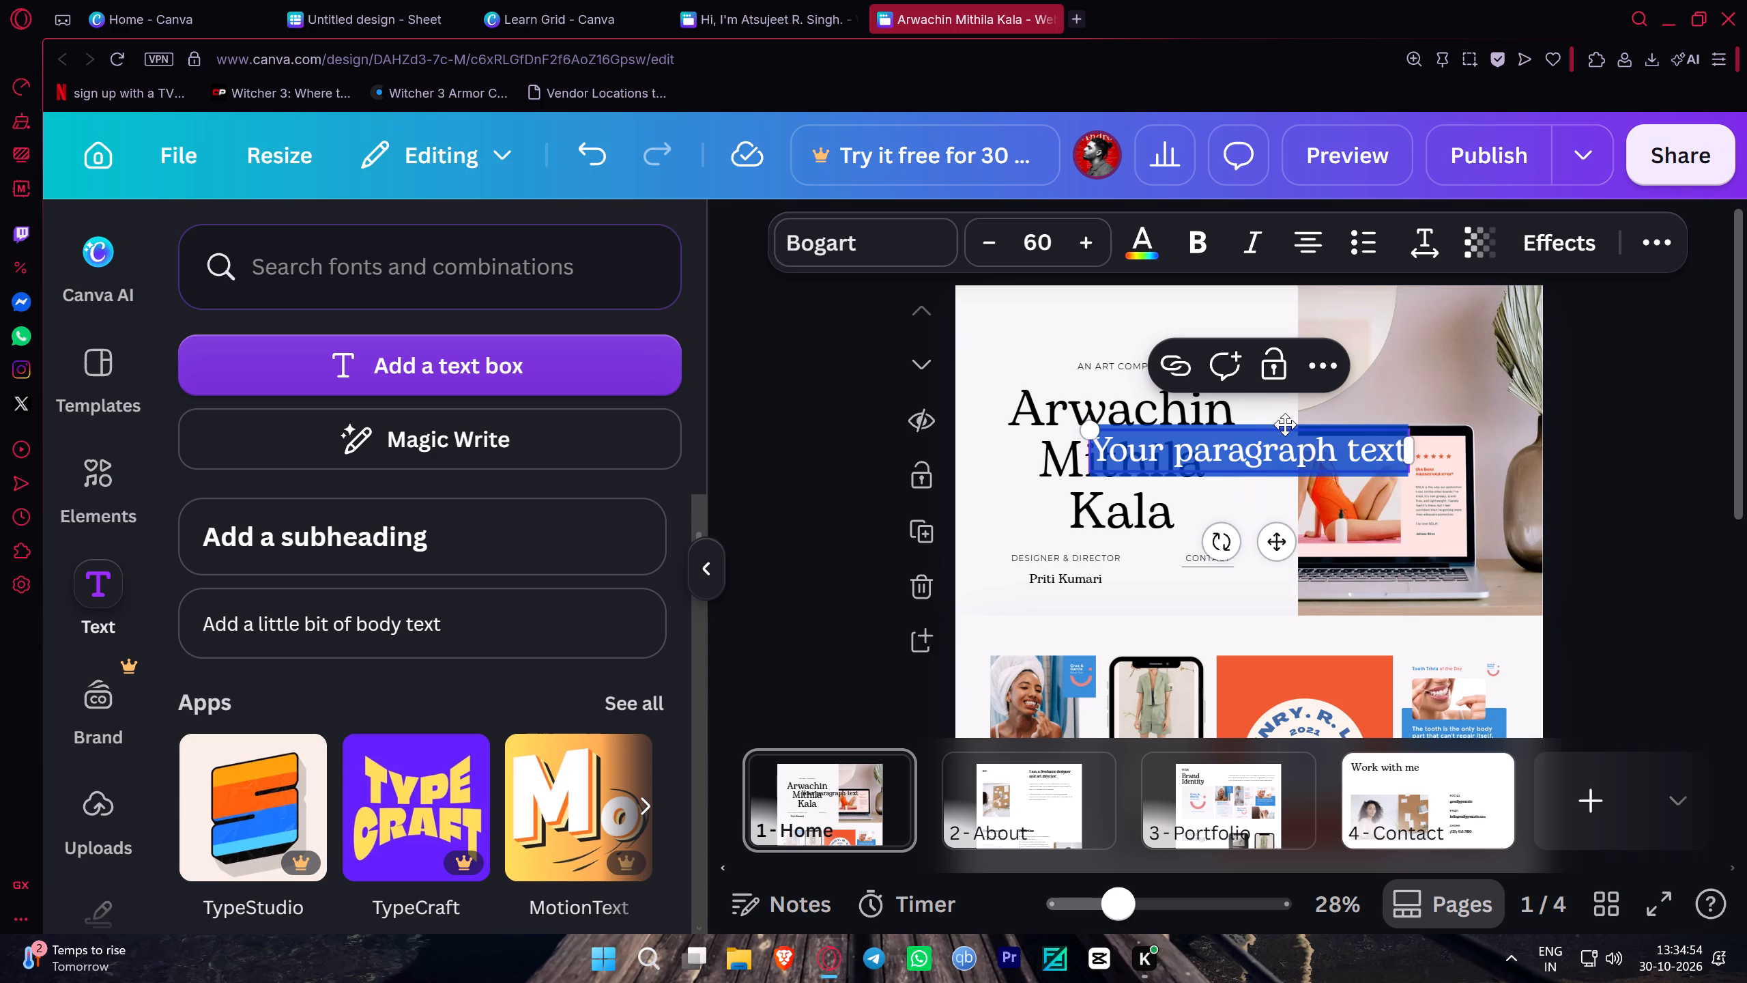
double_click(1284, 459)
key("ctrl+a")
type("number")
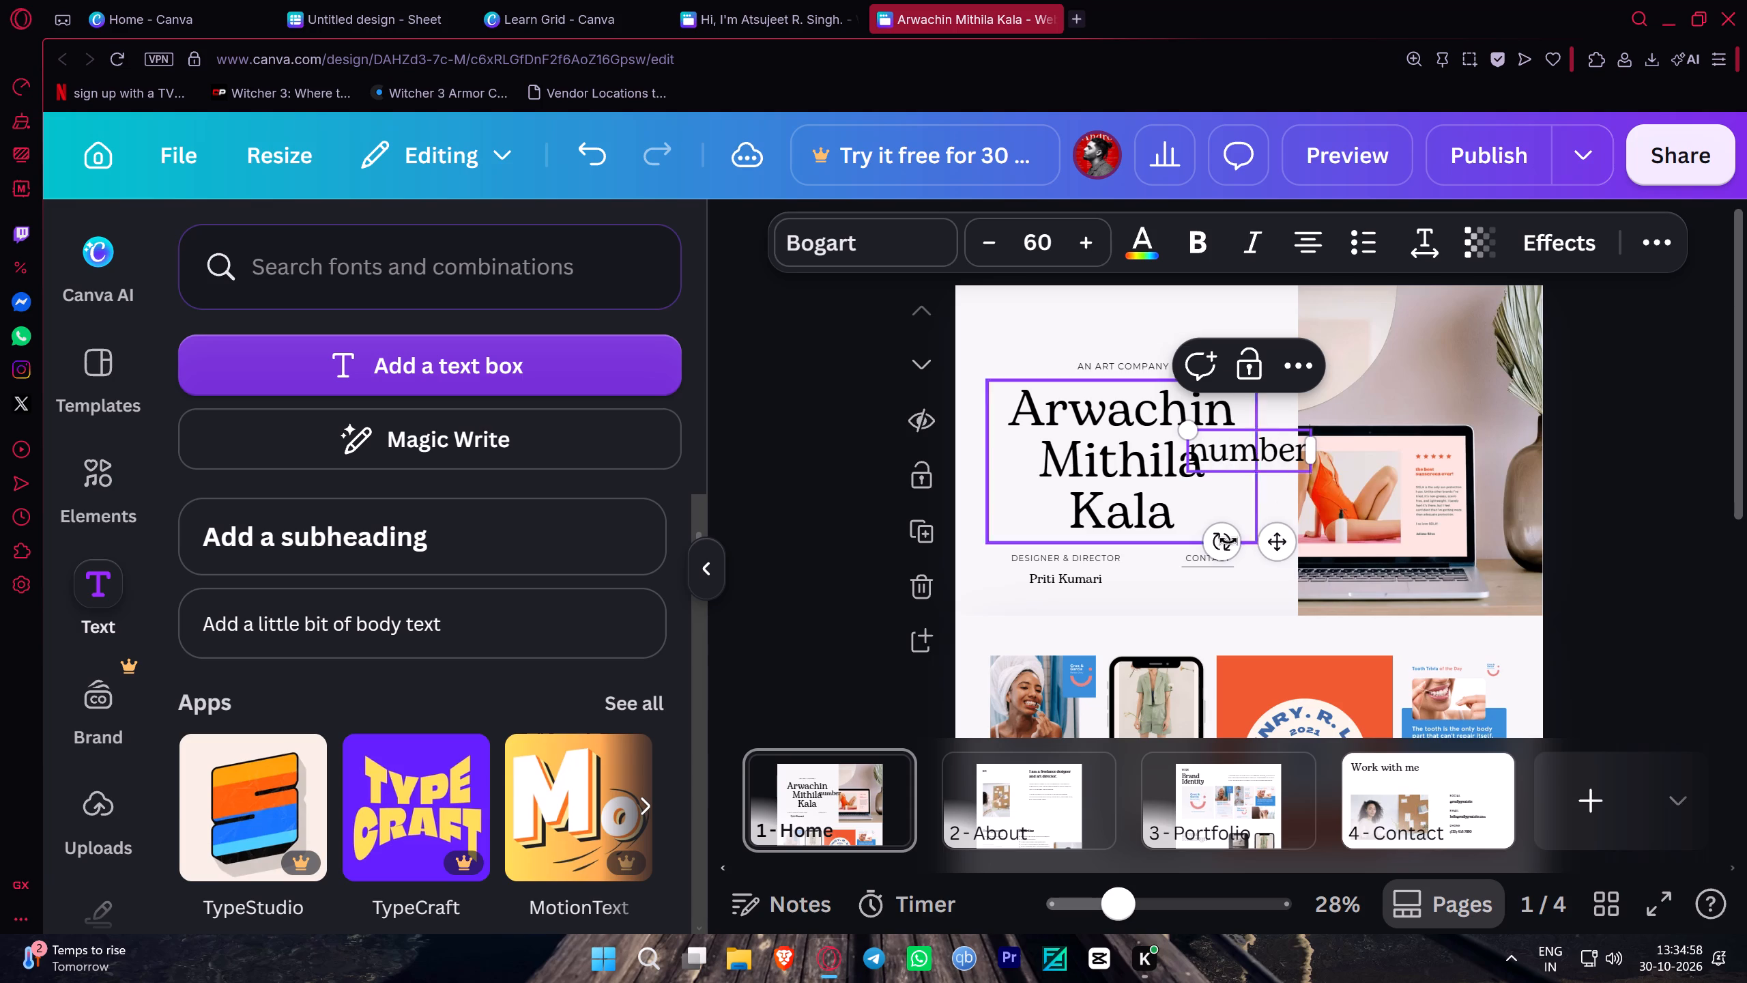
left_click(1164, 579)
Move the "number" text directly beneath the "CONTACT" link.
left_click(1261, 450)
left_click_drag(1257, 450, 1209, 593)
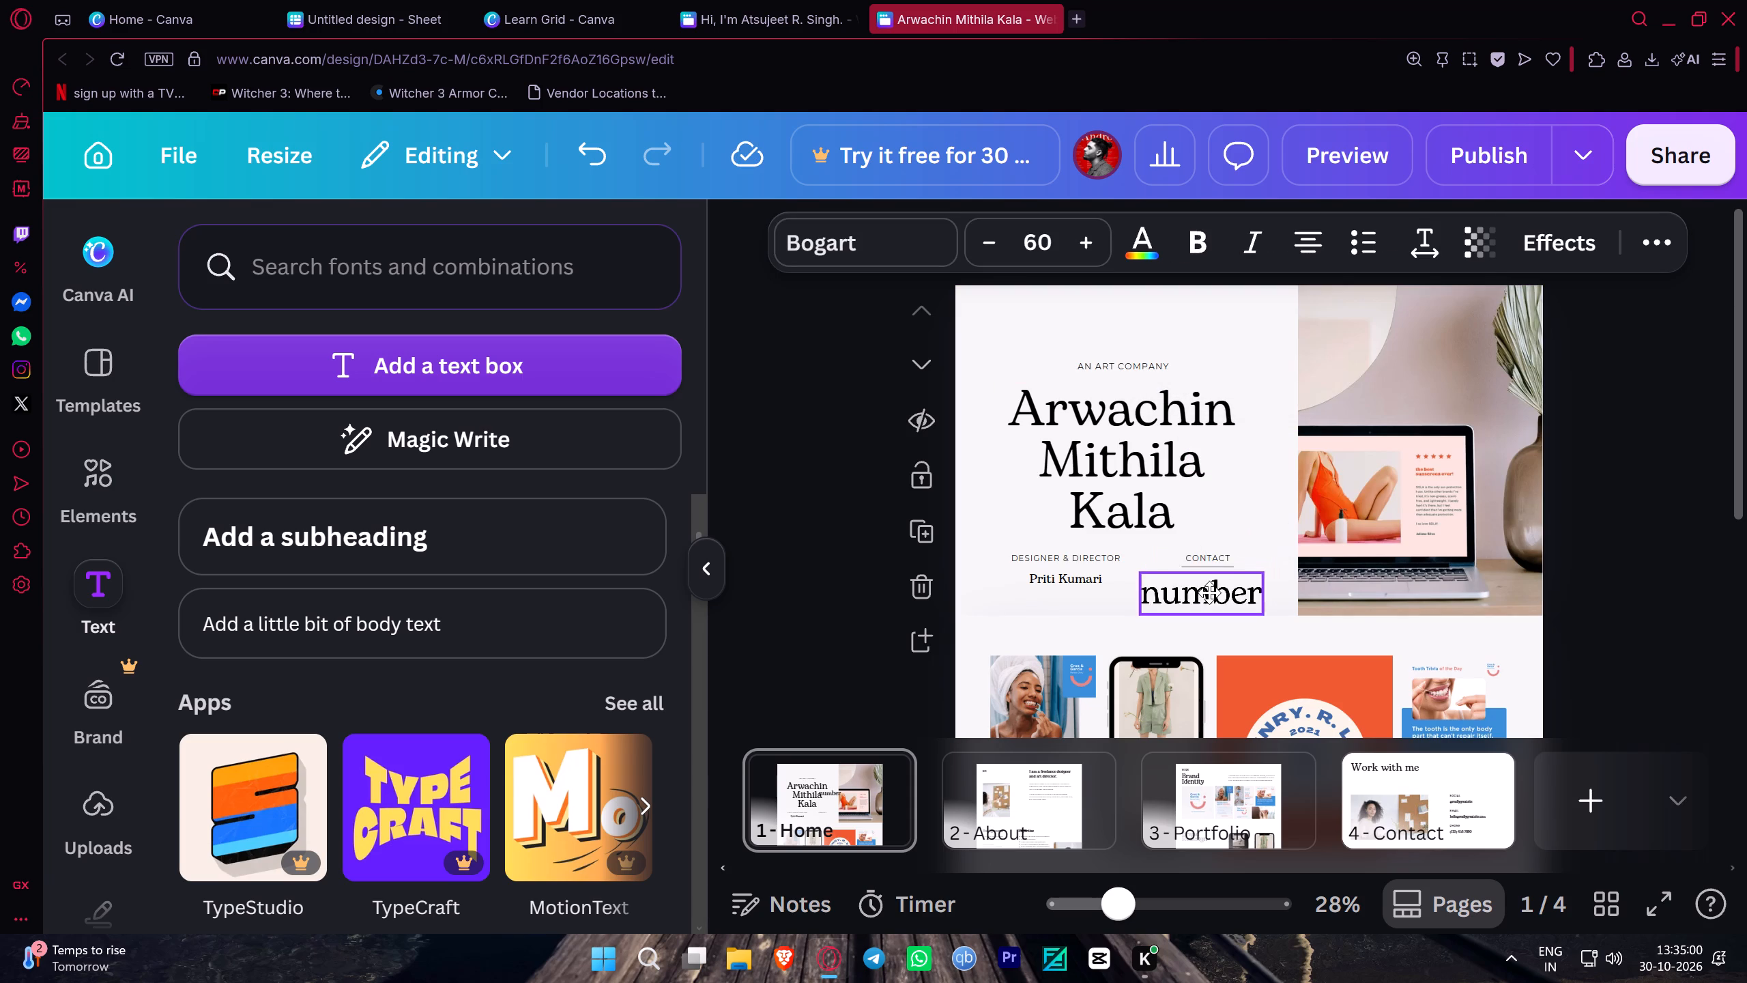
left_click_drag(1209, 593, 1215, 585)
Reduce the font size of the "number" text to 31.
triple_click(994, 246)
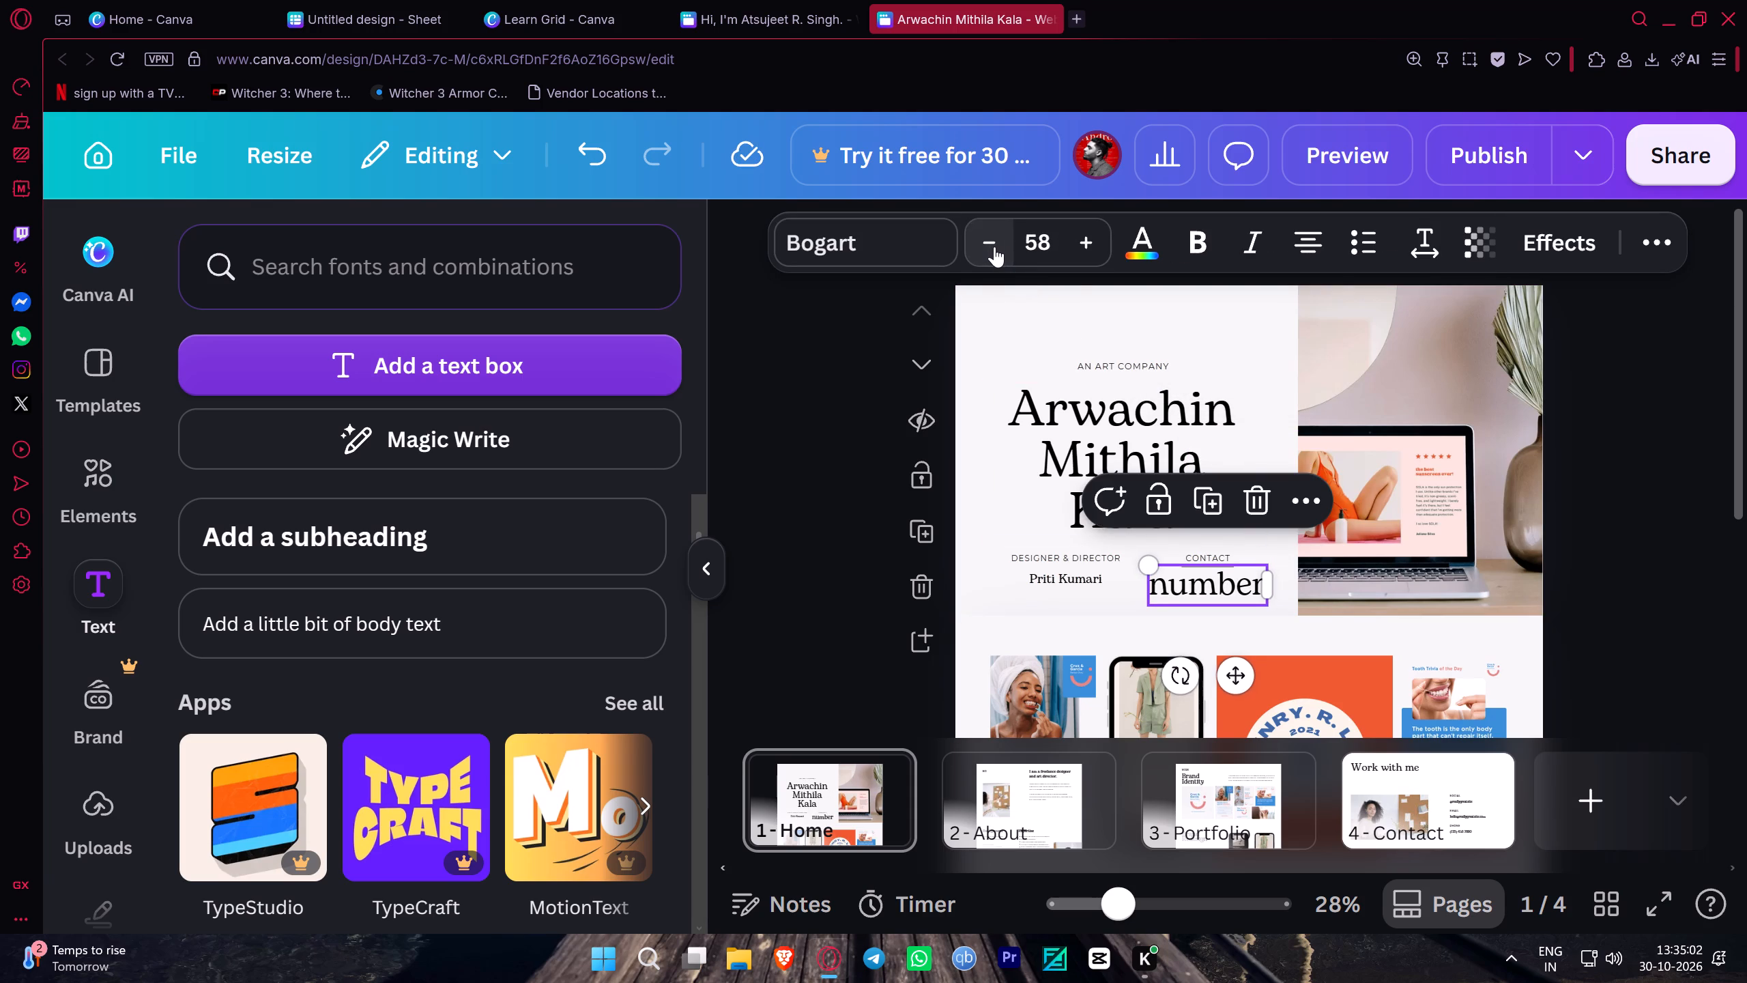
left_click(994, 246)
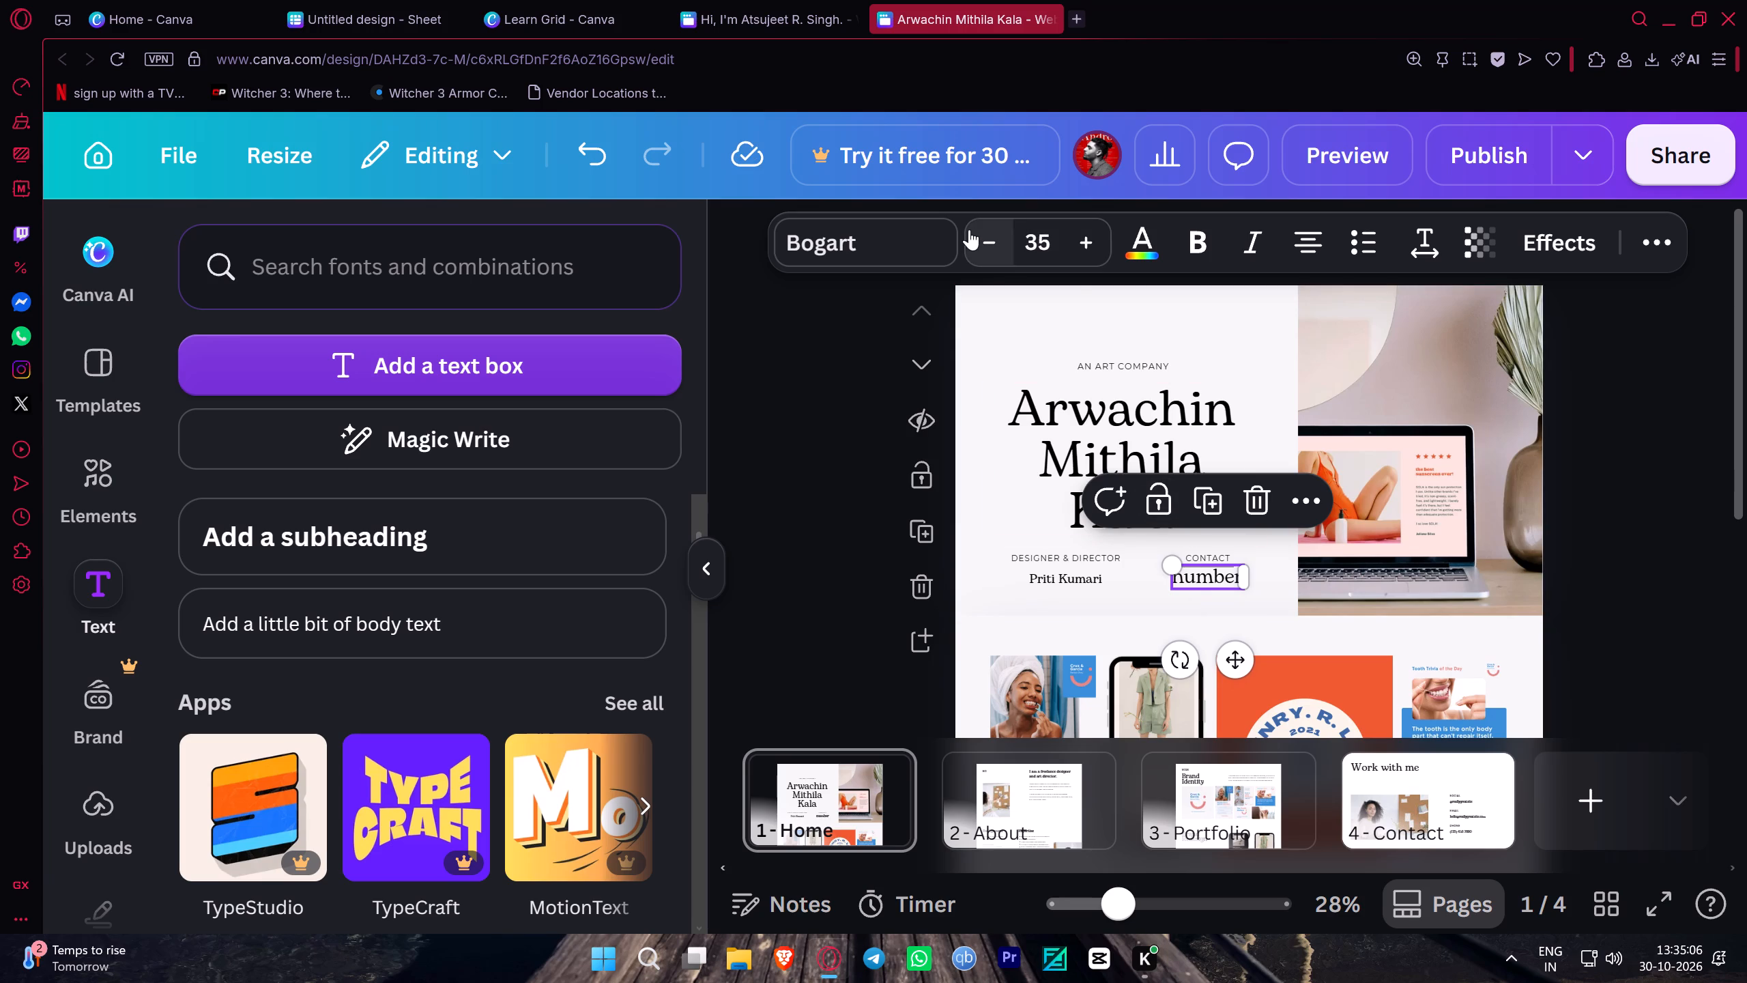
left_click(969, 229)
left_click(1201, 575)
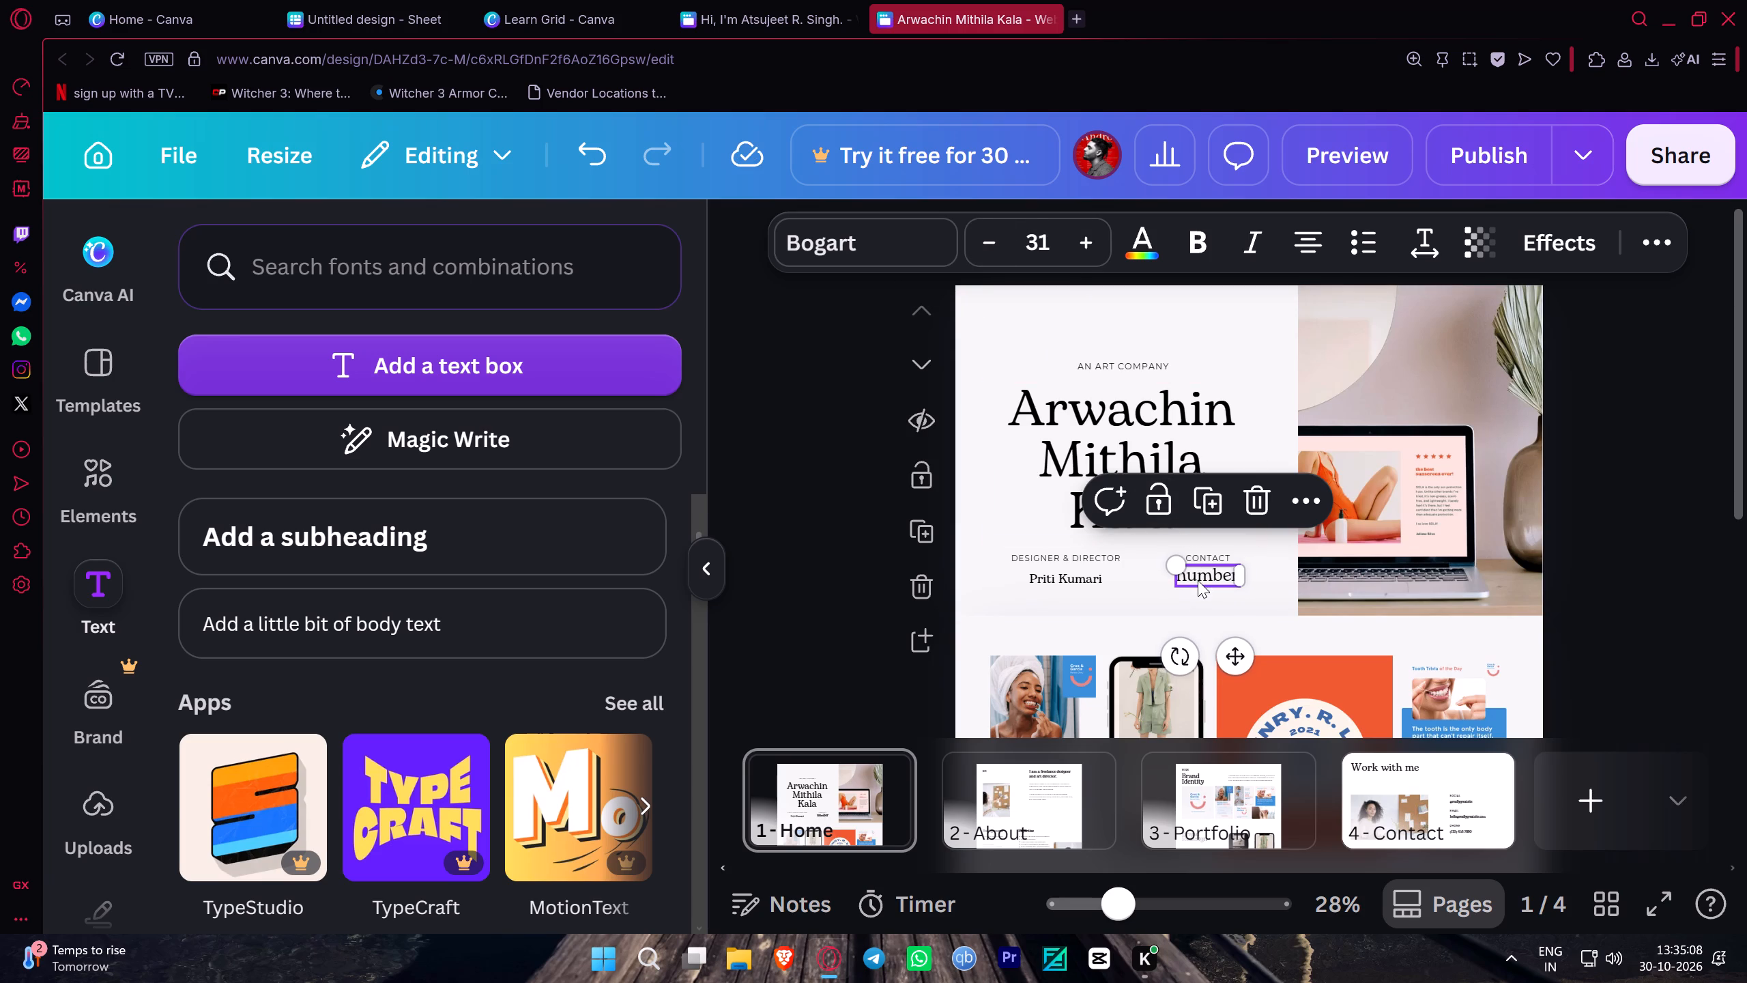
left_click(814, 553)
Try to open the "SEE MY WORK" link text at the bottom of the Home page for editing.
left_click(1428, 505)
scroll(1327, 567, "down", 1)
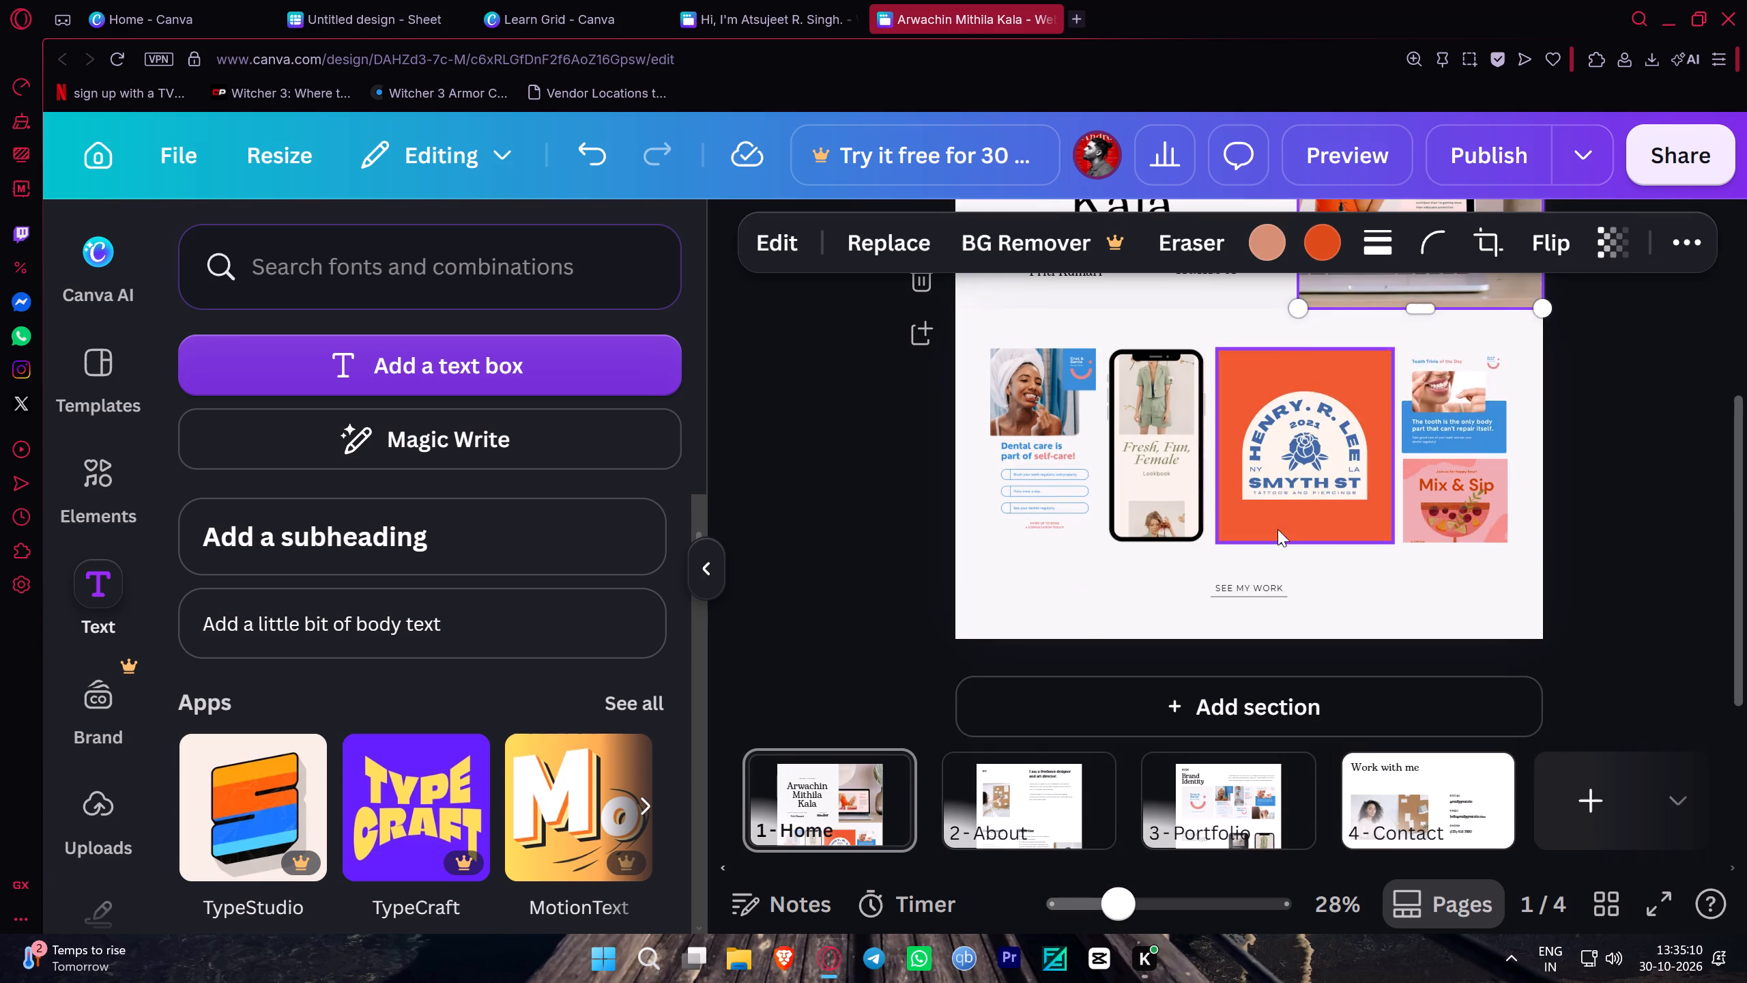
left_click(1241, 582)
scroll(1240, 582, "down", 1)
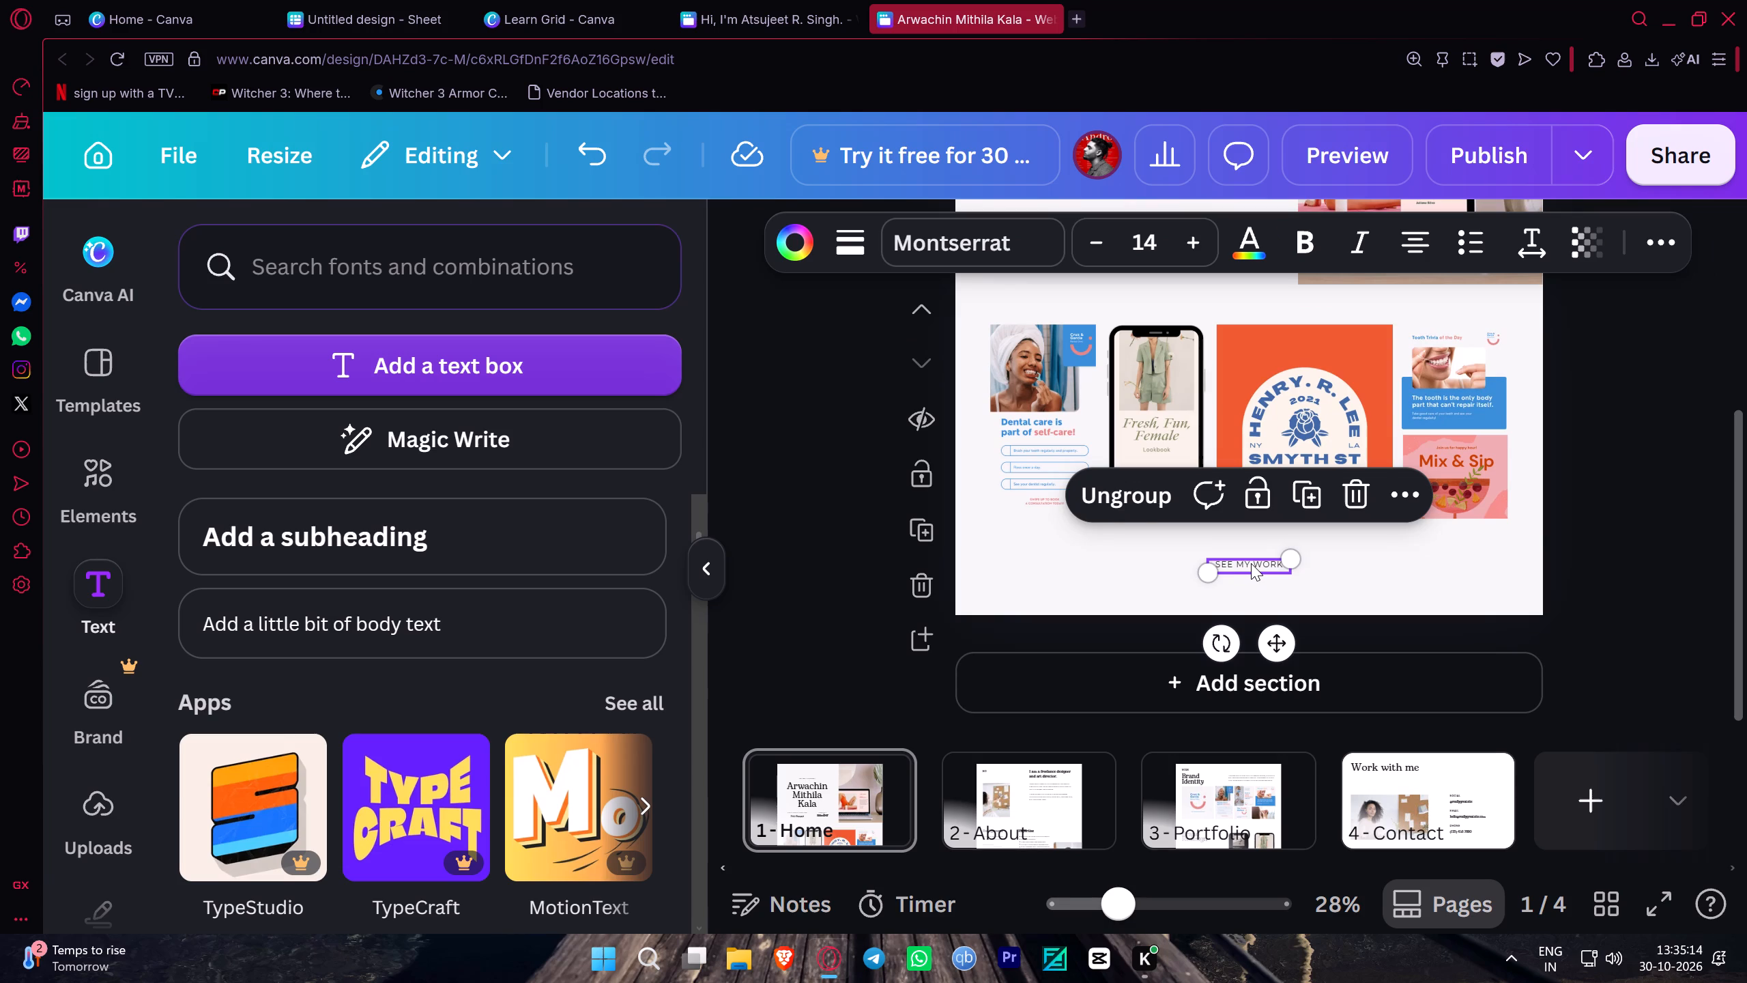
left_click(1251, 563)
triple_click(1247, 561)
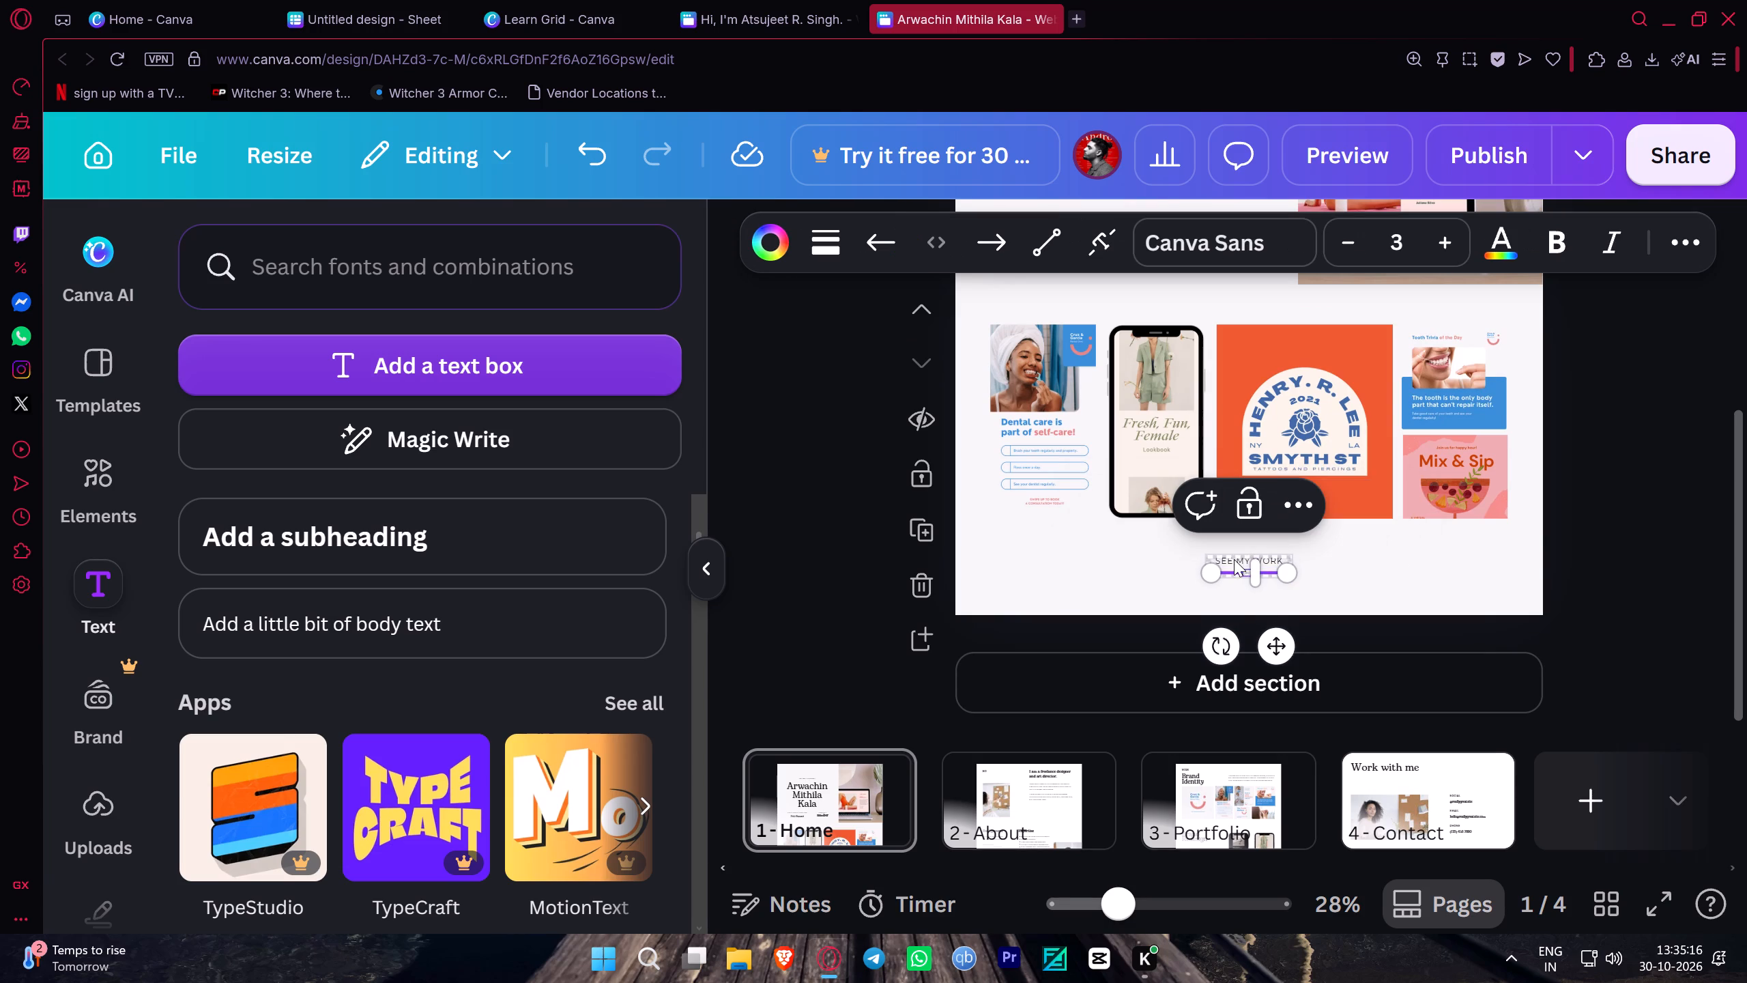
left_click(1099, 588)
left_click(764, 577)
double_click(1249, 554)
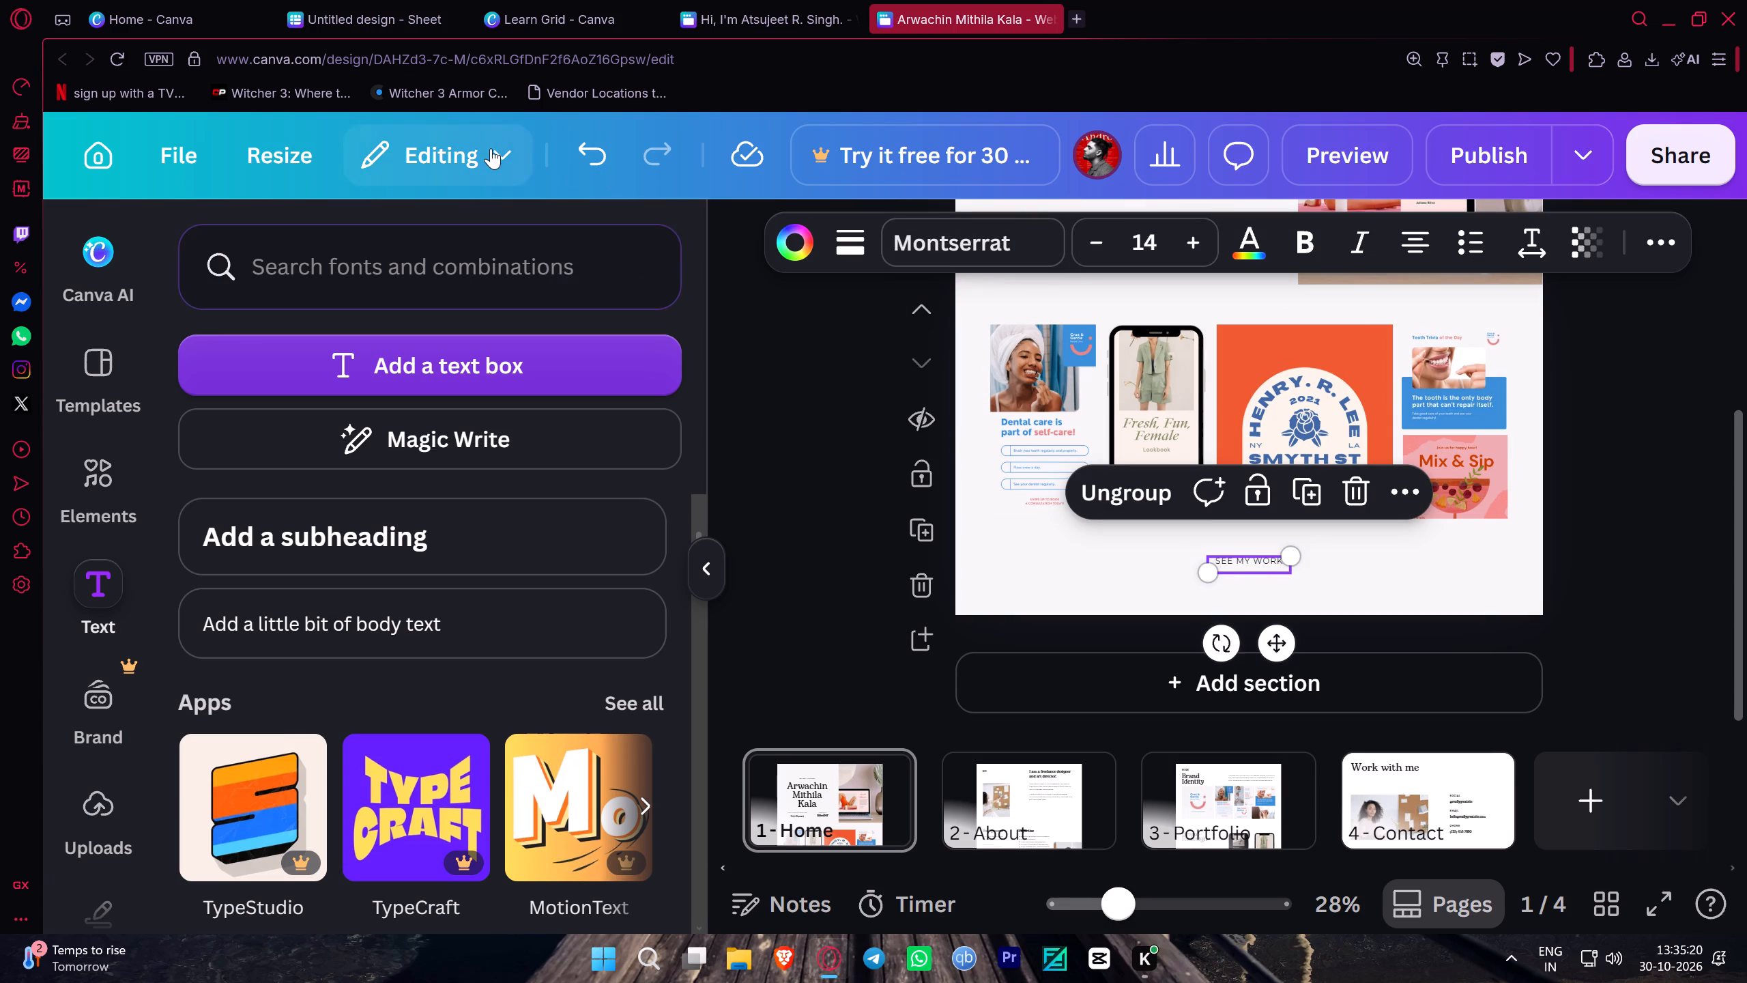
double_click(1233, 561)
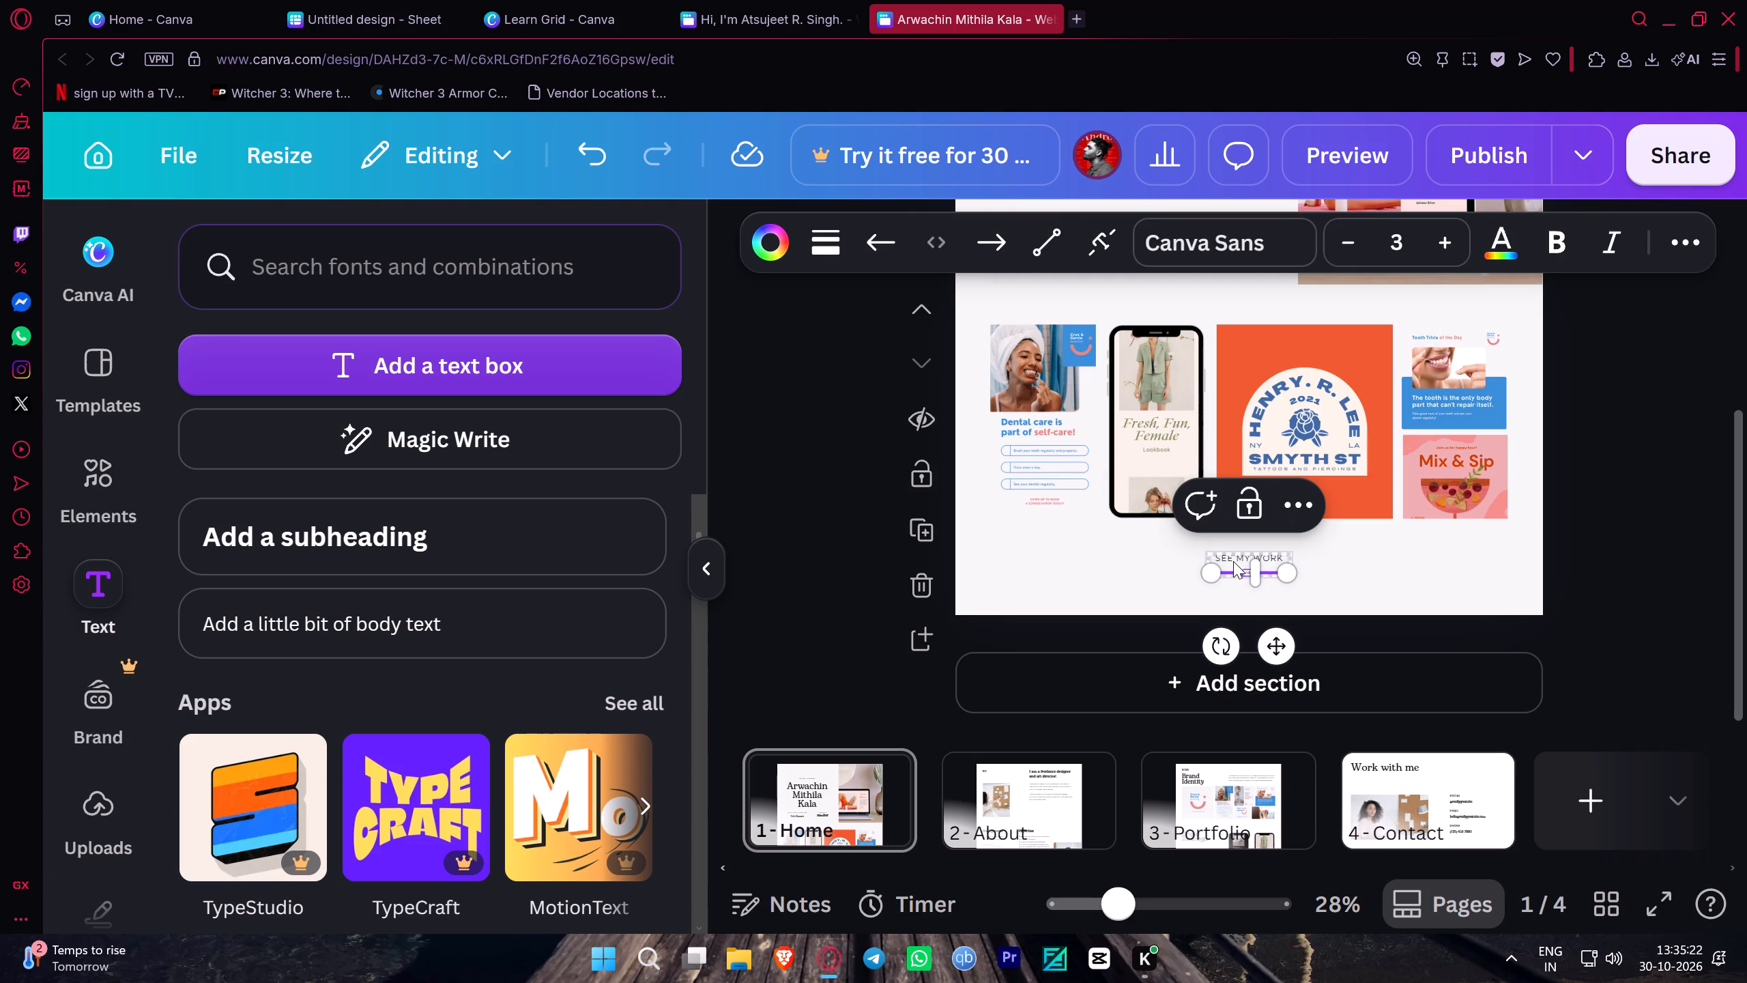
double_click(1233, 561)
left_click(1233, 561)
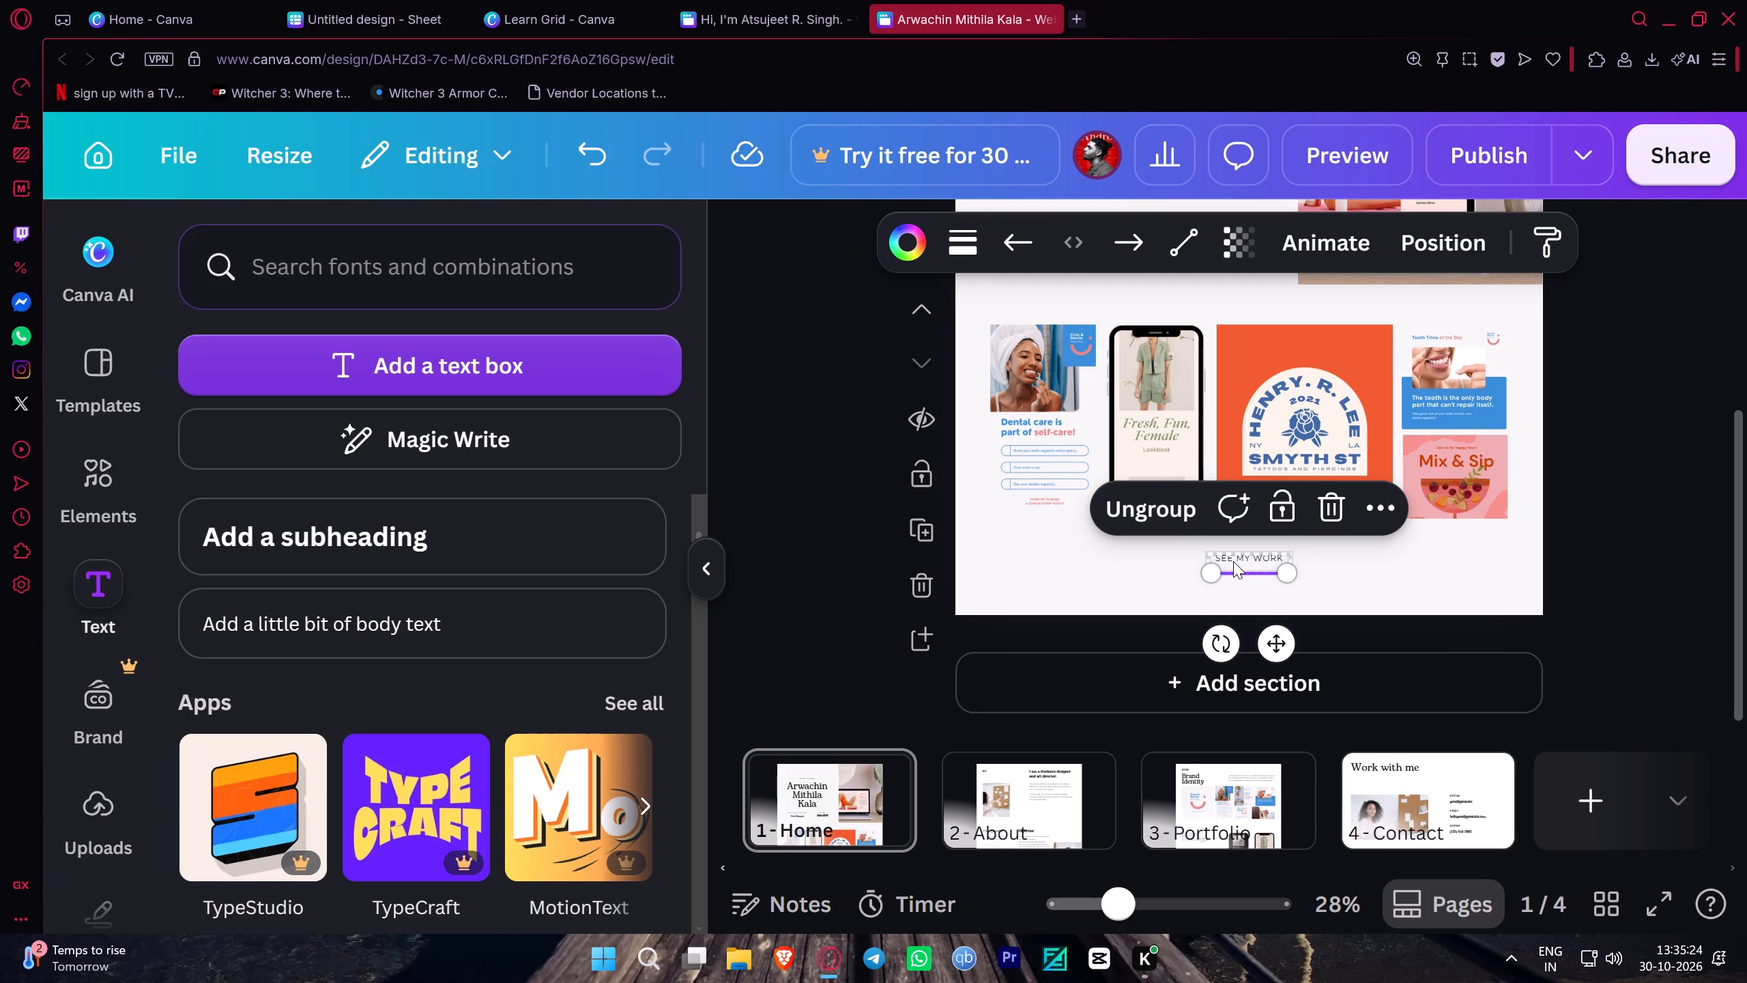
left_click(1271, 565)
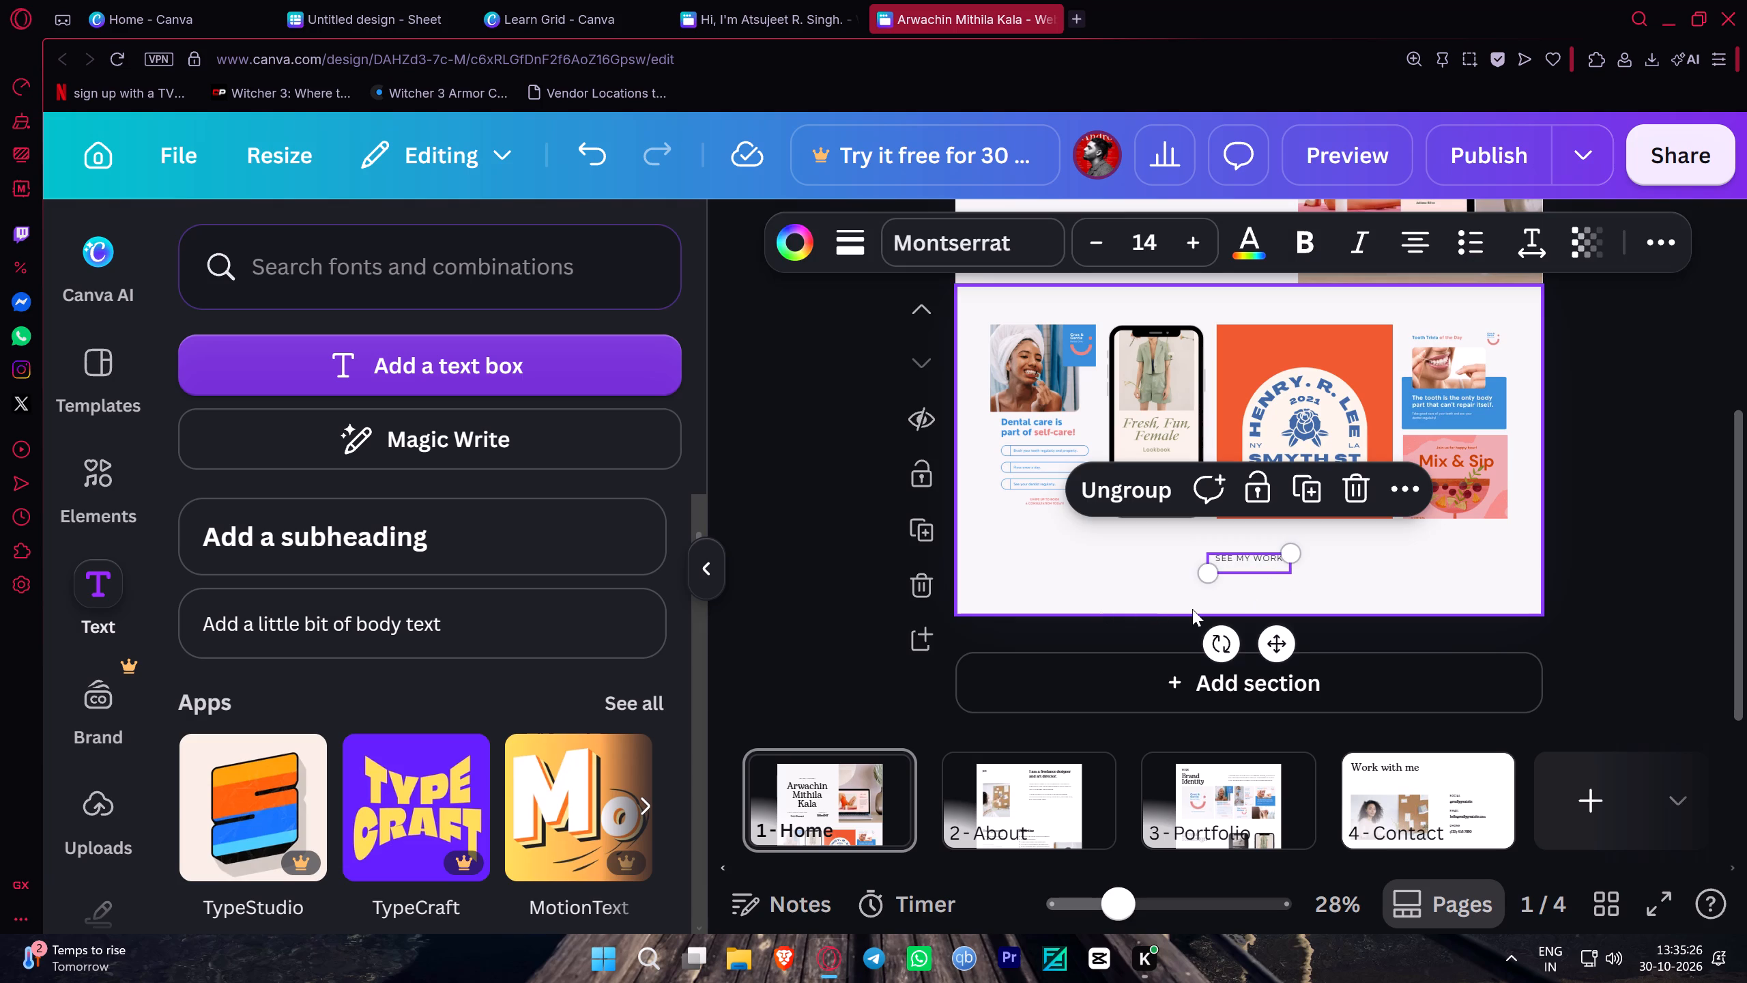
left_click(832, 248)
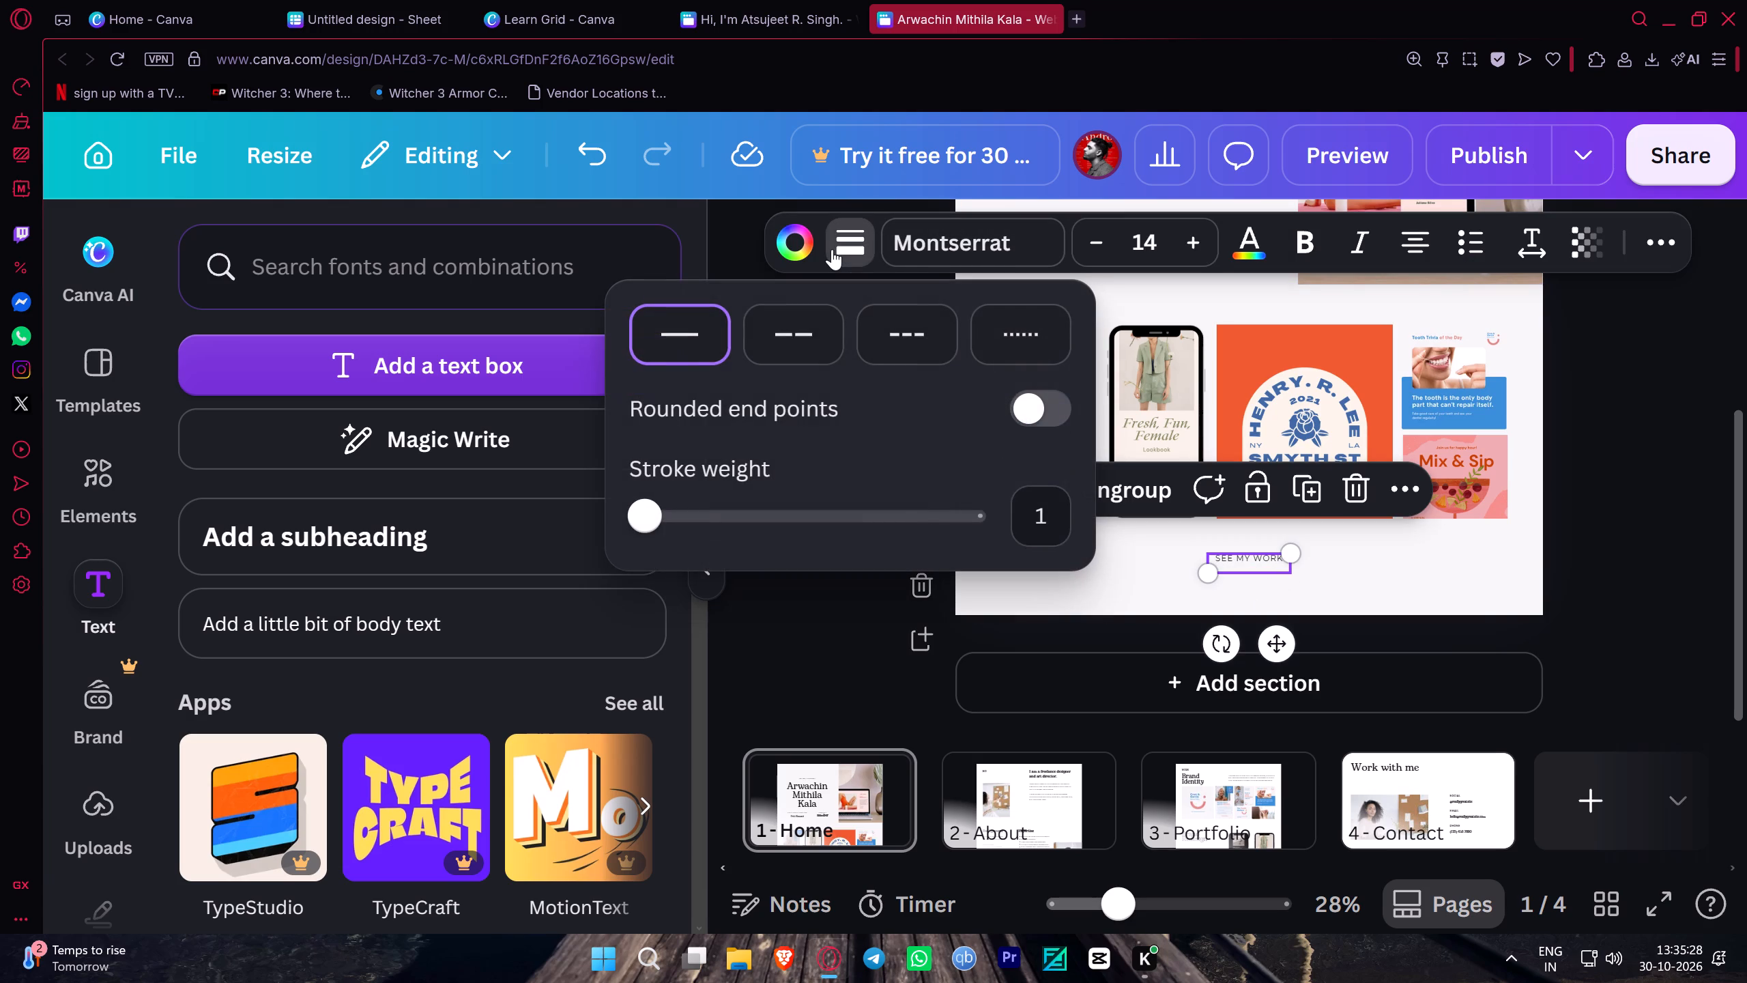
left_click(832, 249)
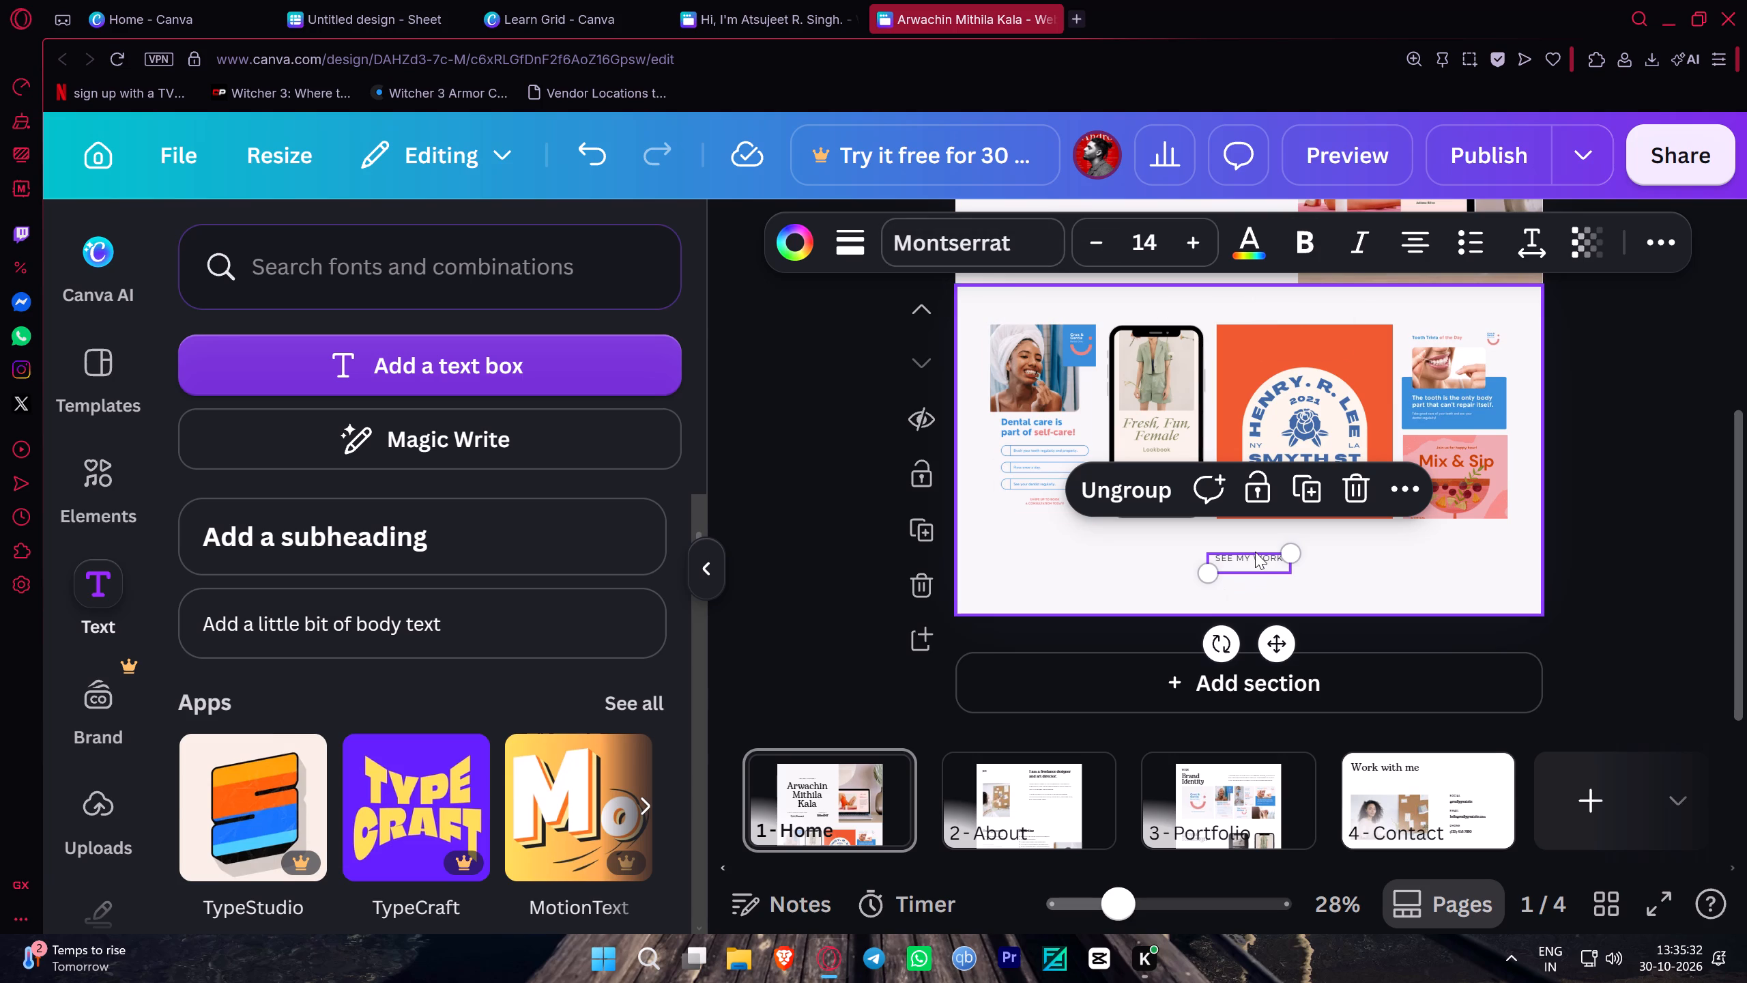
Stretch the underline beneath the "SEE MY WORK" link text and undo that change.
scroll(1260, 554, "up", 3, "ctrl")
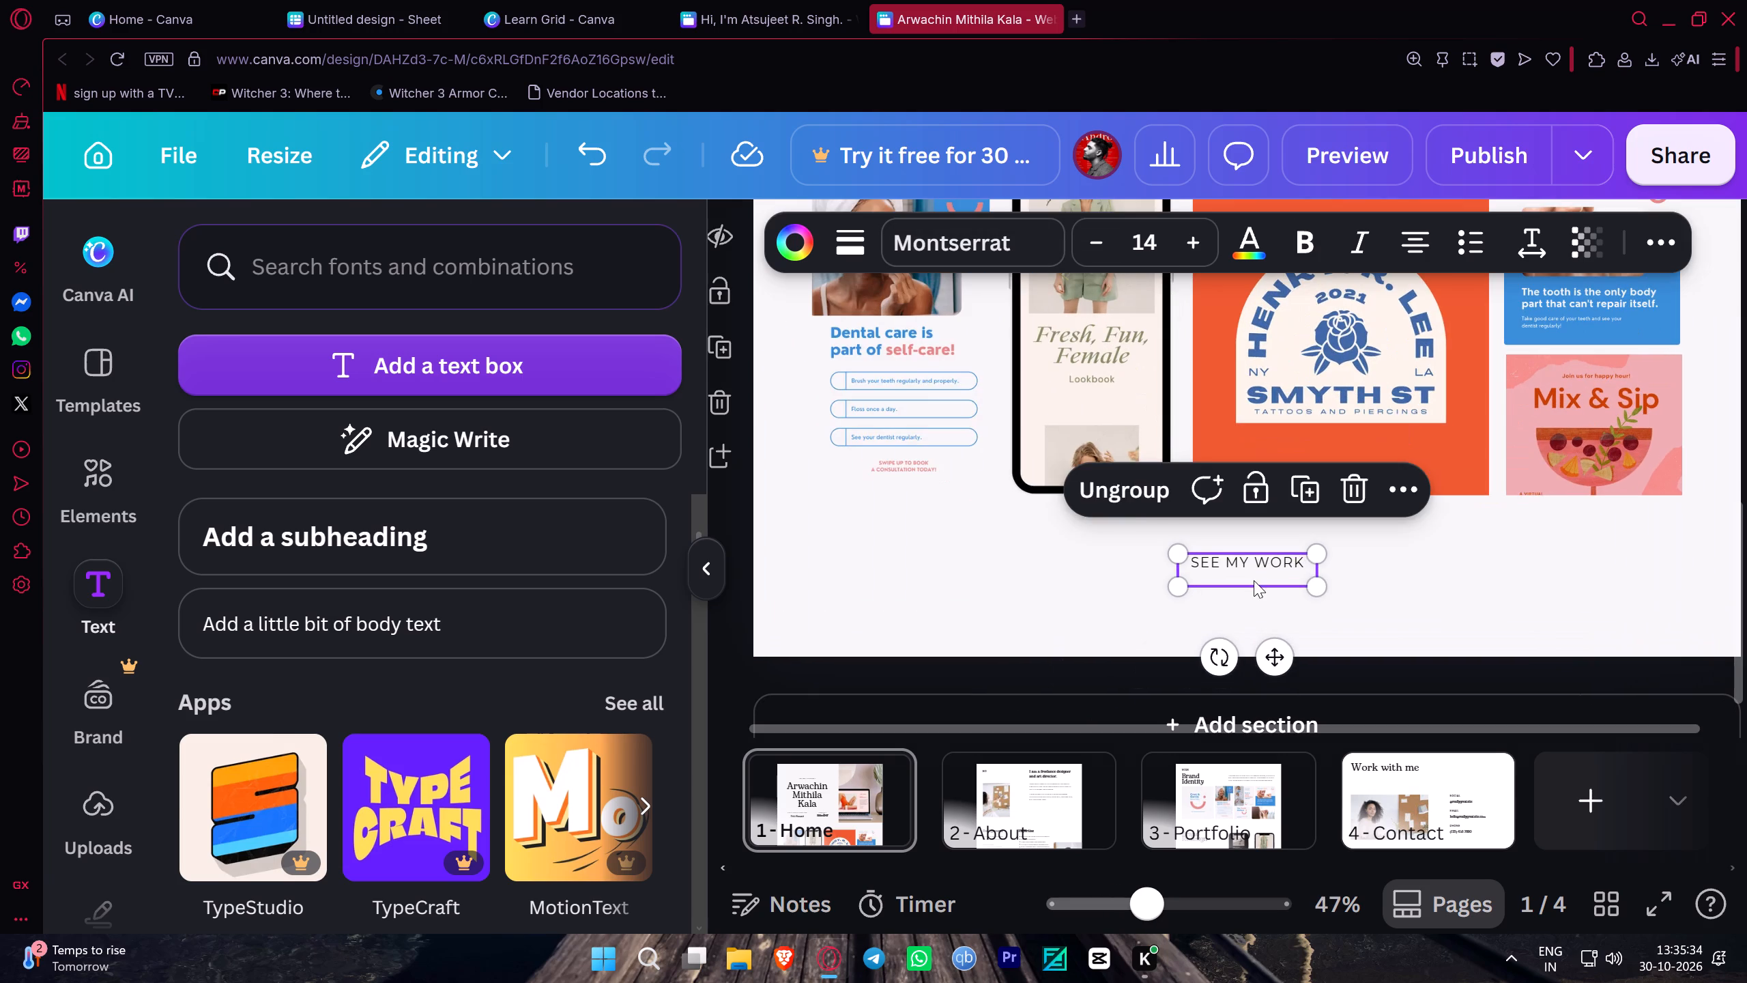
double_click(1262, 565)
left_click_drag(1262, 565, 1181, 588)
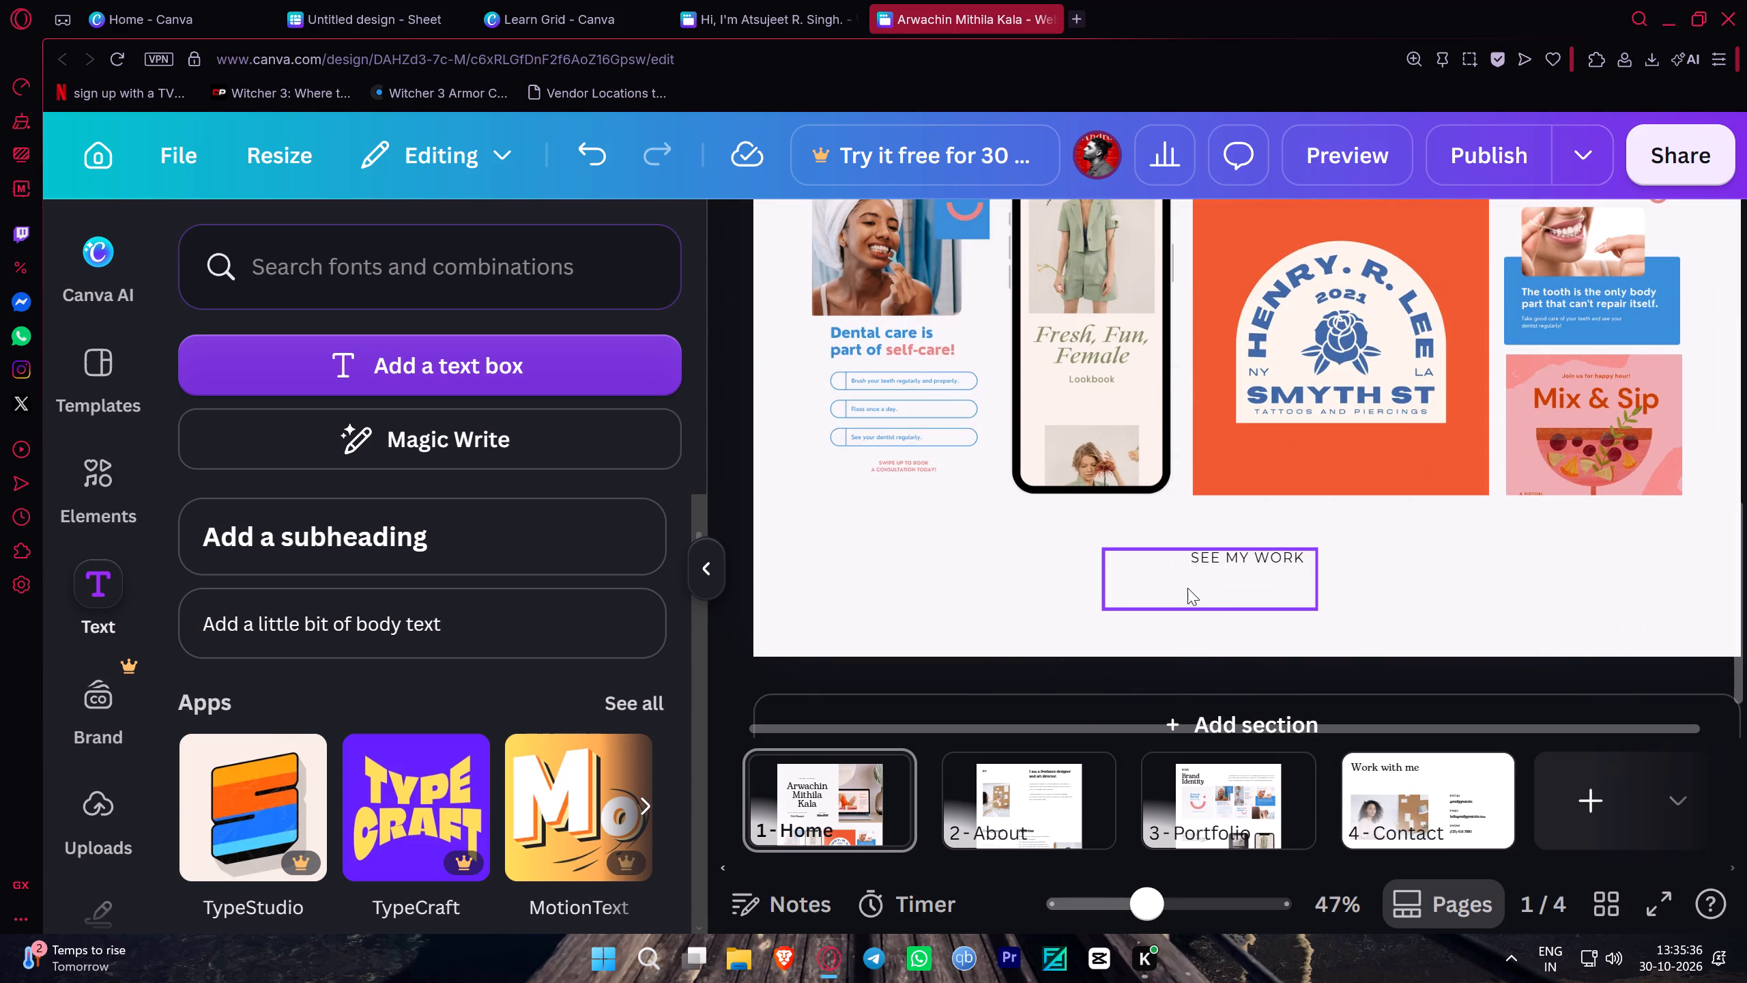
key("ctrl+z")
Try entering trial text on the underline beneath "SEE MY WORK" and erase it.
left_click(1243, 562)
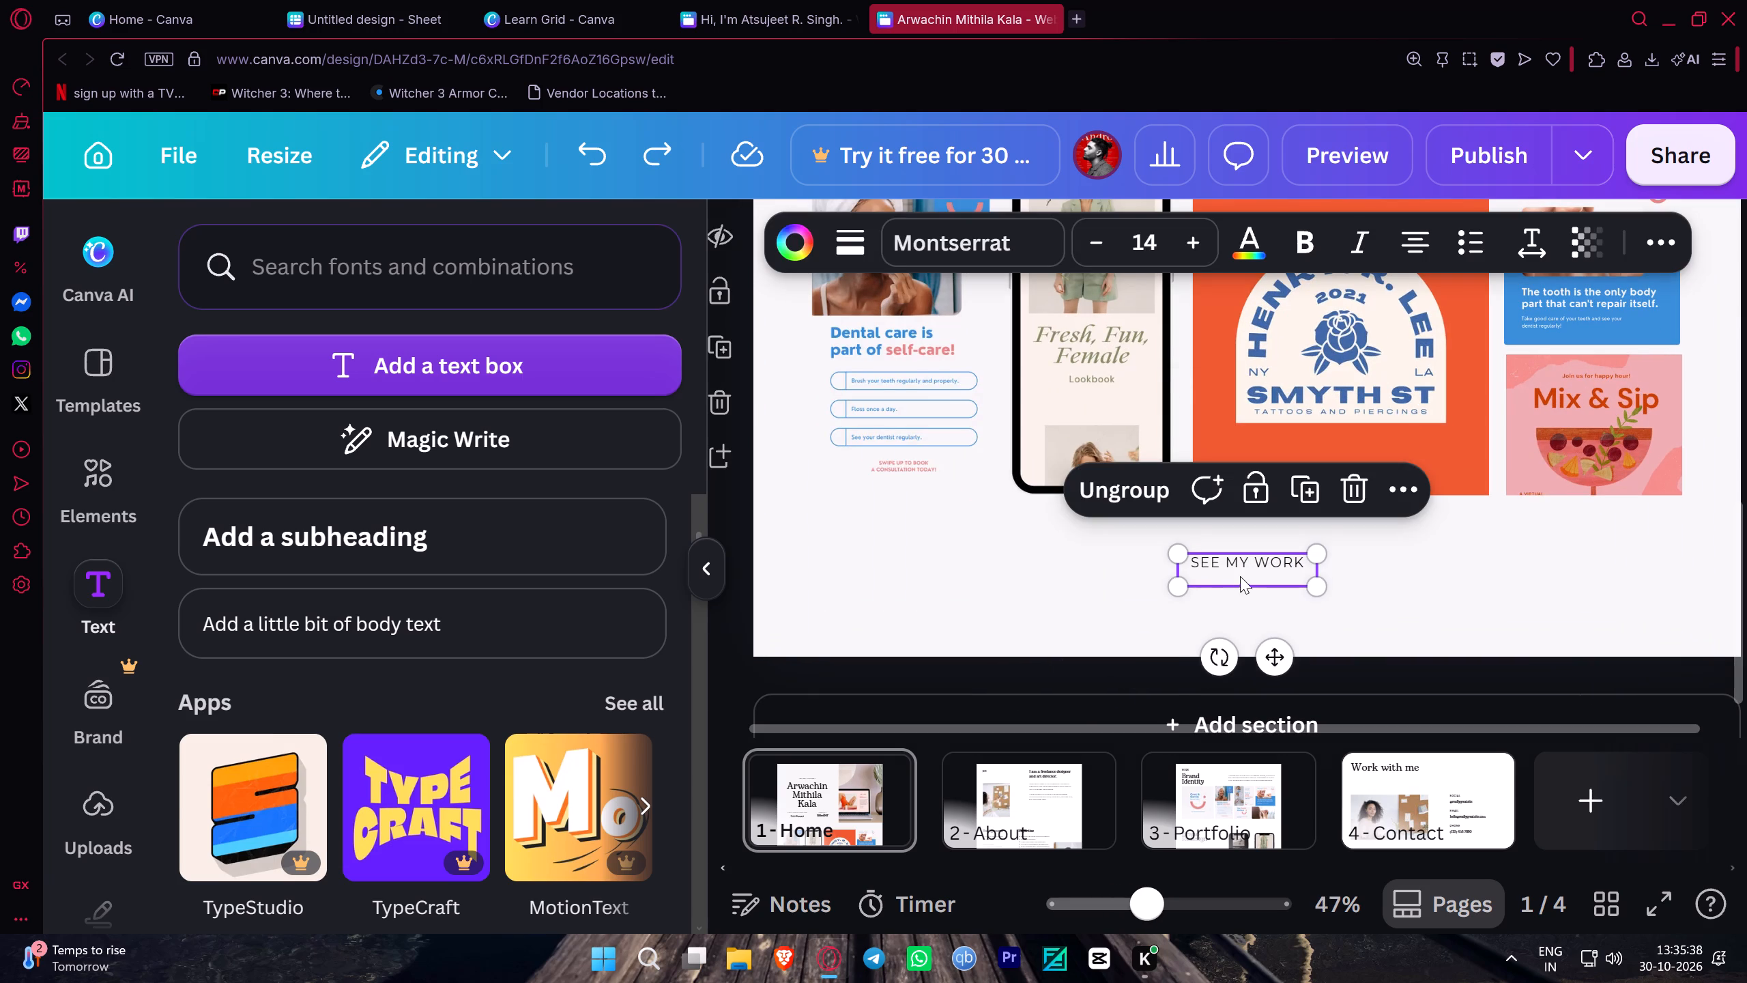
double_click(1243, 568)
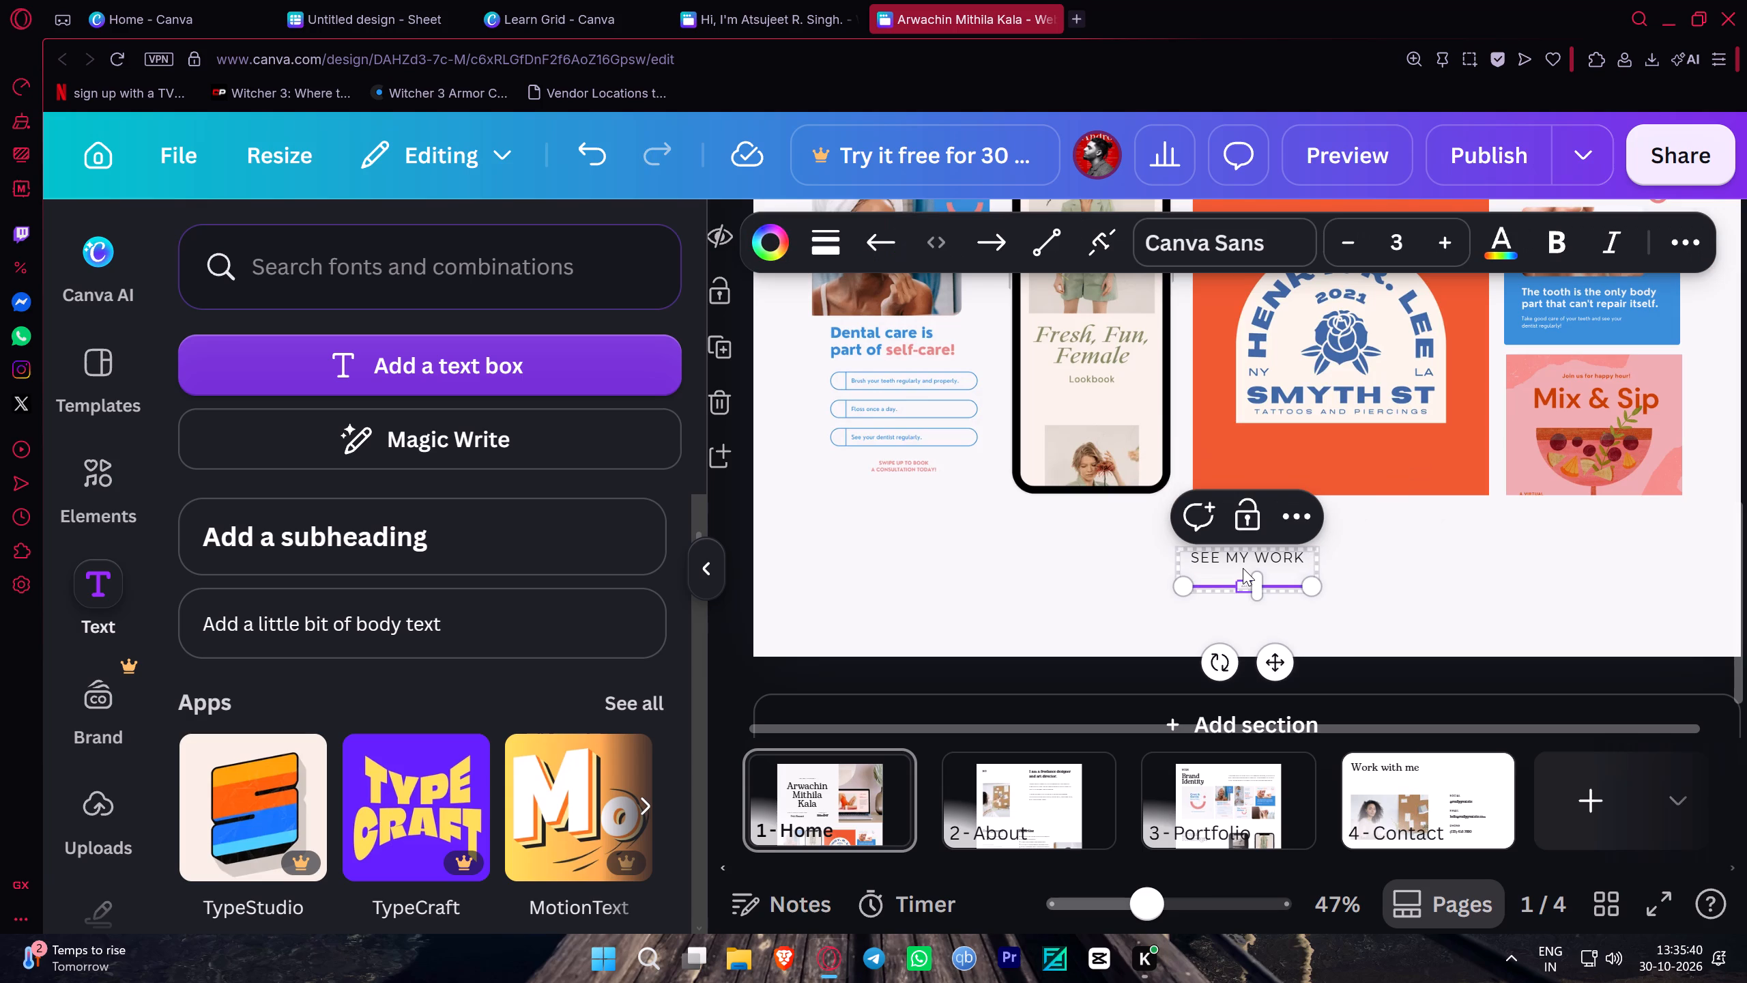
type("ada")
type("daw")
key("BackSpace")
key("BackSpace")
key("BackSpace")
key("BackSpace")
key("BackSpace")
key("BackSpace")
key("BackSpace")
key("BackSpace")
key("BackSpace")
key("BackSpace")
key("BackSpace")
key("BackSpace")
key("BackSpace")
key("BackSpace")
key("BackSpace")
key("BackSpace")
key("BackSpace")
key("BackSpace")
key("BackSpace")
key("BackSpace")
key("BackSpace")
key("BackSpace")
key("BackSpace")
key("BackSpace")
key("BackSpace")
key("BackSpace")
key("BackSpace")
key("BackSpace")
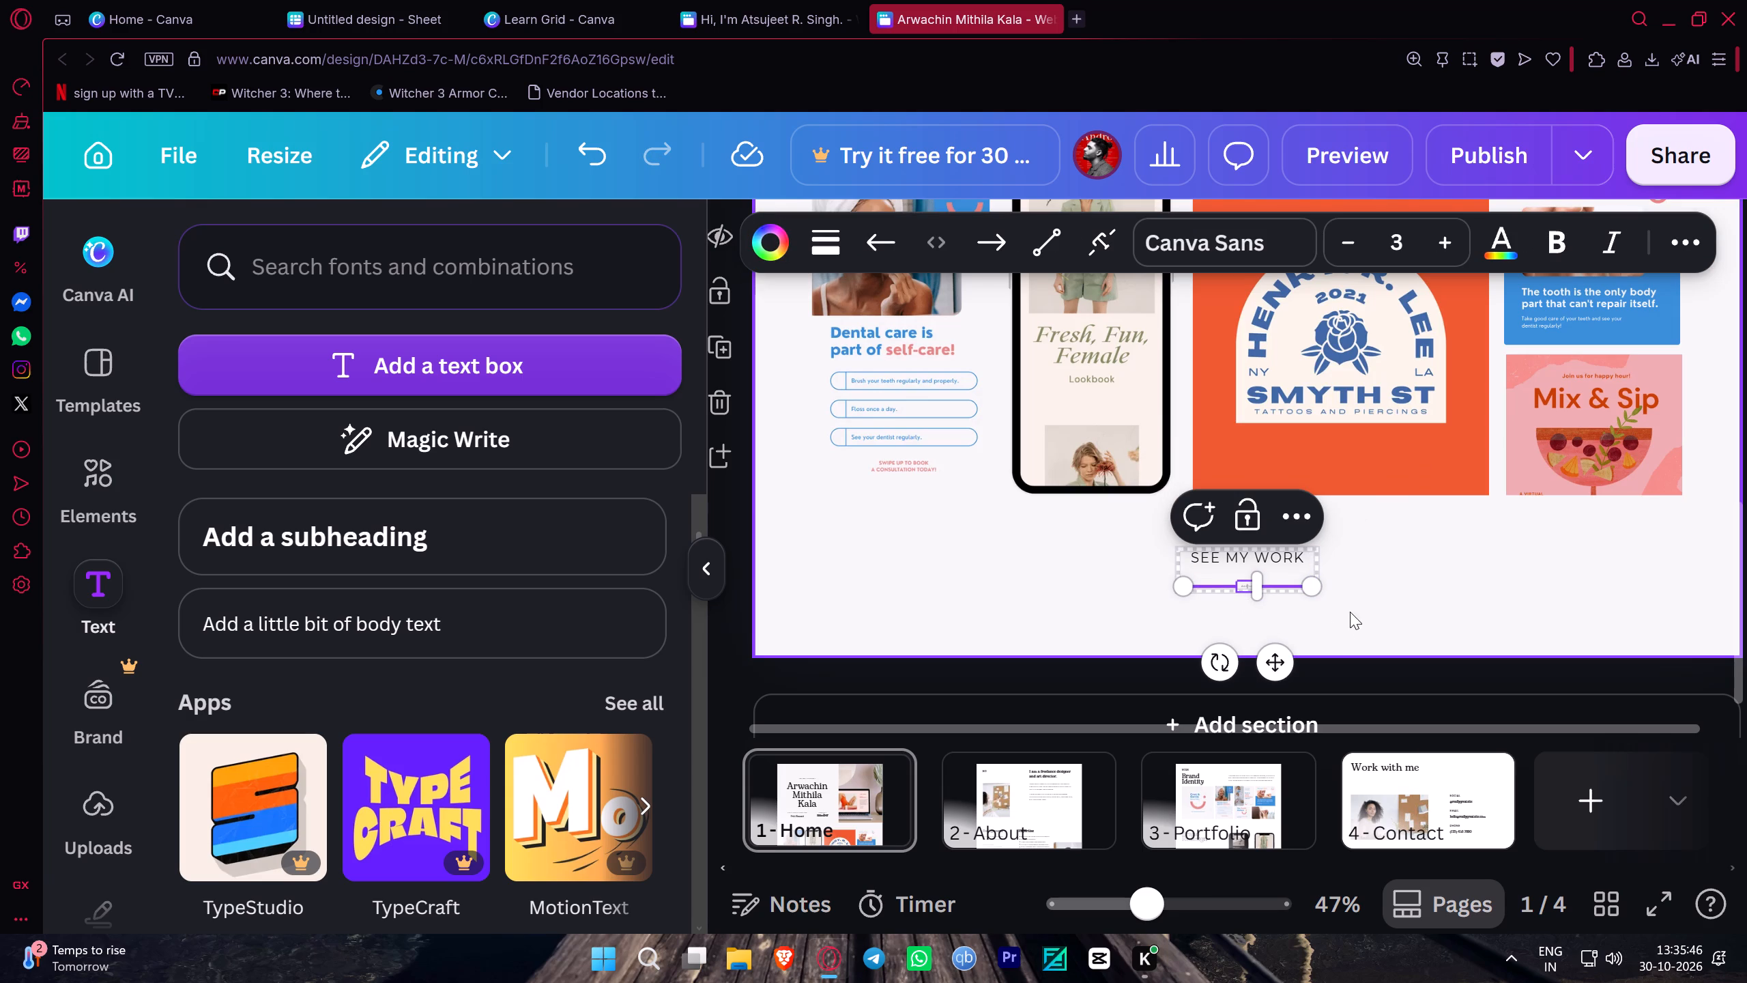
Change the "SEE MY WORK" link text below the Home page's image gallery to "OUR ARTWORK".
left_click(1274, 623)
left_click(1263, 550)
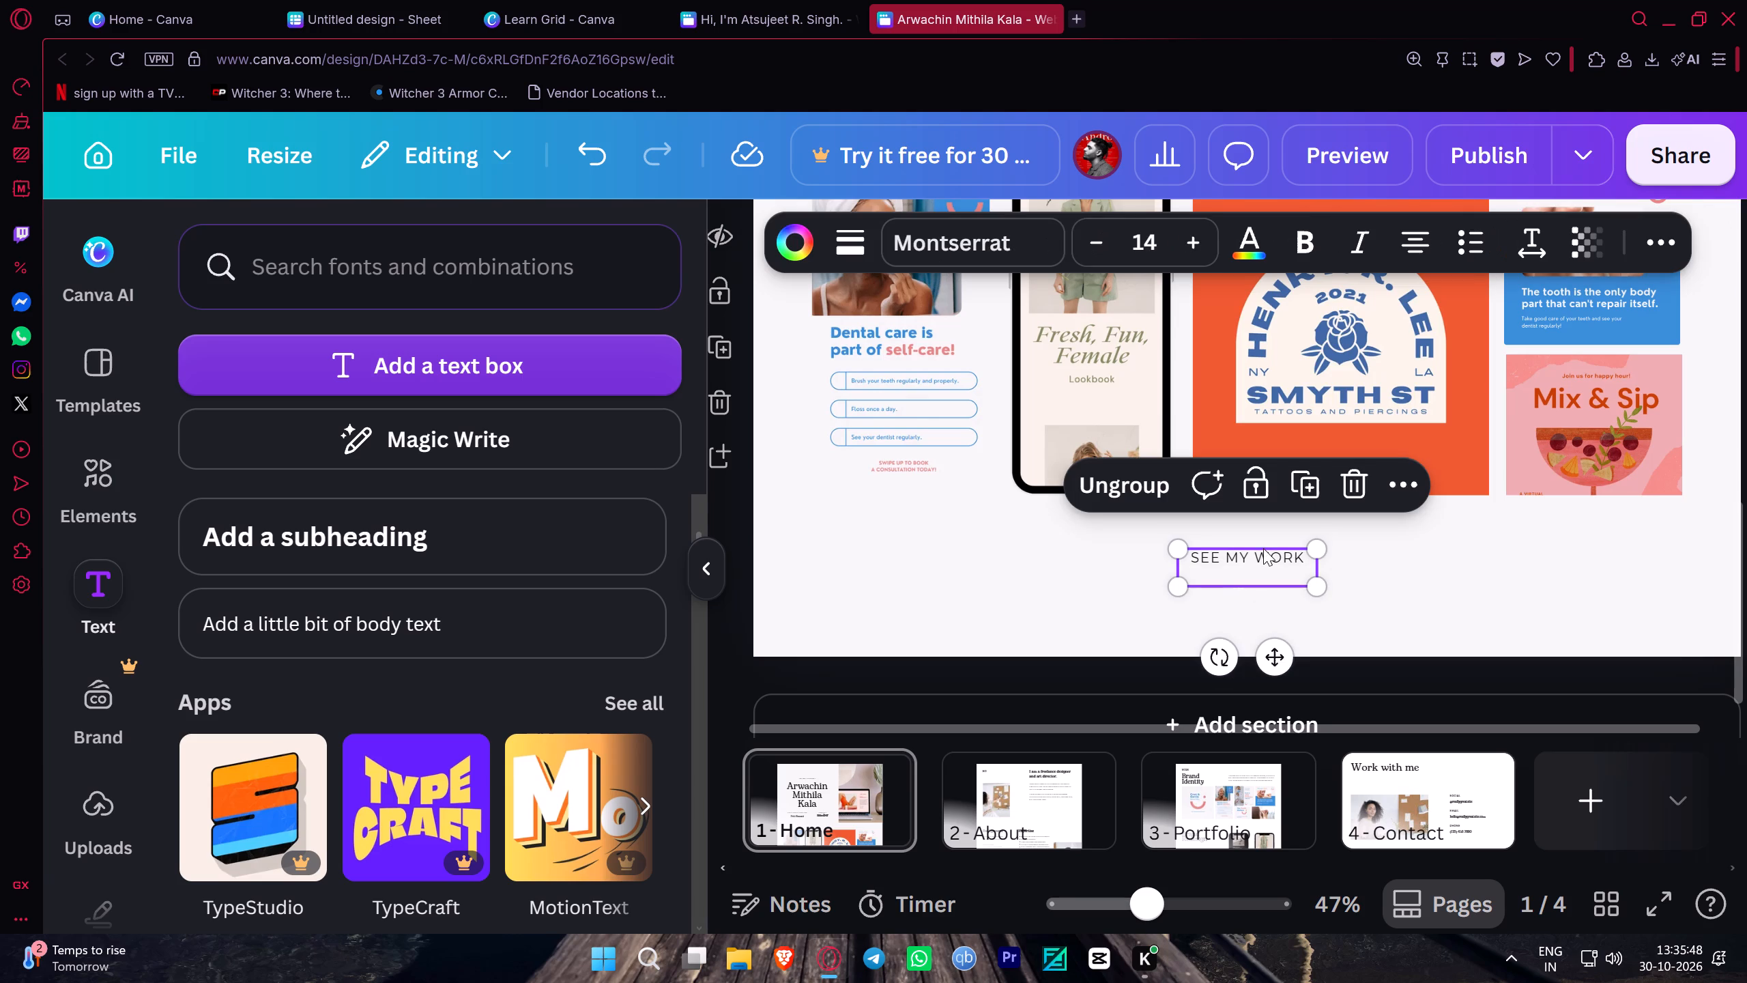
double_click(1265, 557)
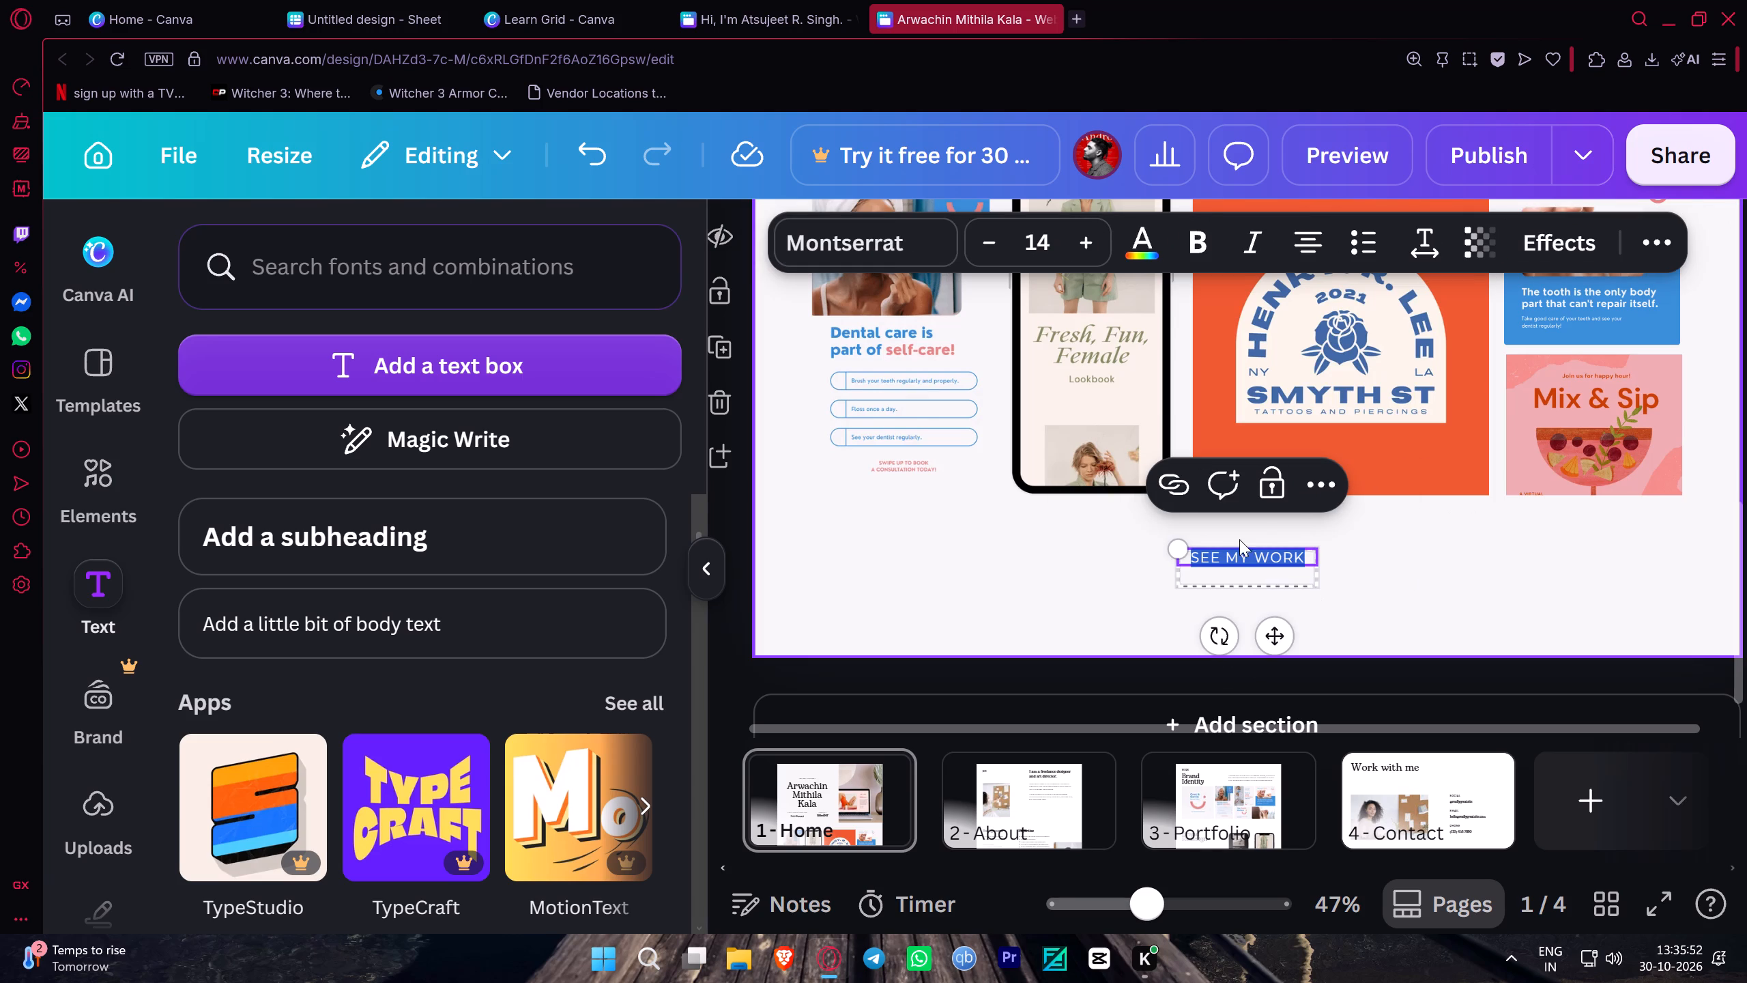
left_click(1248, 562)
left_click(1254, 558)
left_click_drag(1254, 558, 1213, 556)
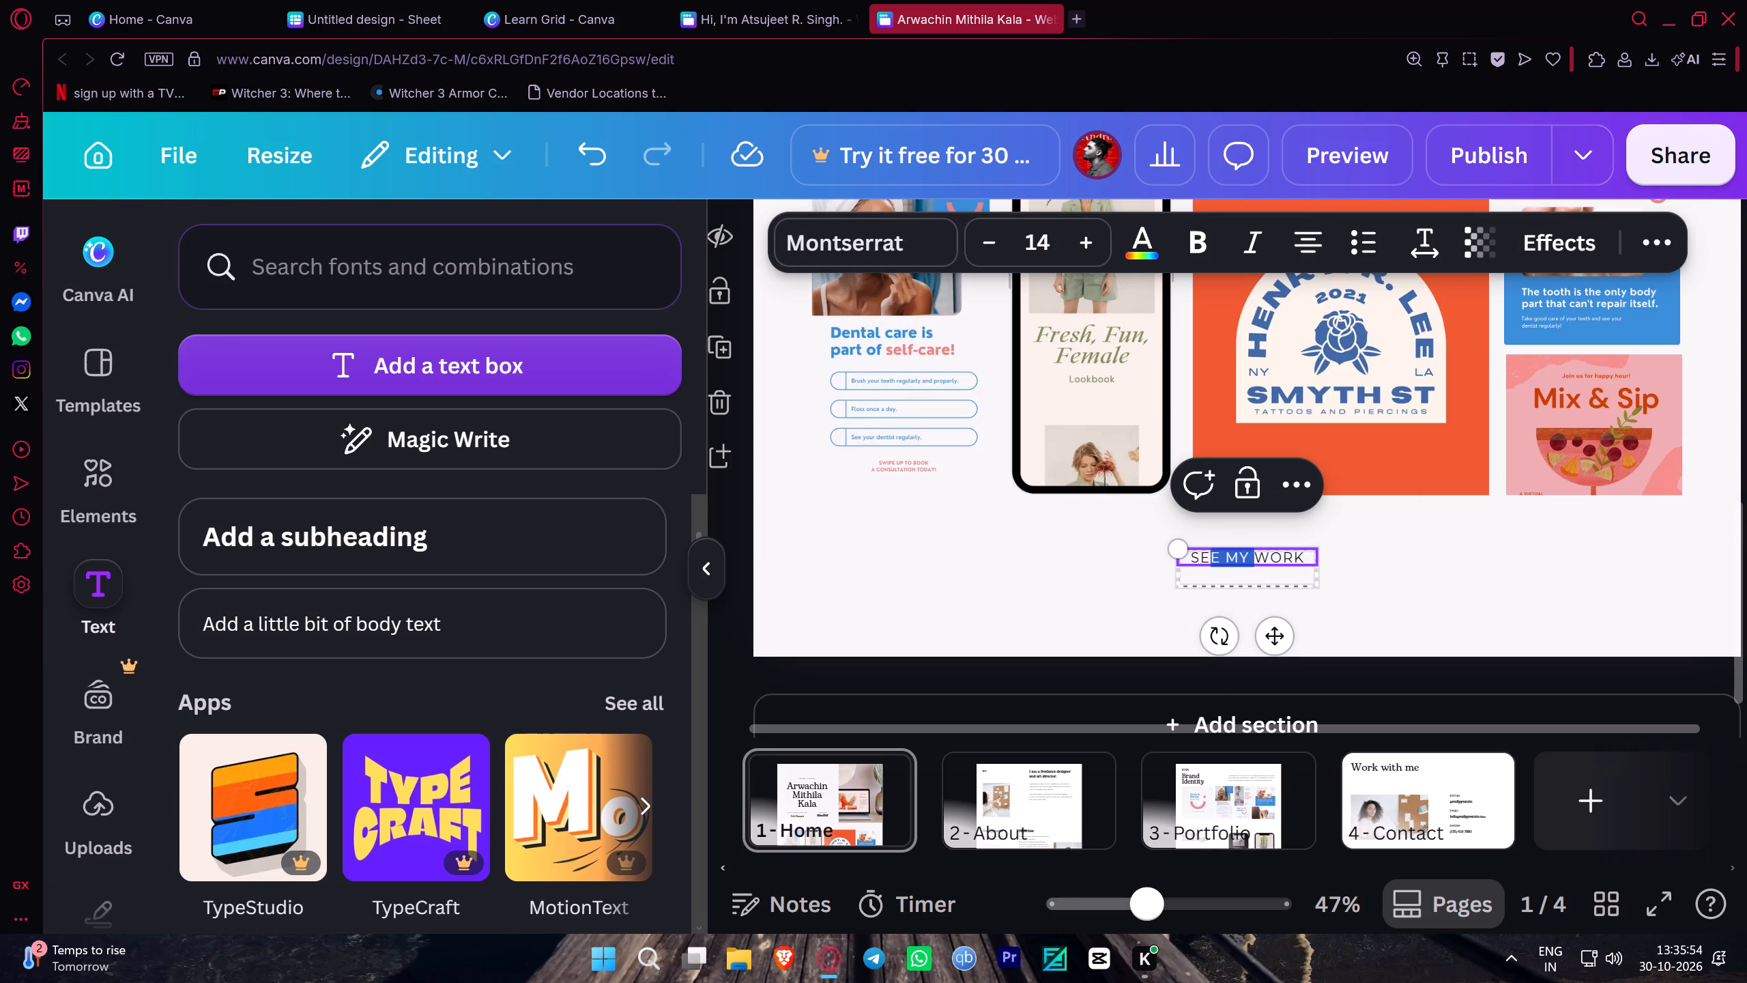
left_click_drag(1213, 556, 1193, 558)
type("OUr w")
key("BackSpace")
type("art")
left_click_drag(1321, 588, 1335, 582)
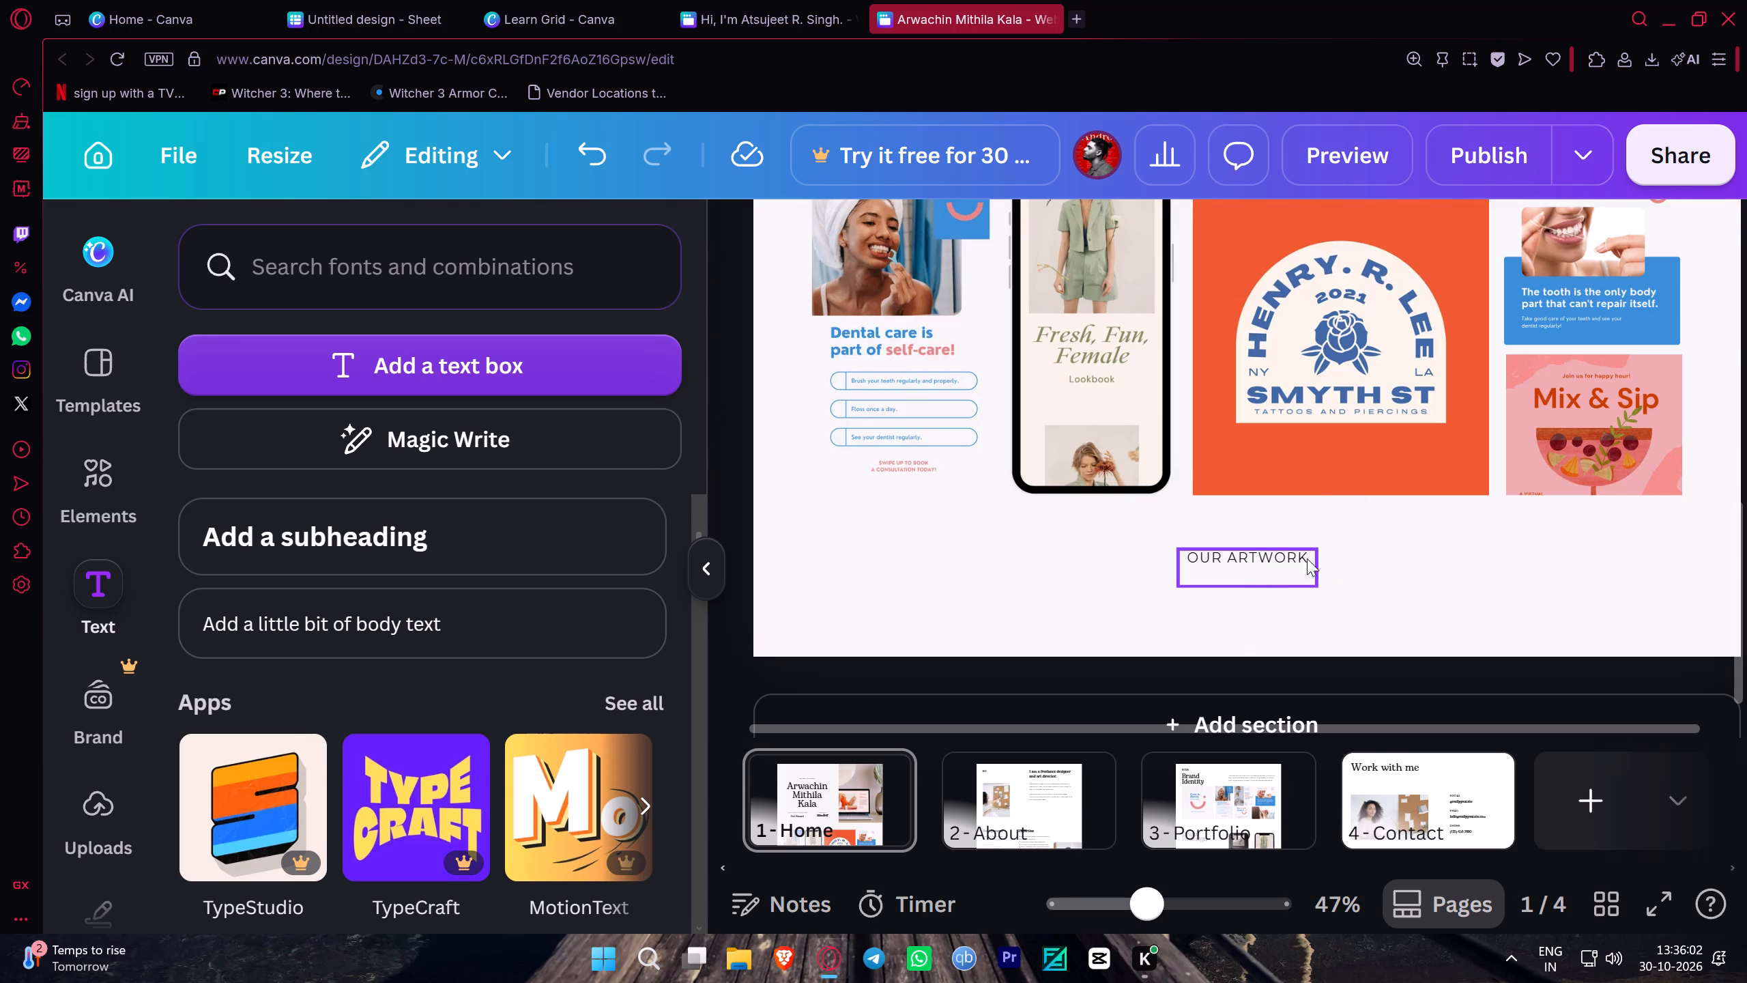
Look over the Home page, switch to the About page and examine its Bio section up close.
scroll(1330, 556, "down", 1, "alt")
scroll(1330, 556, "up", 1)
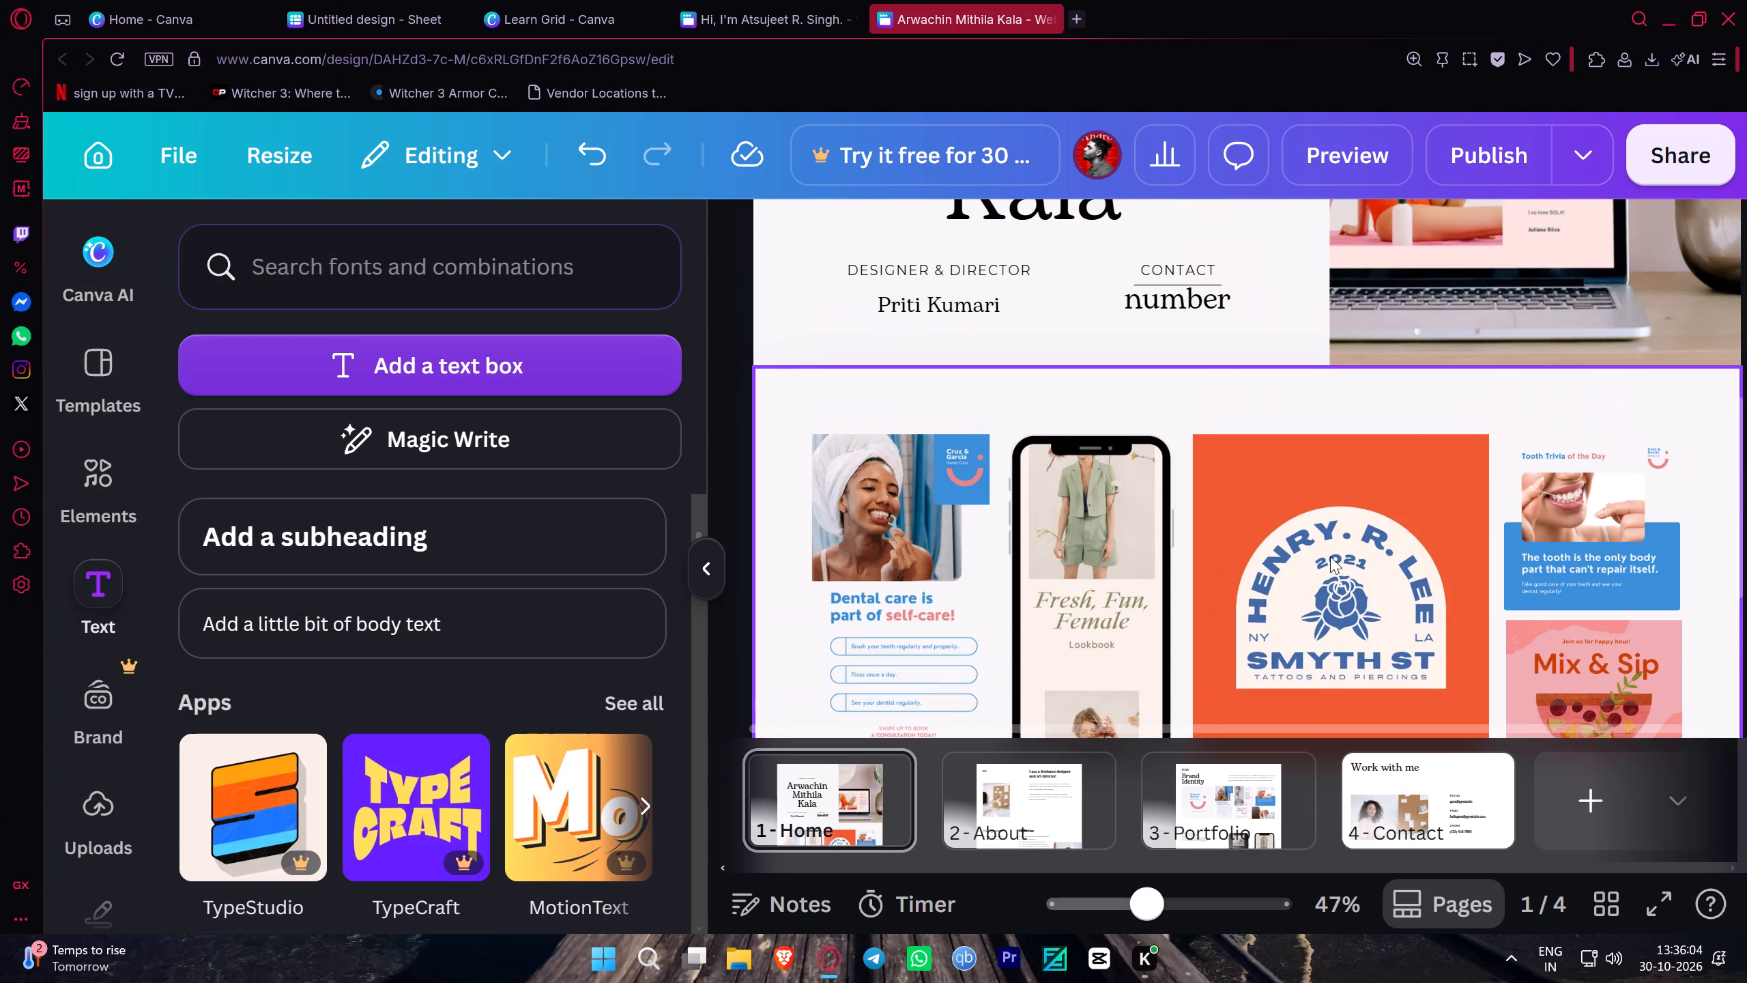
scroll(1330, 556, "down", 5, "ctrl")
scroll(1330, 556, "up", 1, "ctrl")
scroll(1319, 563, "down", 4)
left_click(1009, 818)
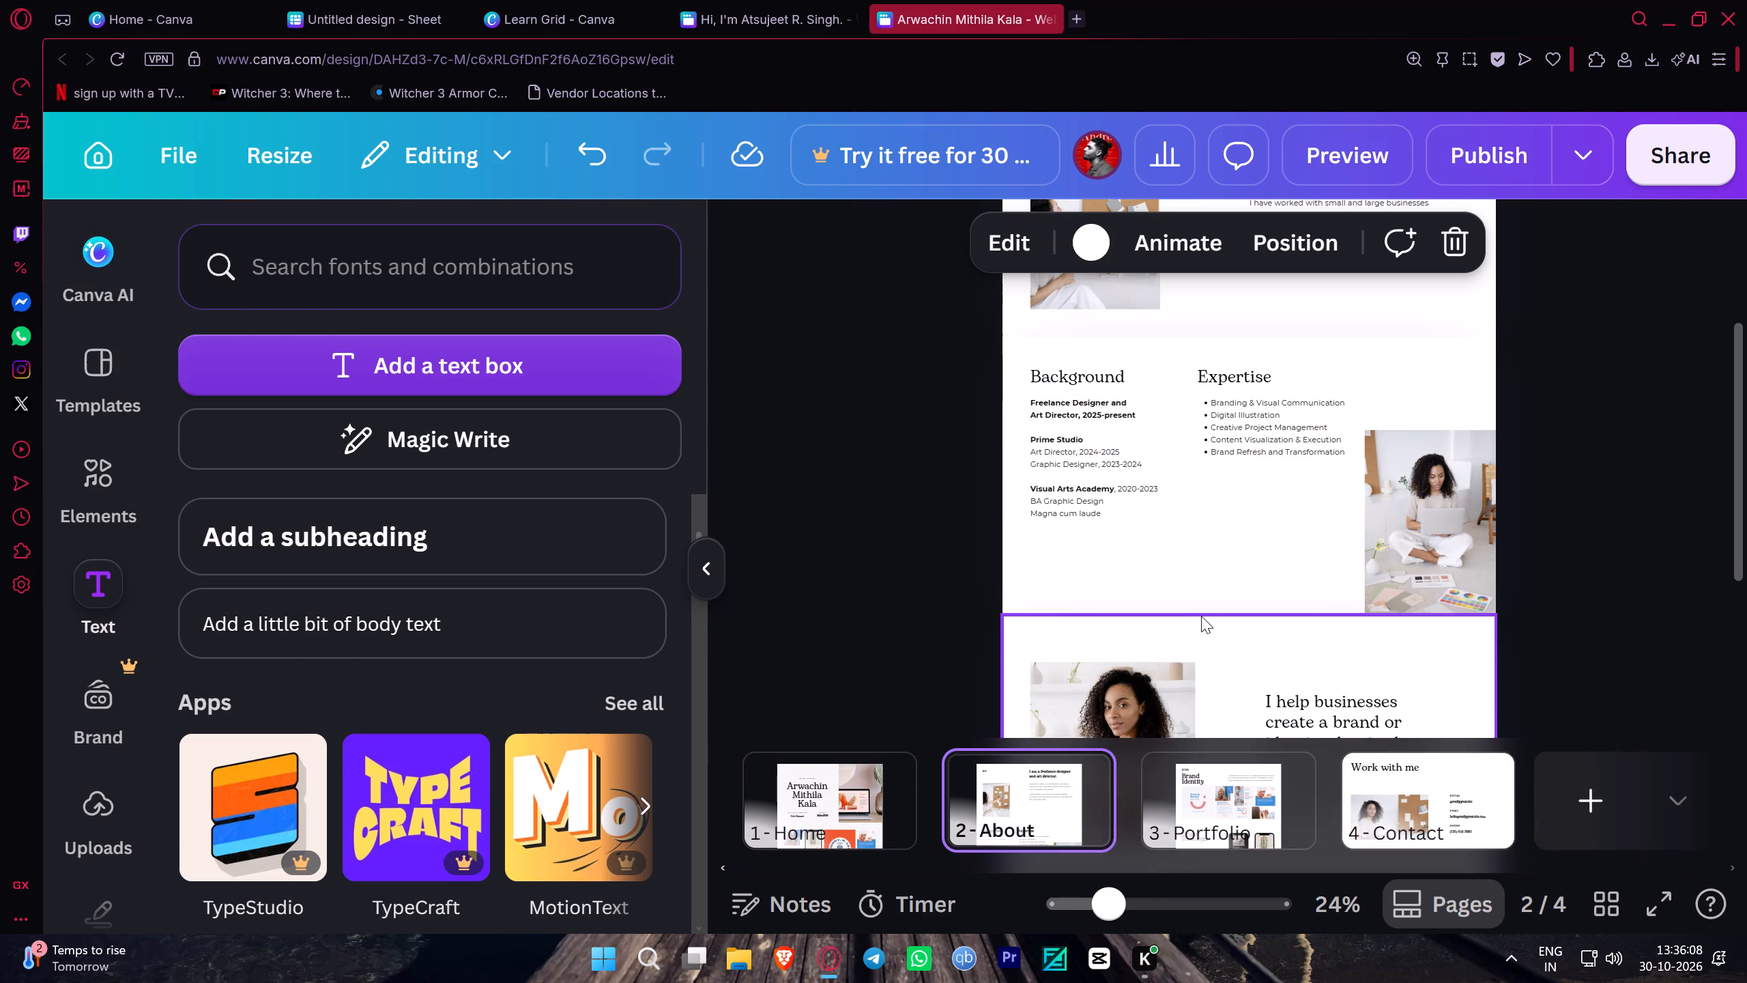
scroll(1206, 595, "up", 2)
scroll(1254, 450, "up", 1, "alt")
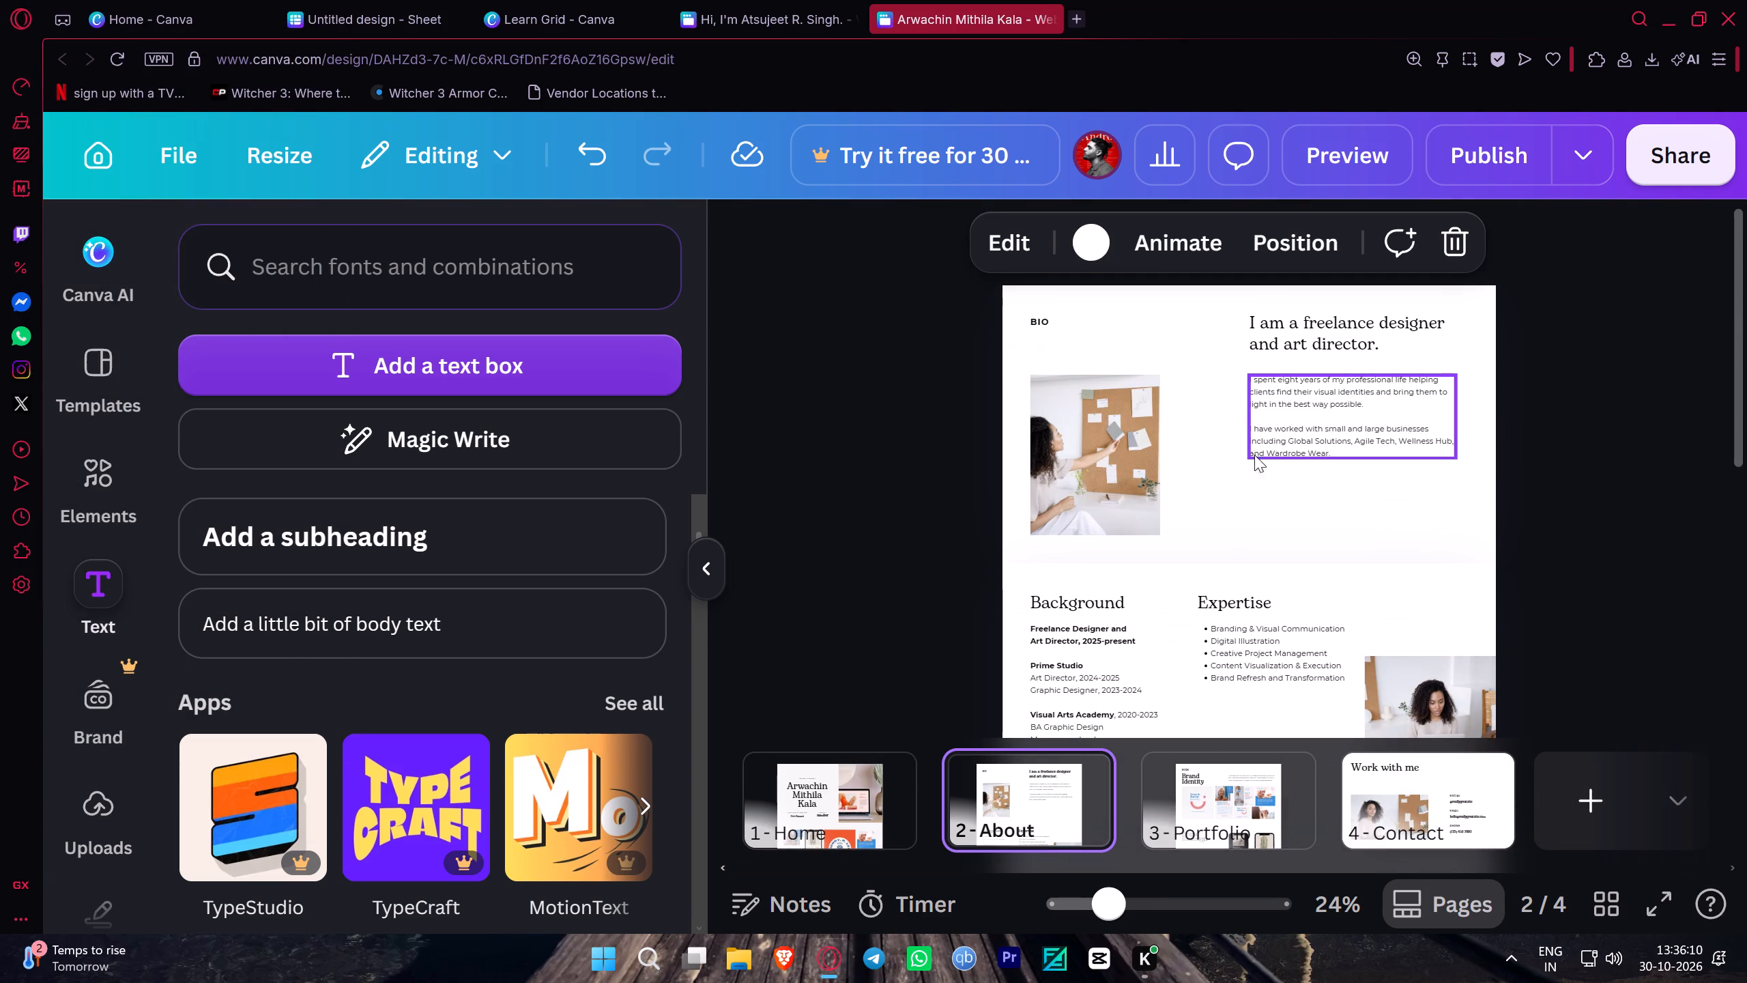
left_click(1268, 485)
scroll(1237, 506, "up", 1, "alt")
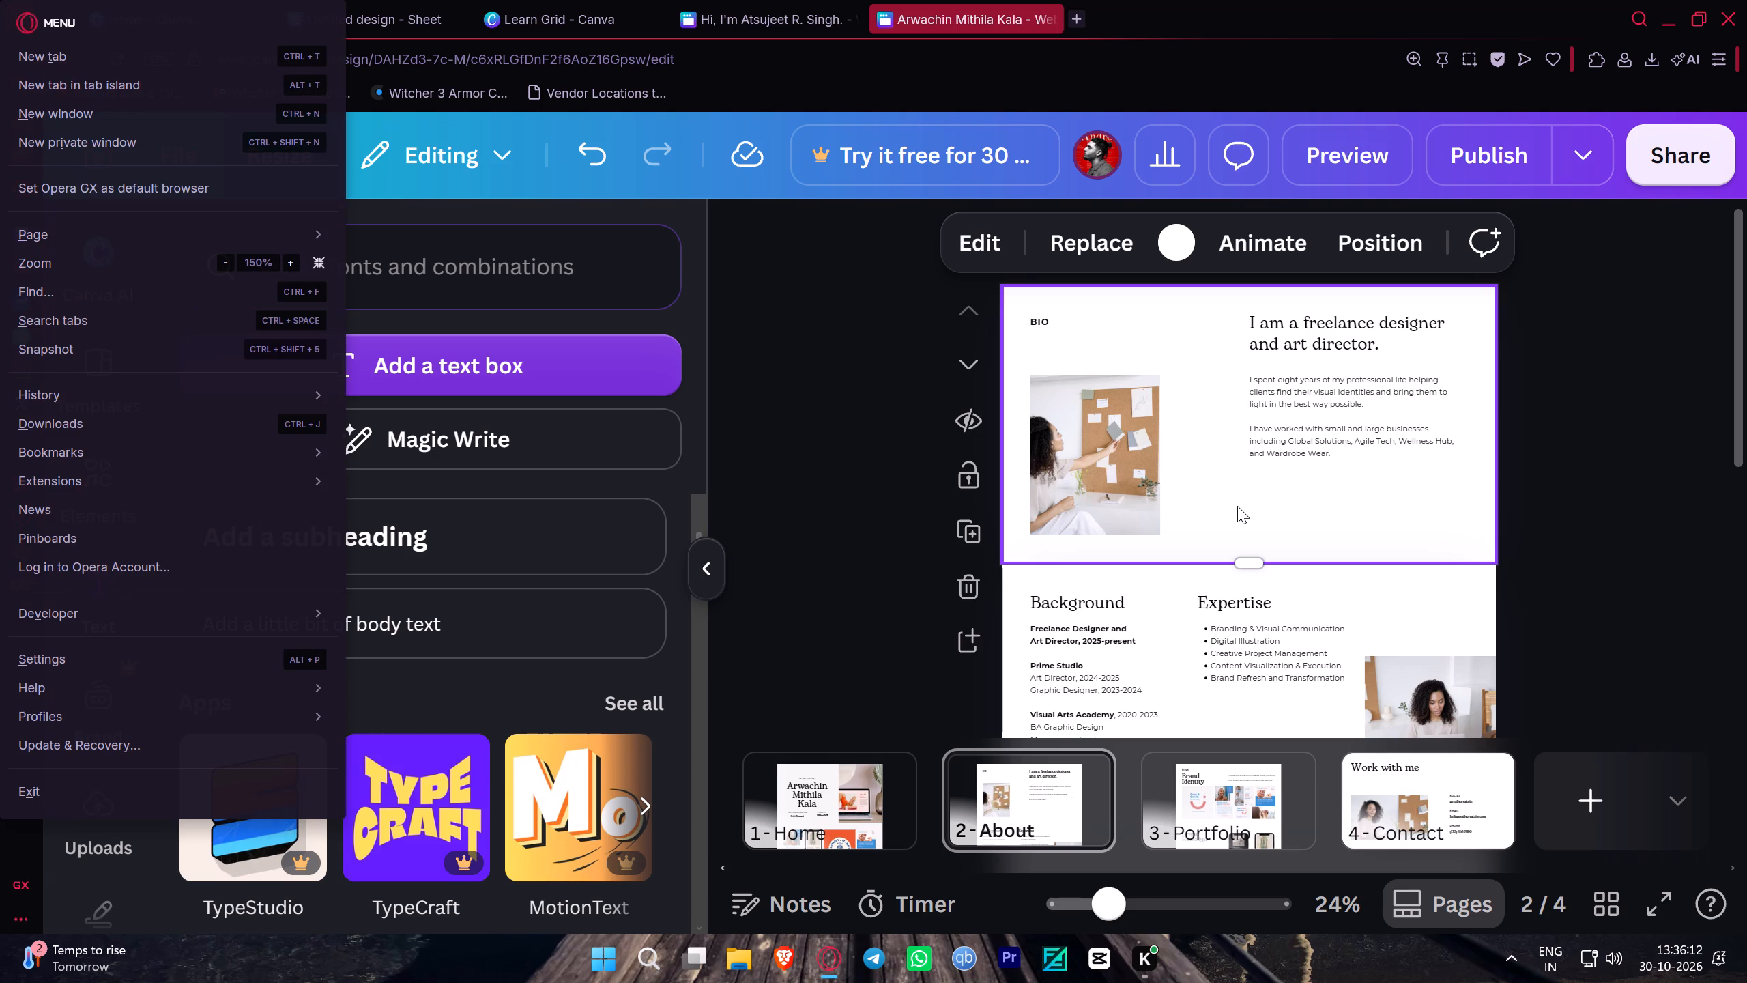
left_click(1237, 505)
scroll(1237, 505, "up", 2, "ctrl")
scroll(1237, 505, "up", 1)
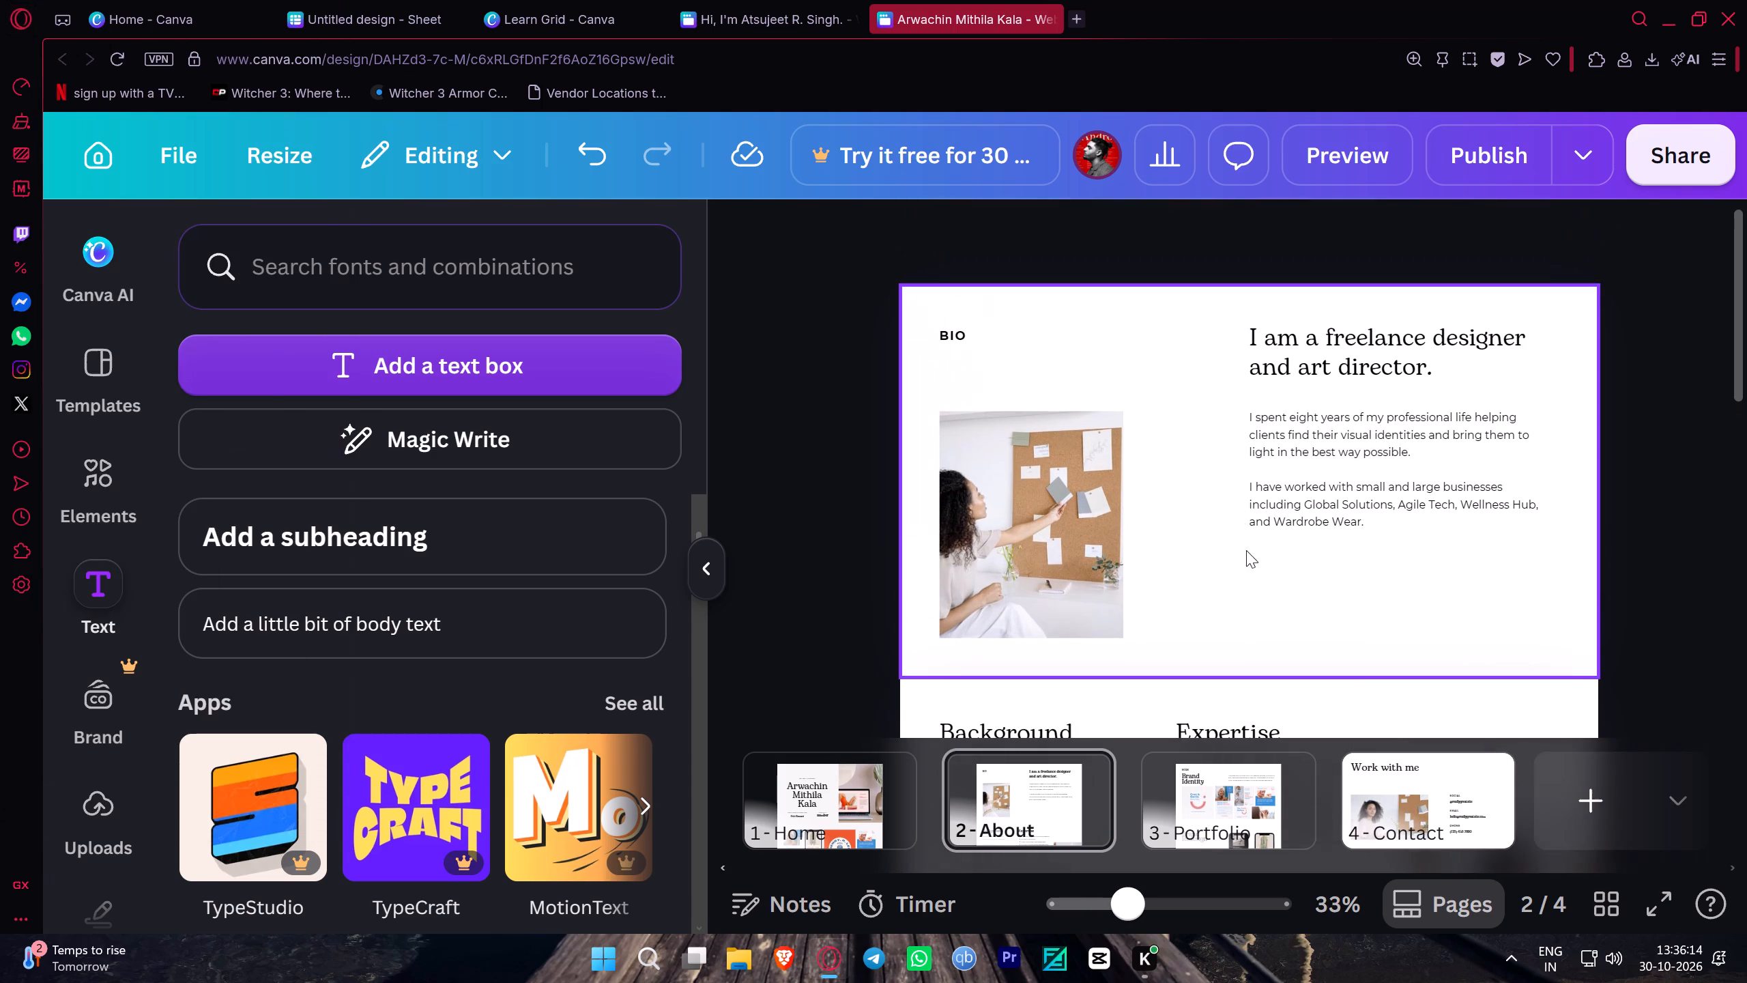
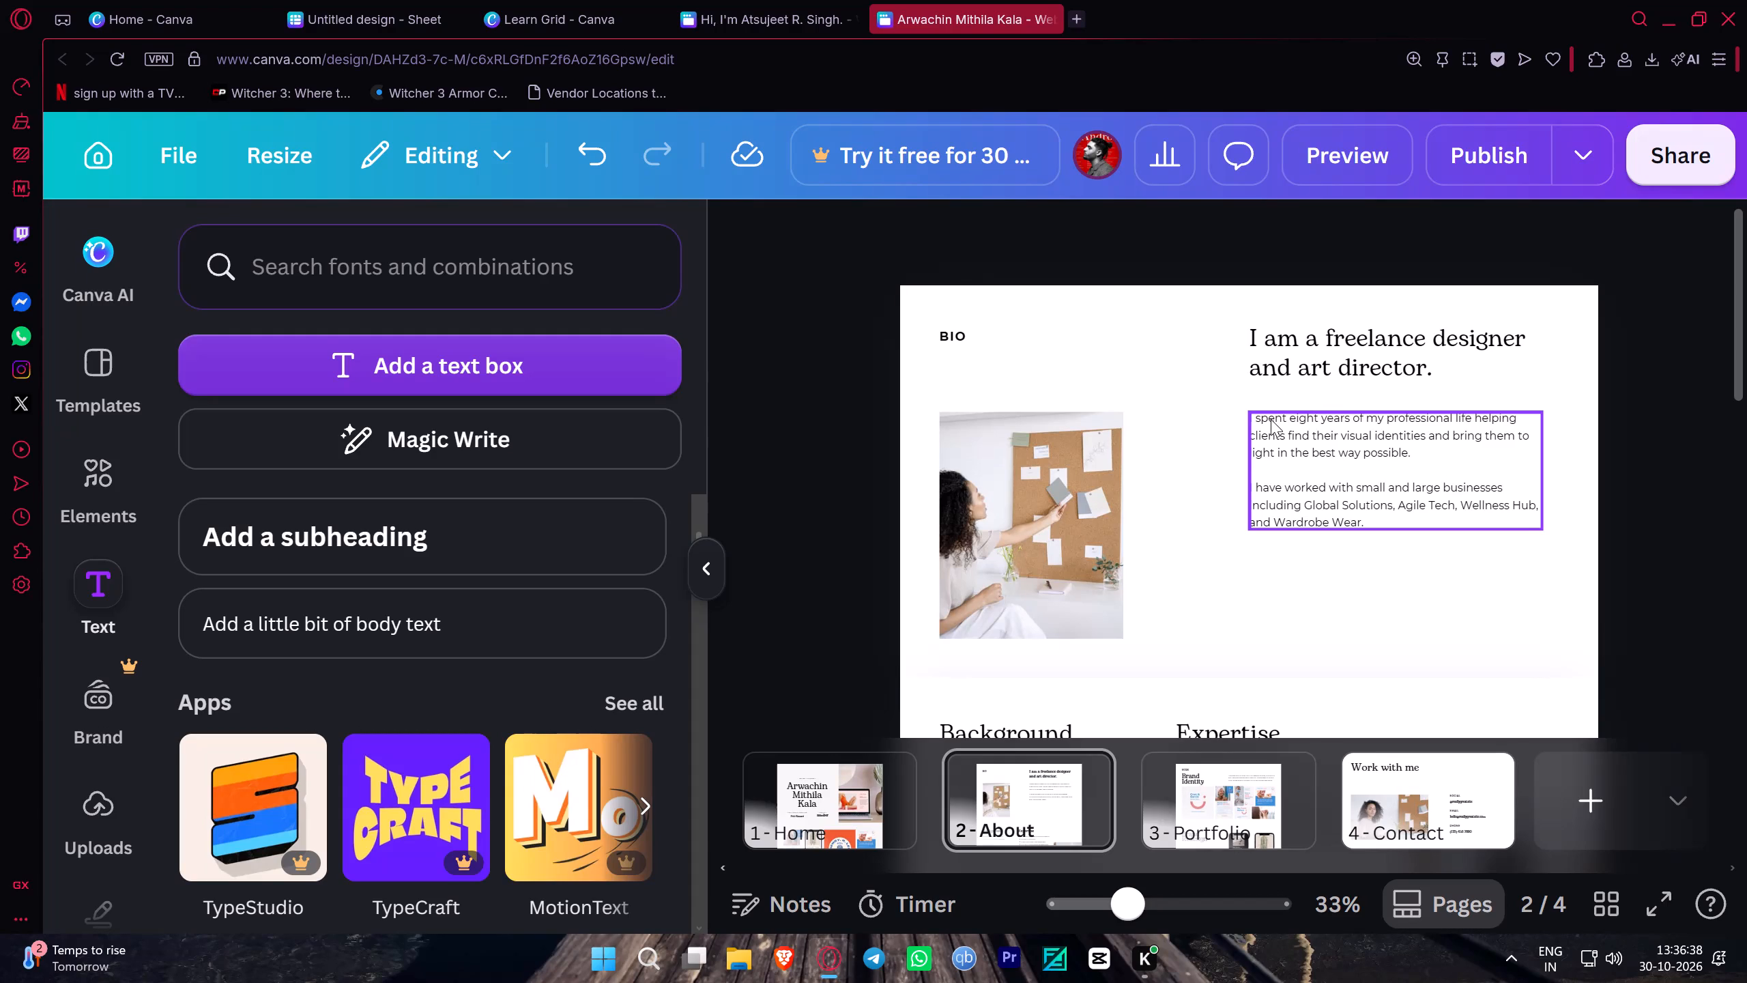
Open the "I am a freelance designer and art director." heading in the About page's Bio section for text editing.
double_click(1341, 329)
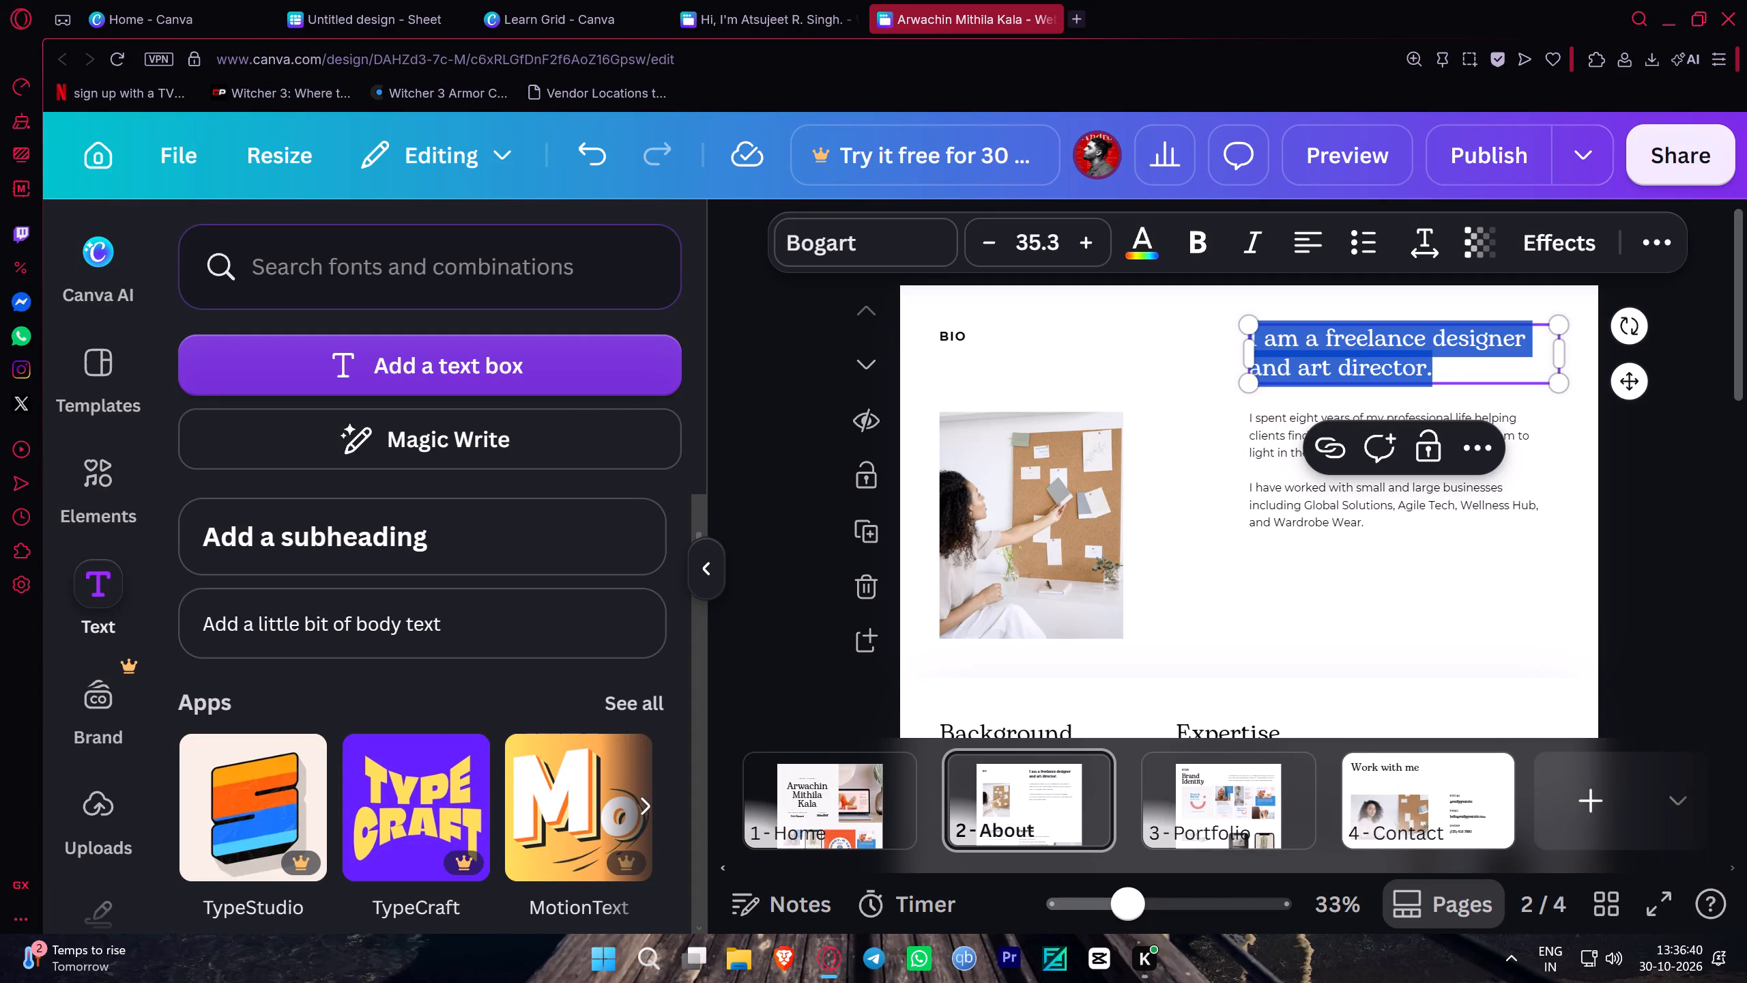
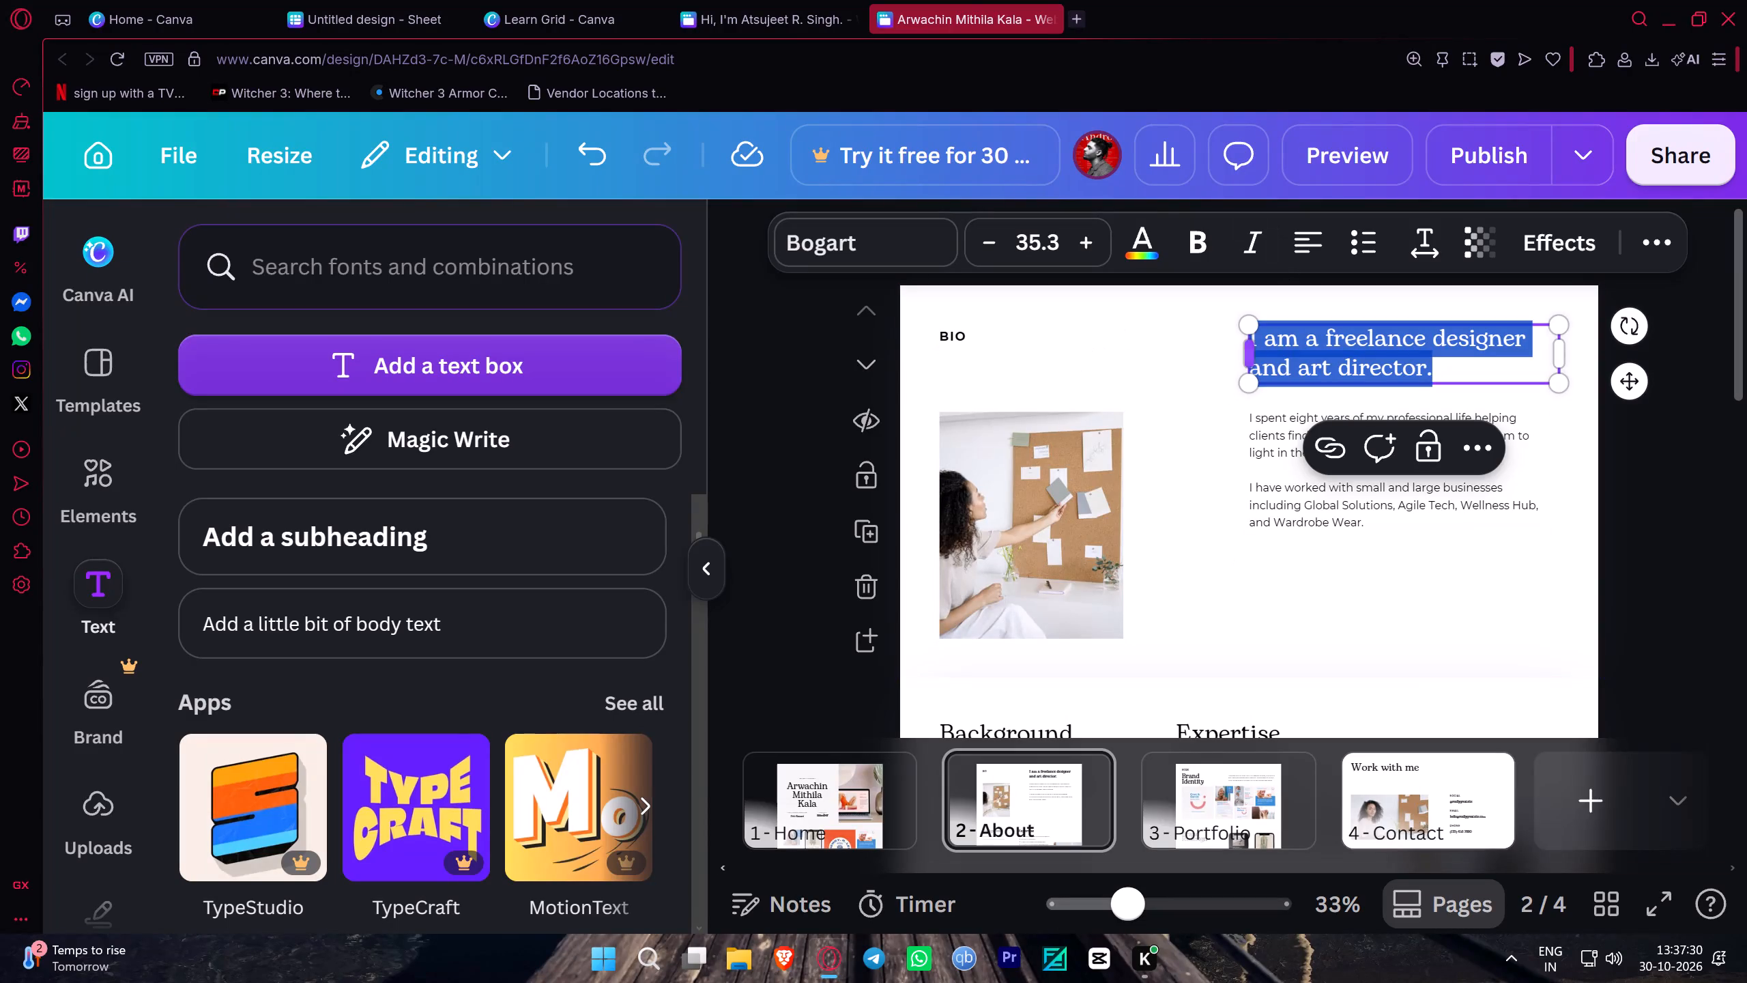
Replace the Bio heading on the About page with "Our Artwork is Authentic.".
left_click(1351, 339)
double_click(1344, 339)
double_click(1344, 339)
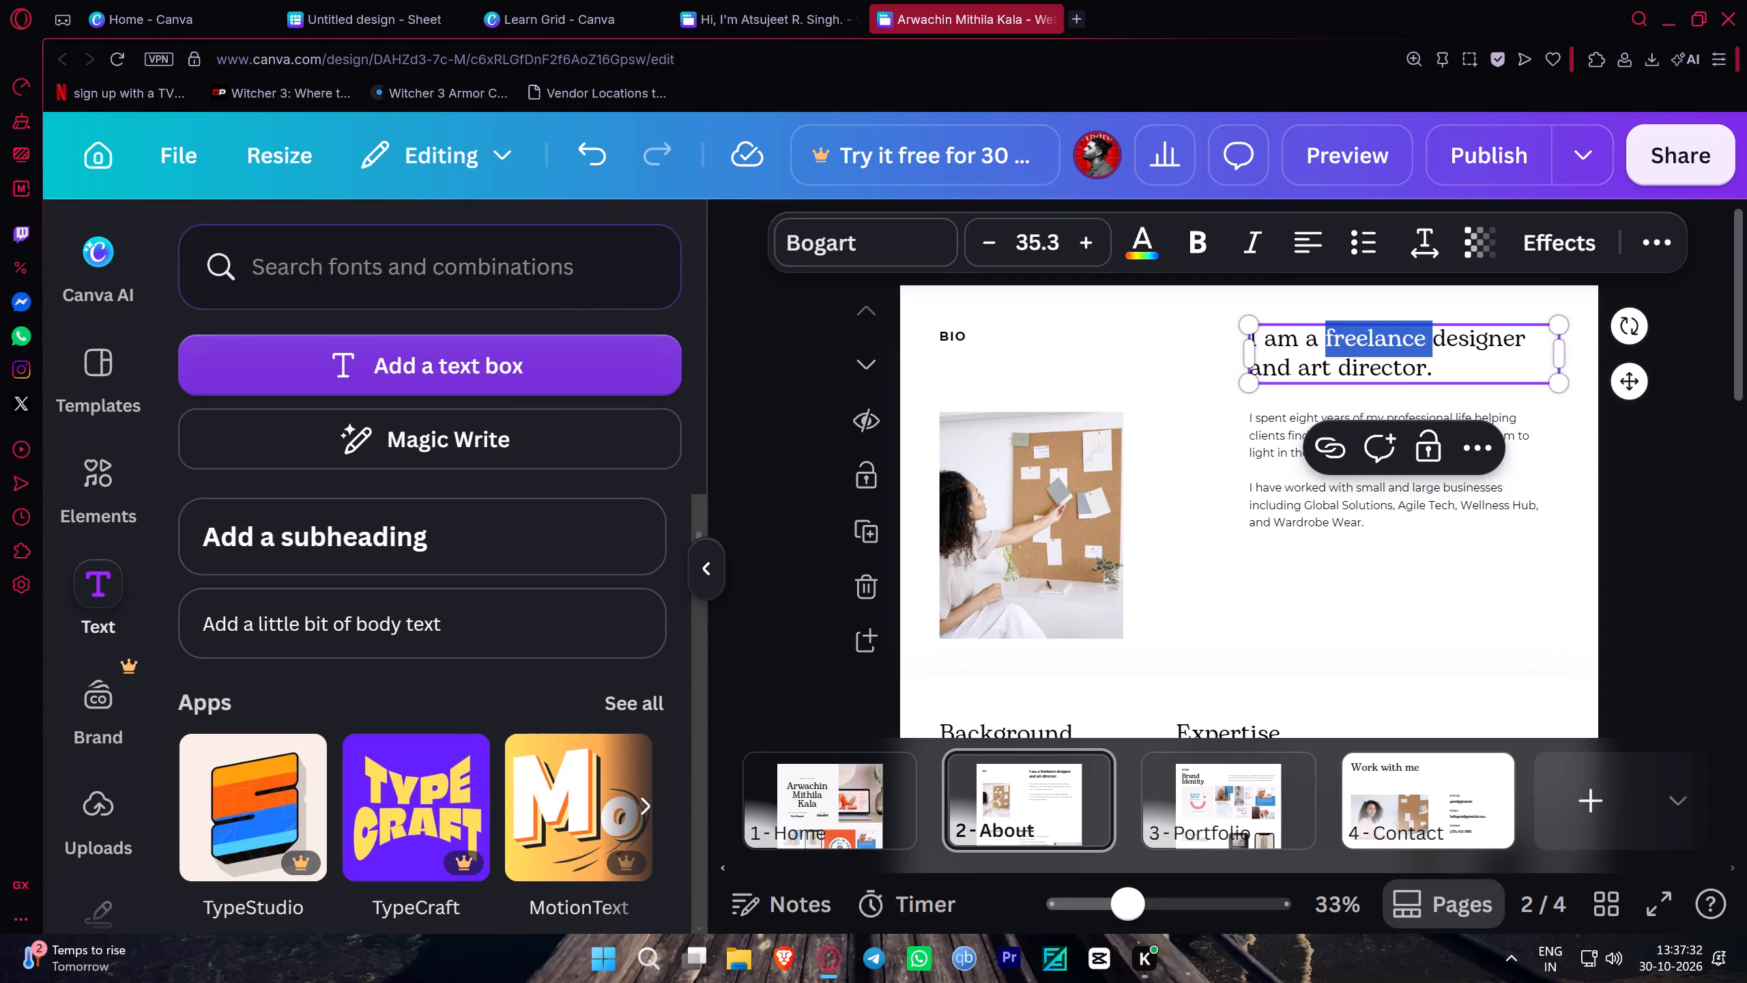
left_click(1433, 361)
left_click_drag(1435, 368, 1264, 337)
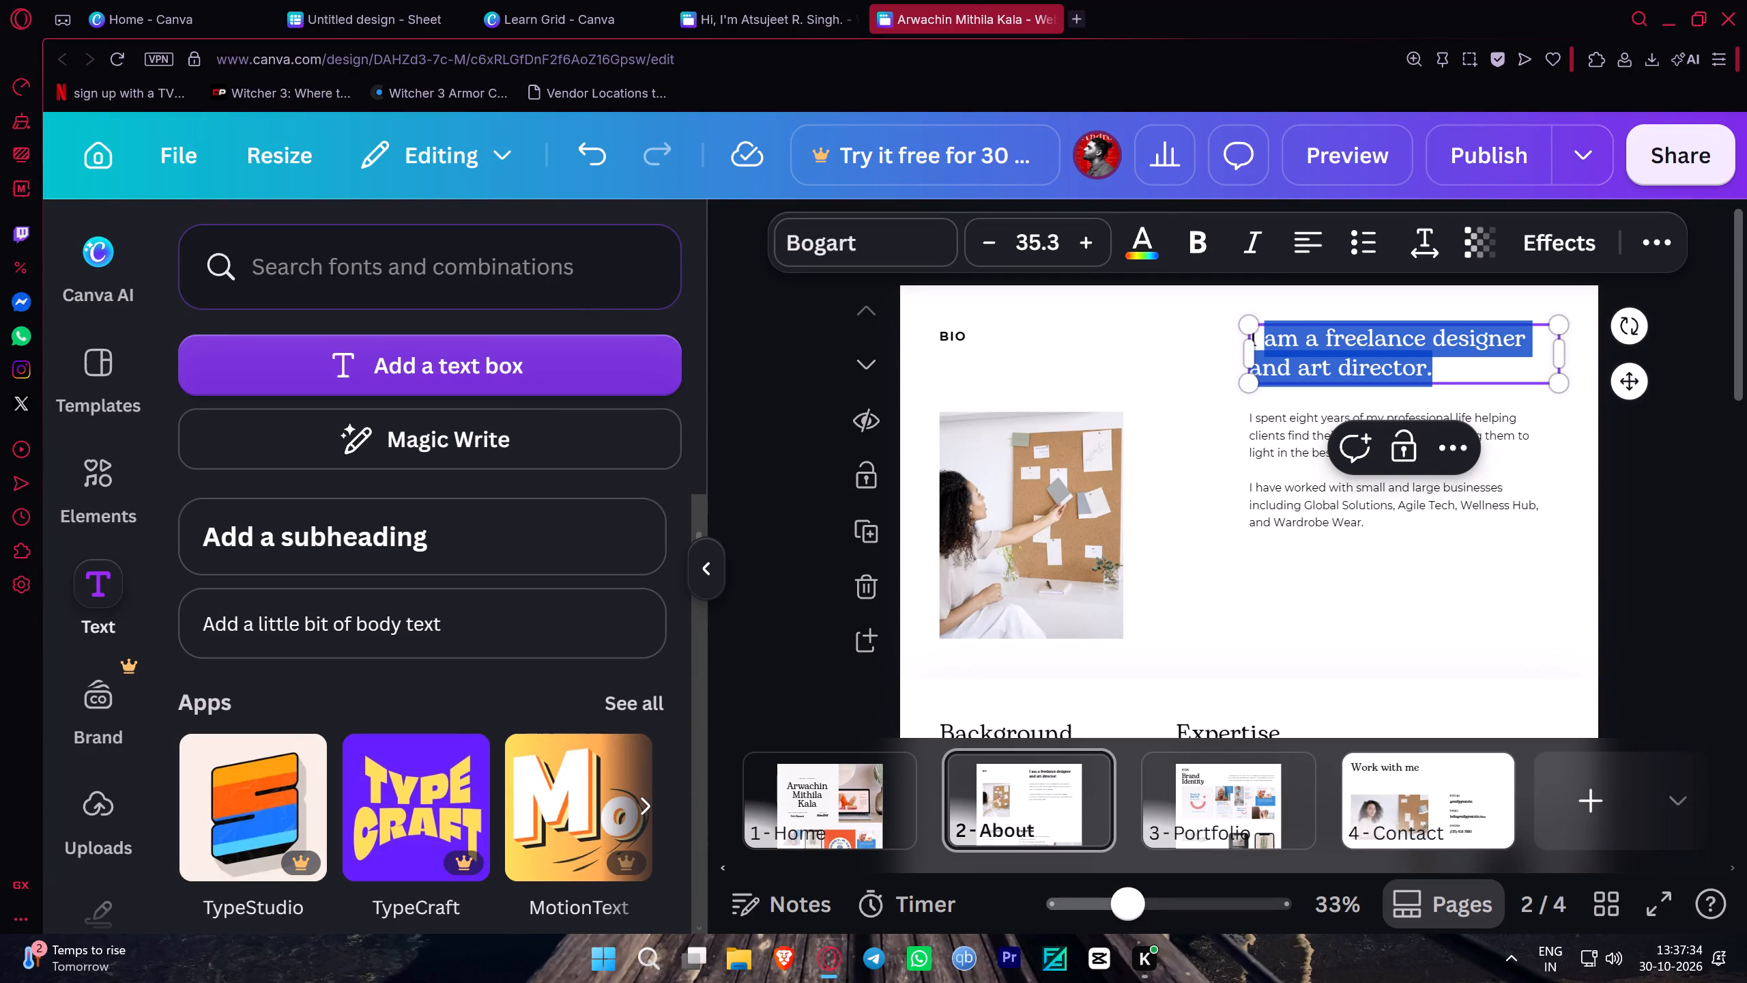
left_click_drag(1264, 337, 1254, 350)
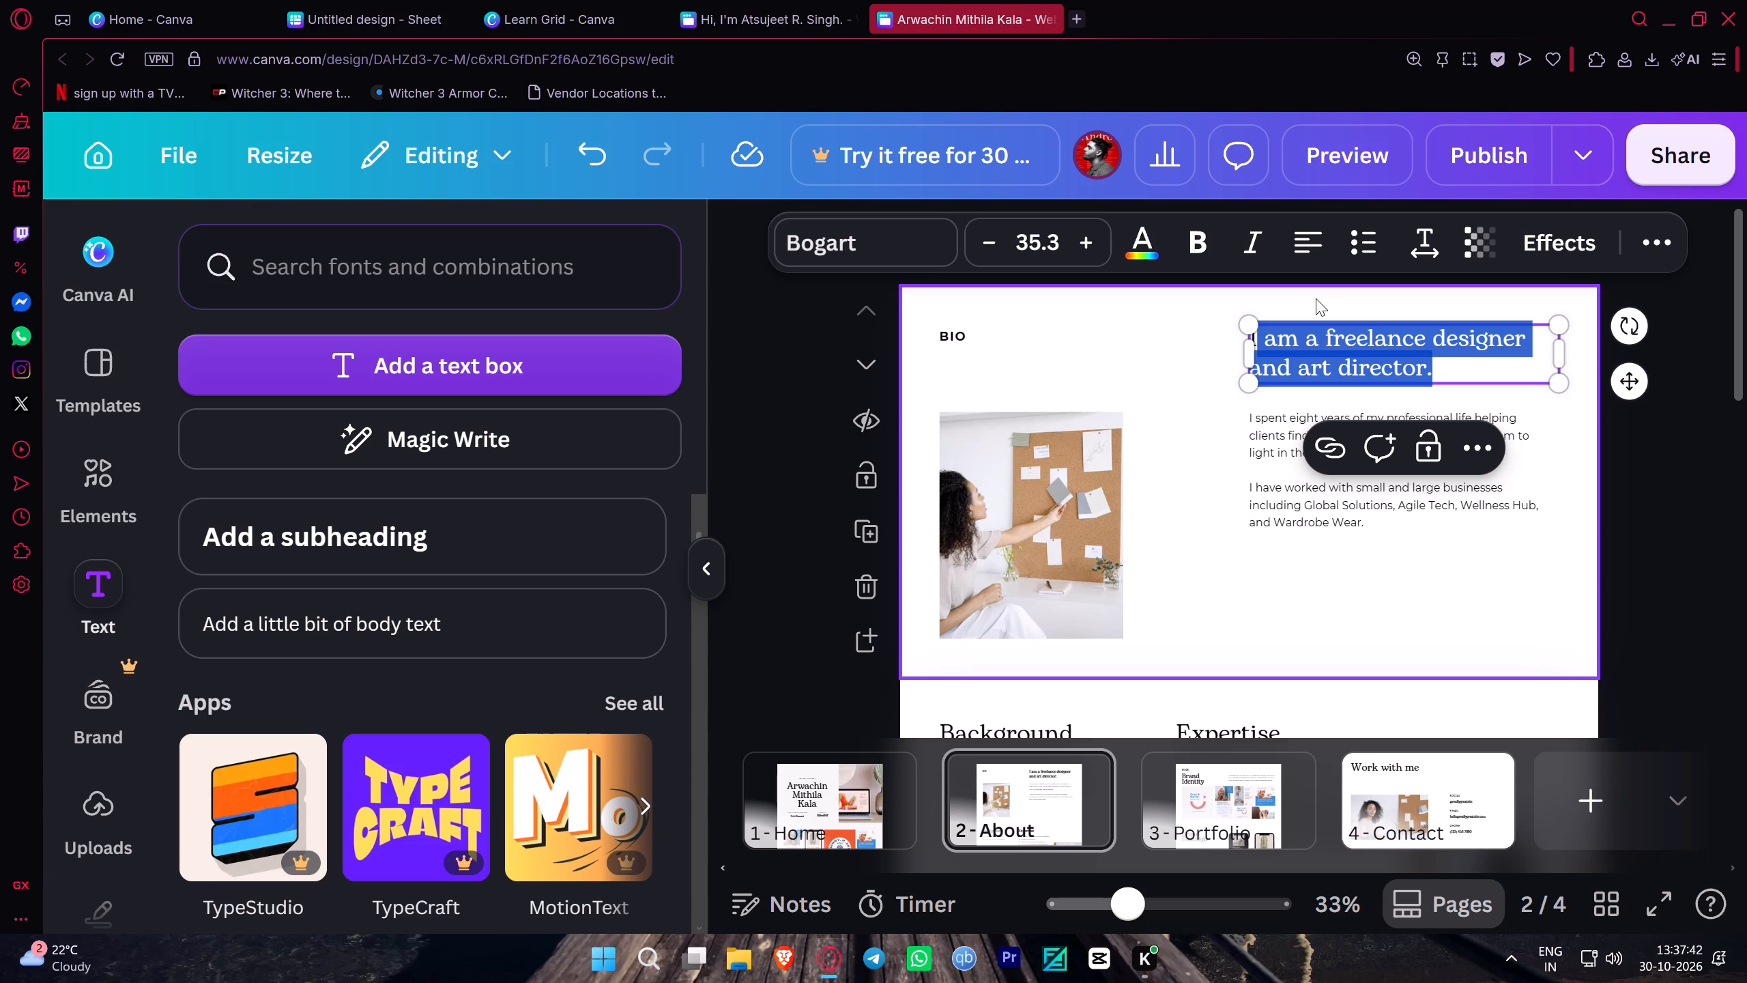
key("BackSpace")
key("BackSpace")
type("Our w")
key("BackSpace")
type("At")
key("BackSpace")
type("rtr")
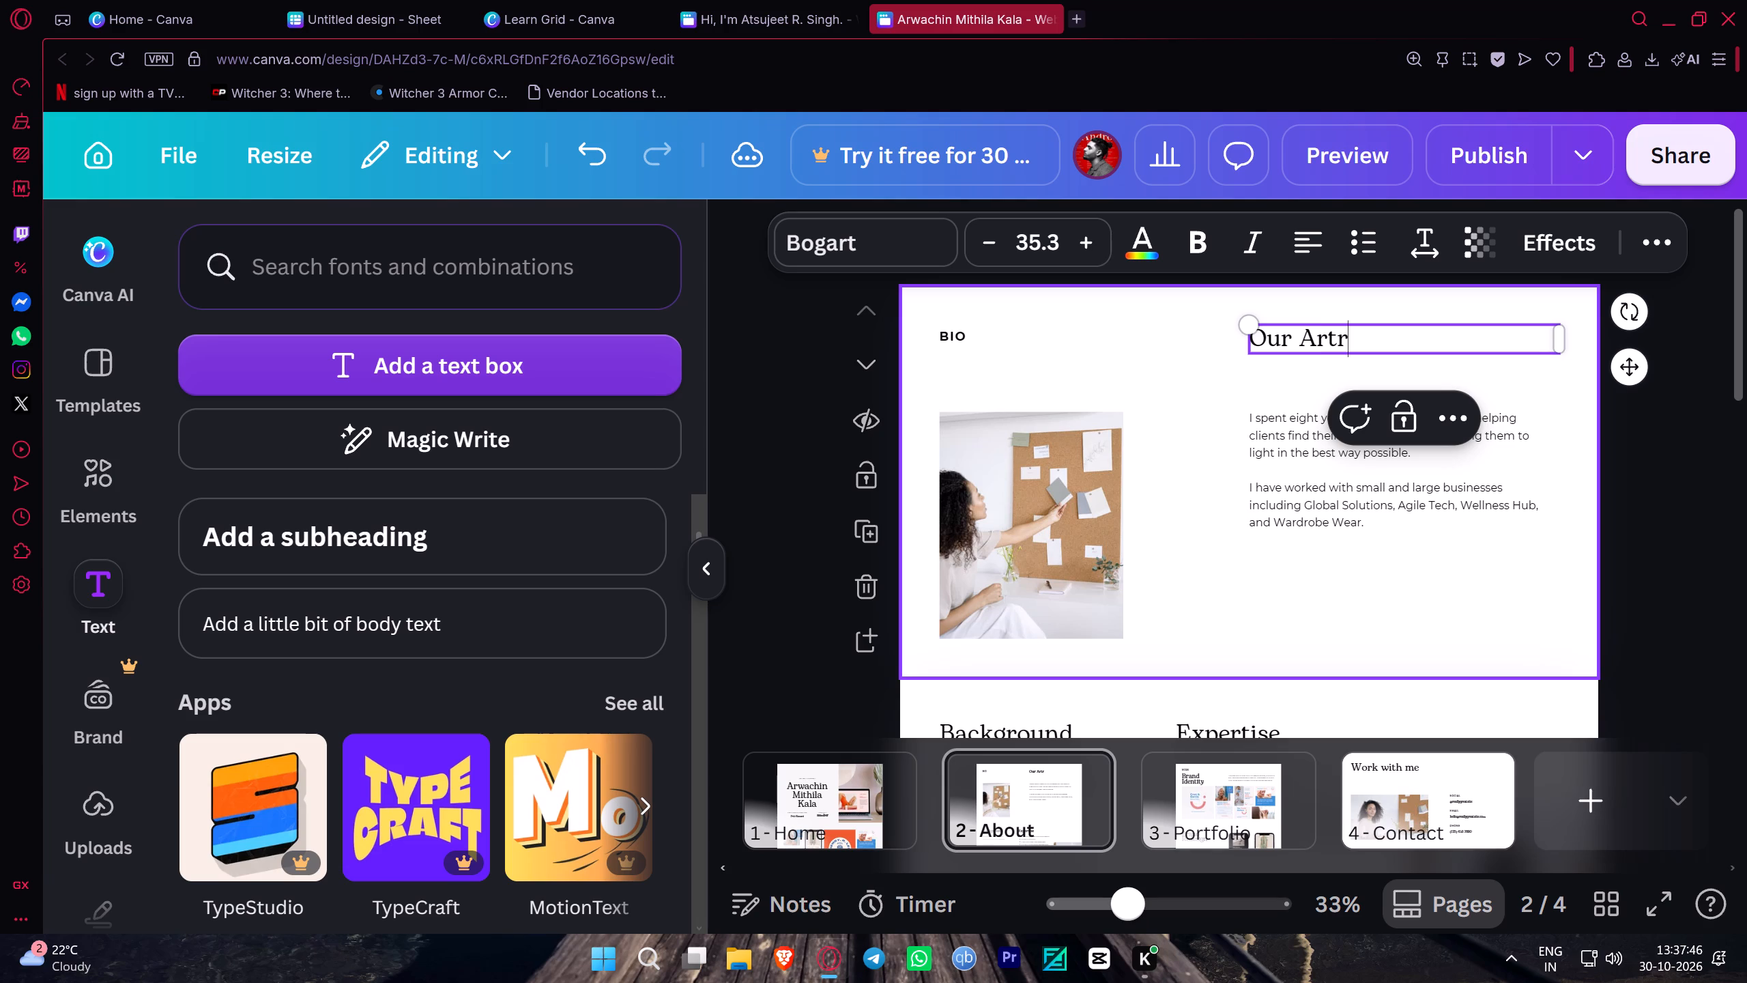
key("BackSpace")
type("work is")
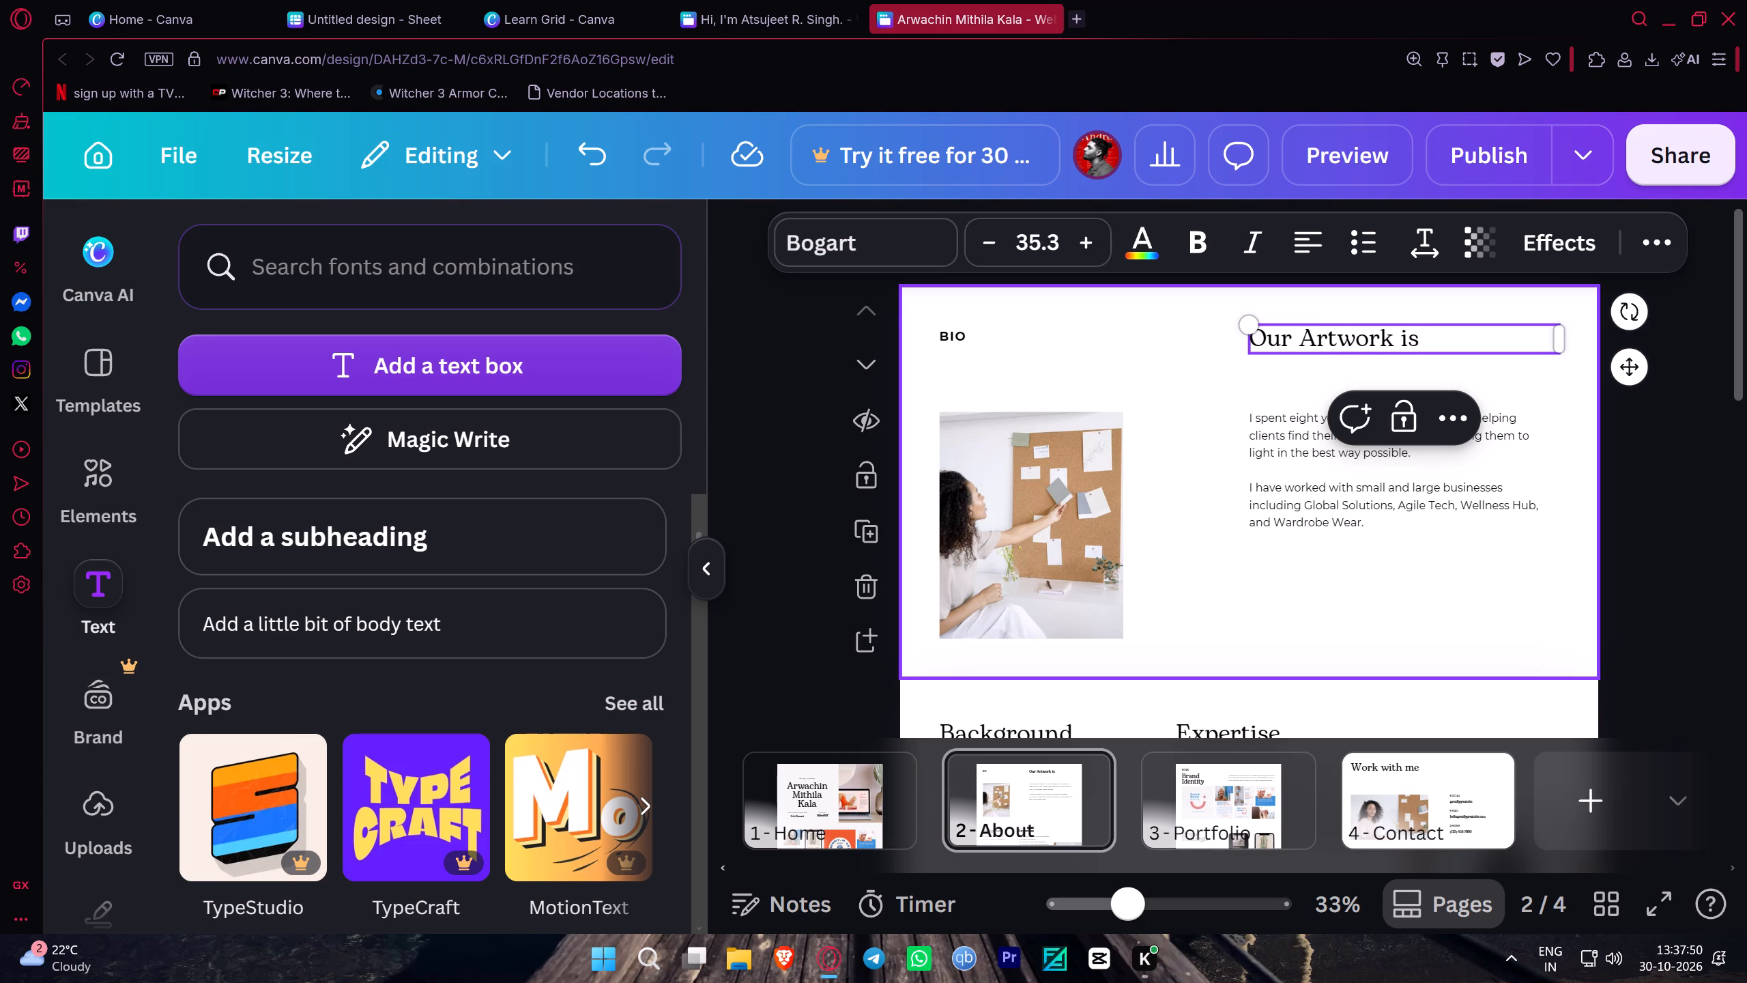
key("space")
type("Authet")
key("BackSpace")
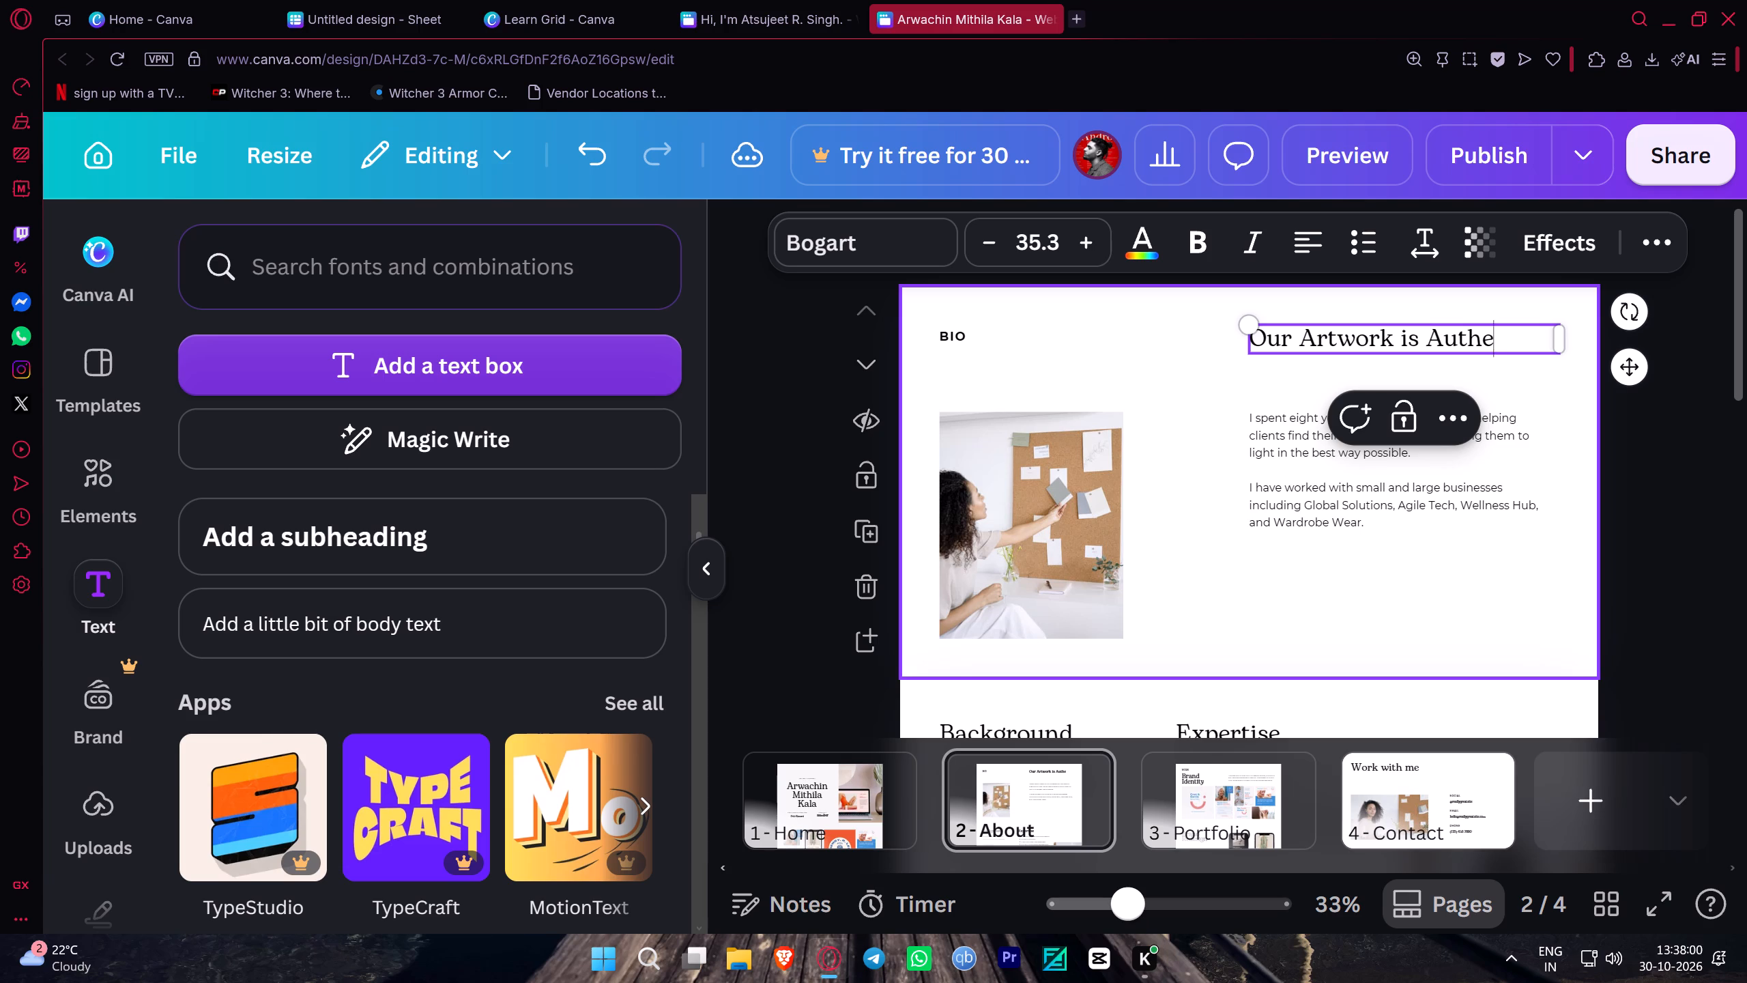
type("ntic")
key("period")
Add a new text box reading "Literally" directly below the "Our Artwork is Authentic." heading.
left_click(434, 360)
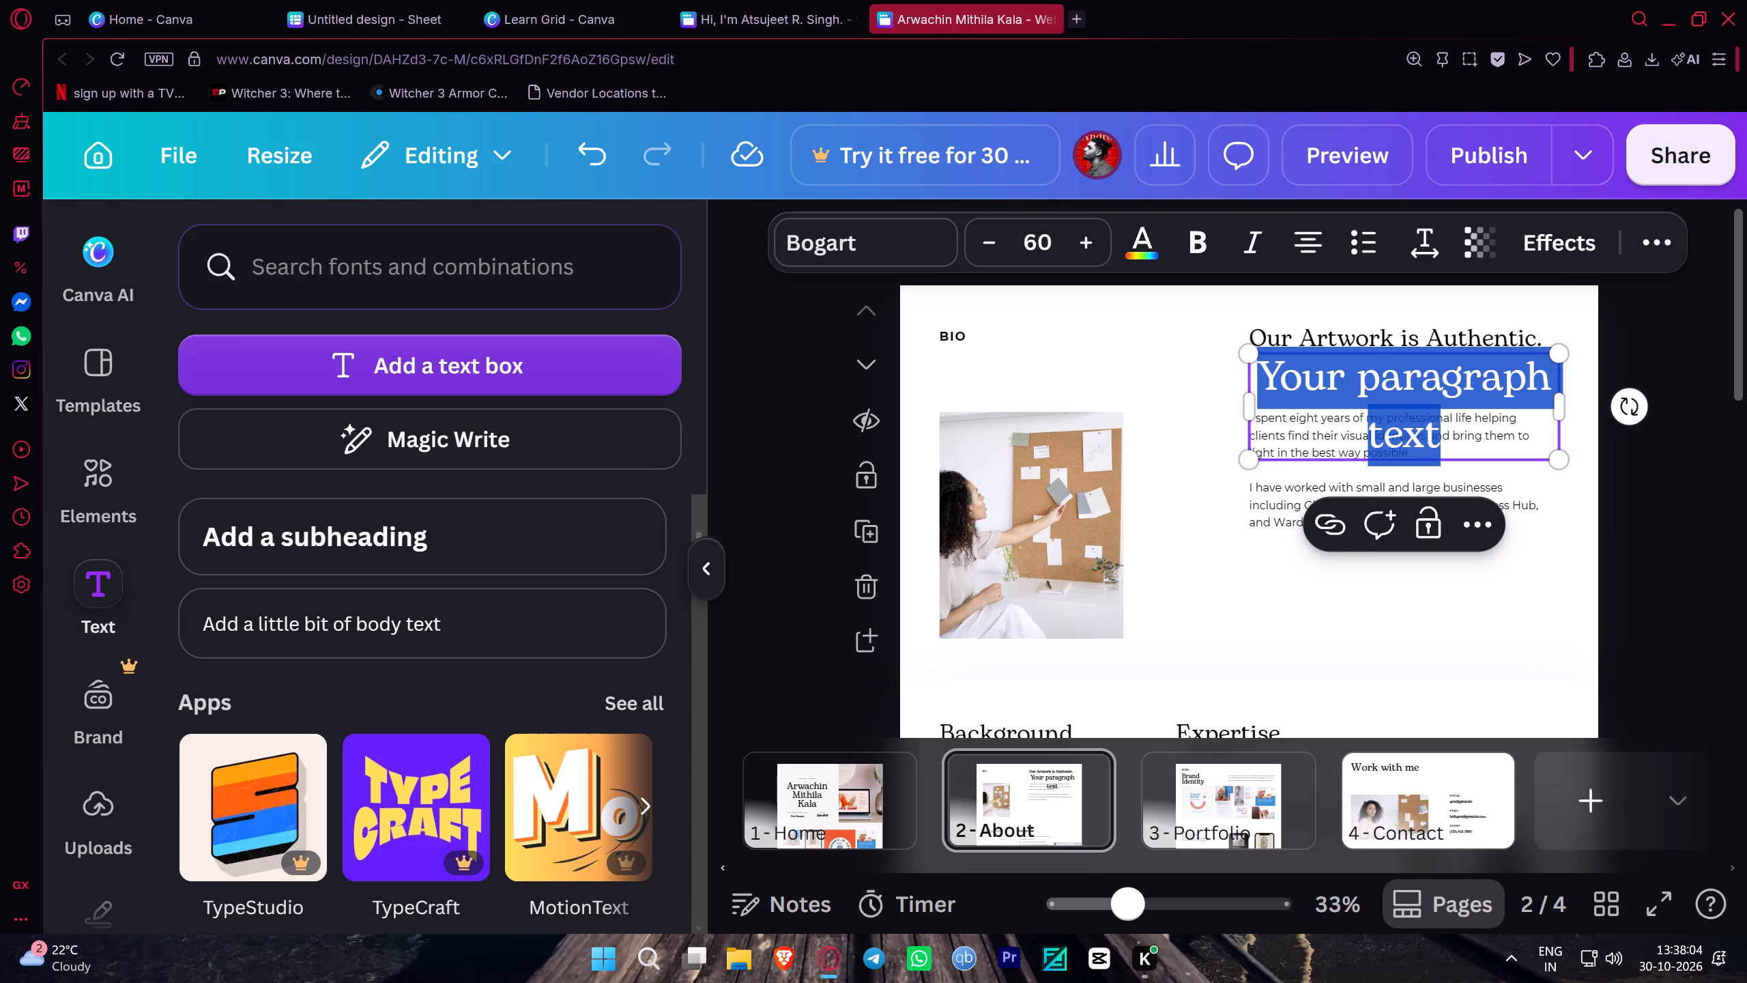
type("LIt")
key("BackSpace")
key("BackSpace")
type("iterally")
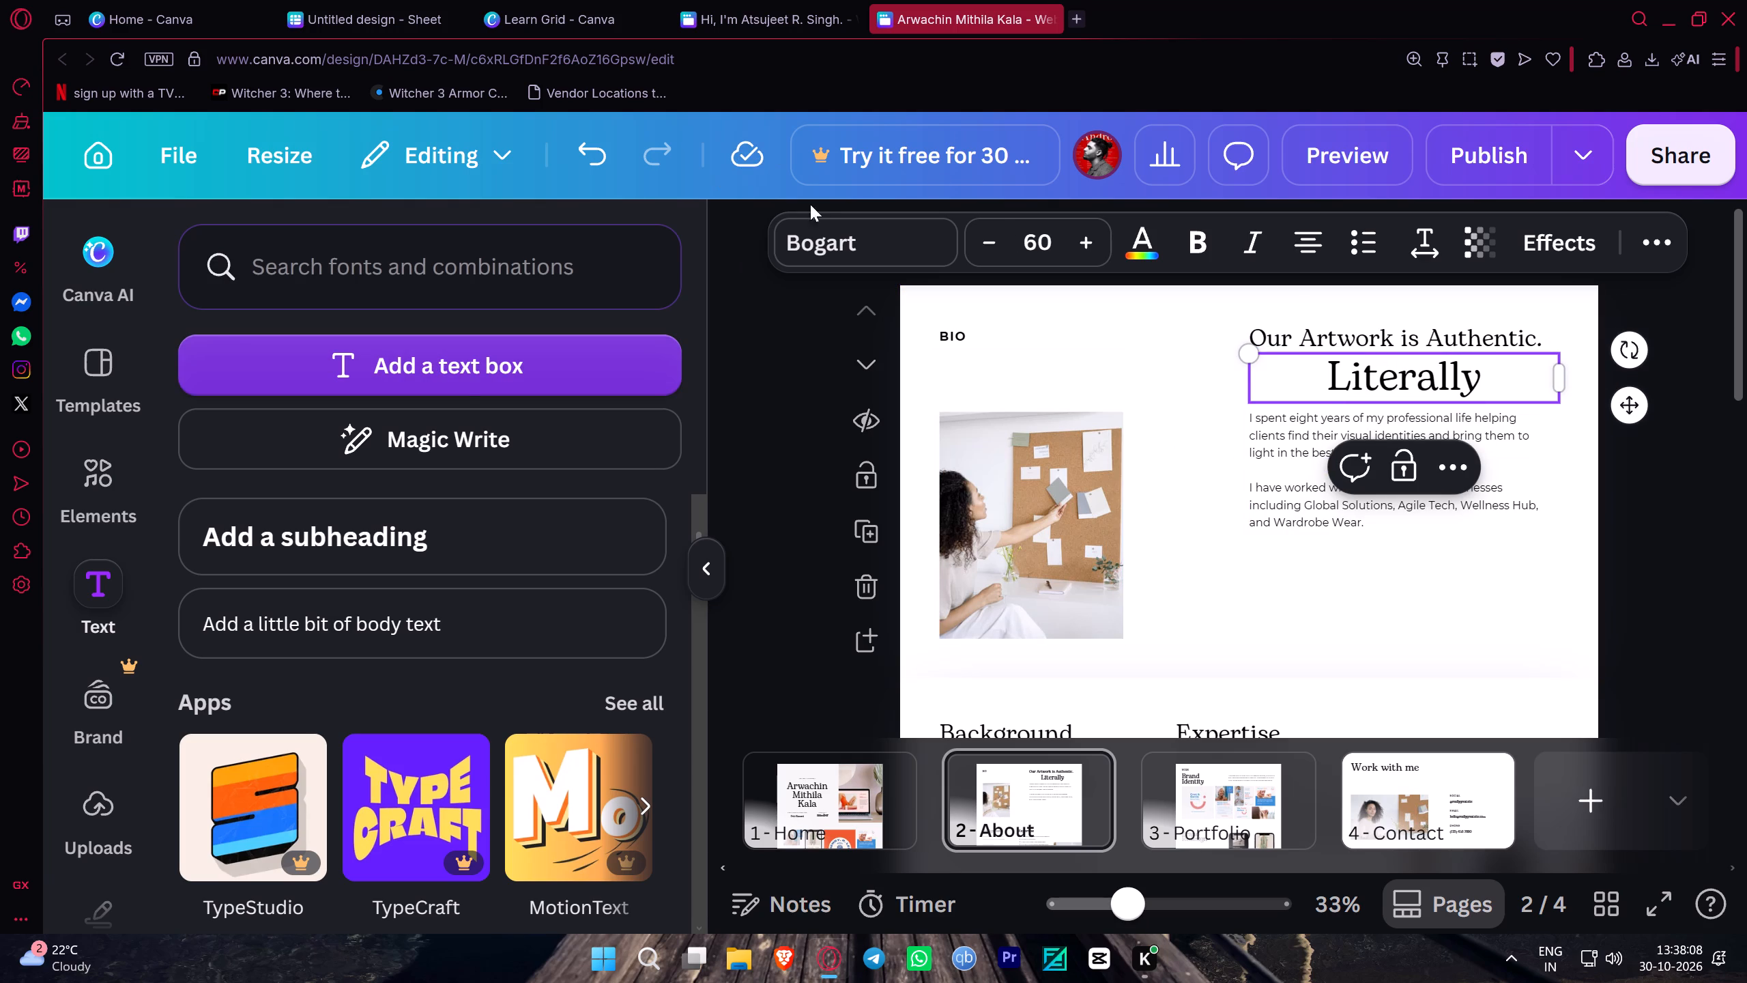
Set the font of the "Literally" text to Caveat Brush.
left_click(829, 235)
left_click(343, 662)
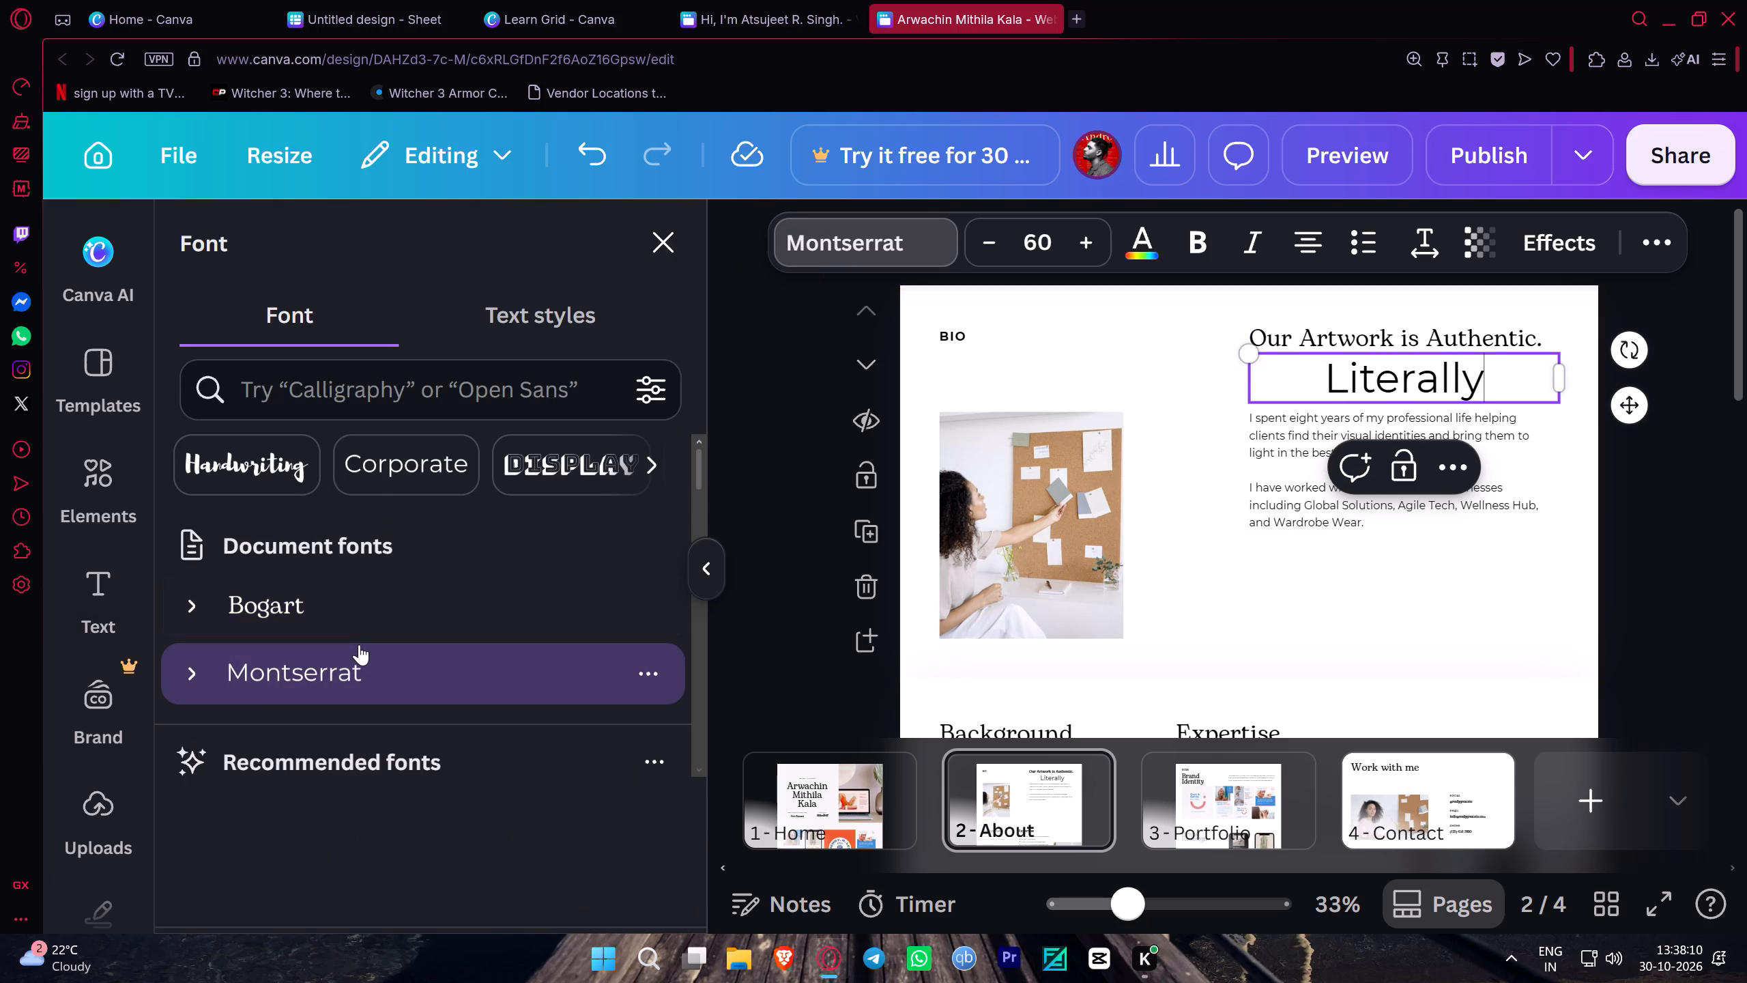
scroll(360, 678, "down", 1)
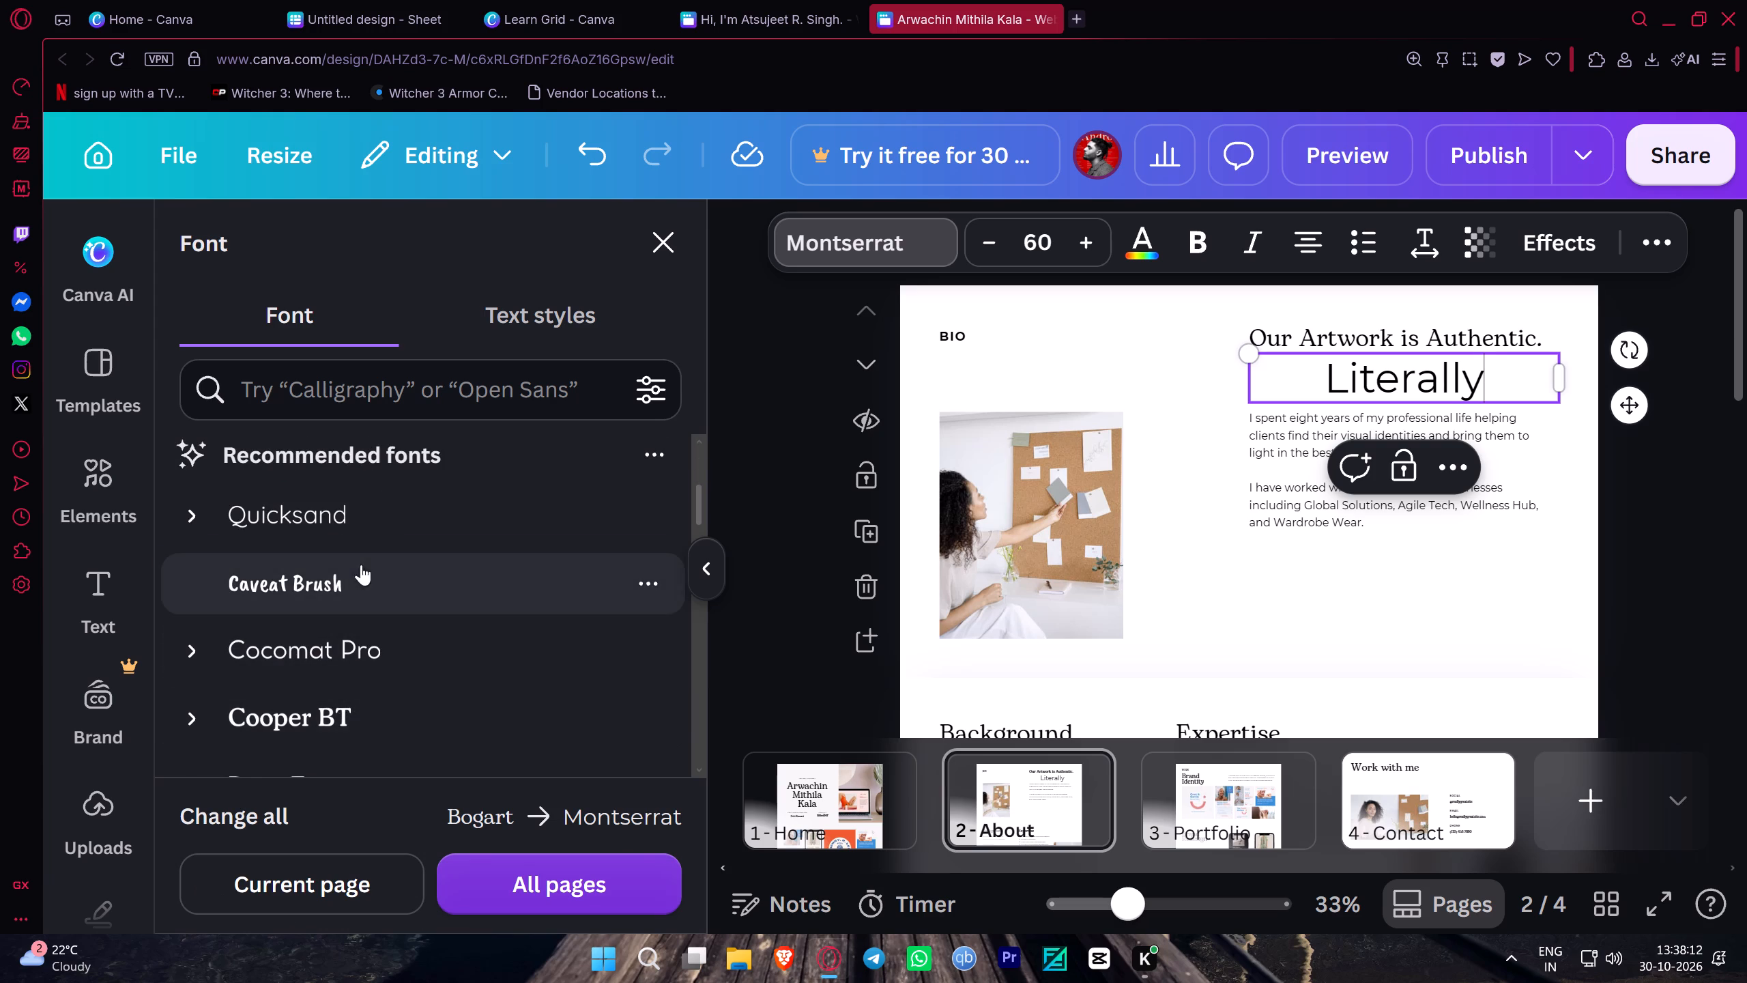
left_click(361, 586)
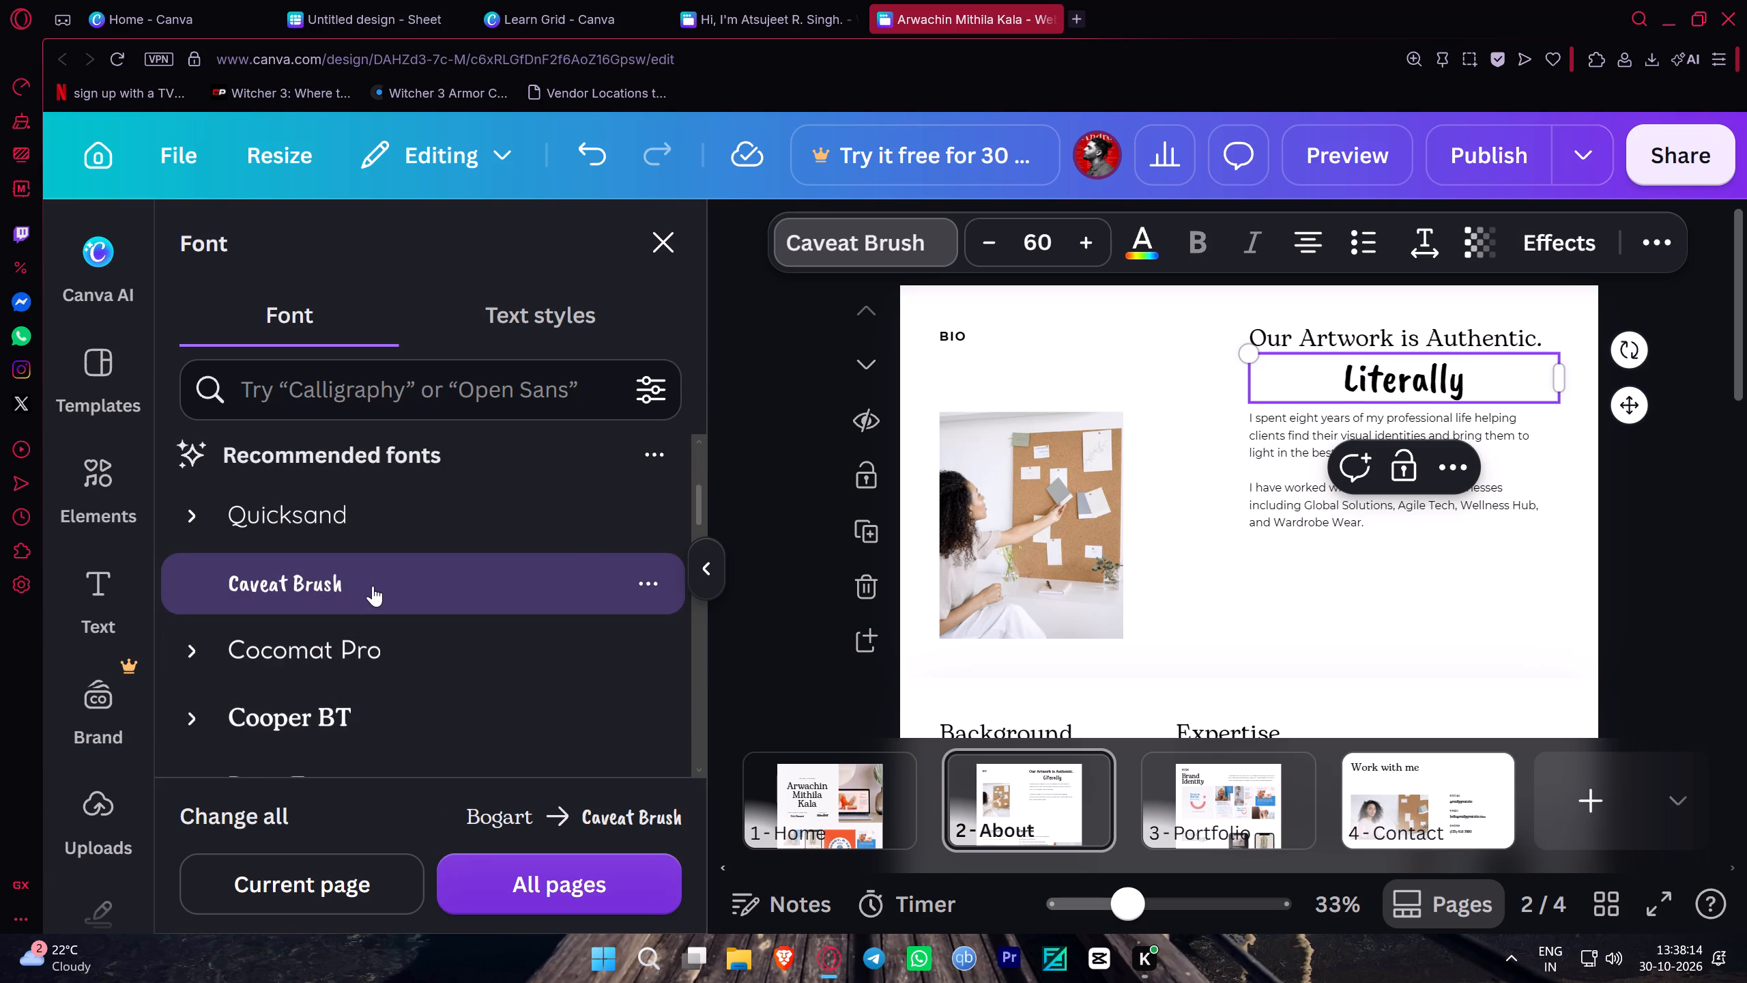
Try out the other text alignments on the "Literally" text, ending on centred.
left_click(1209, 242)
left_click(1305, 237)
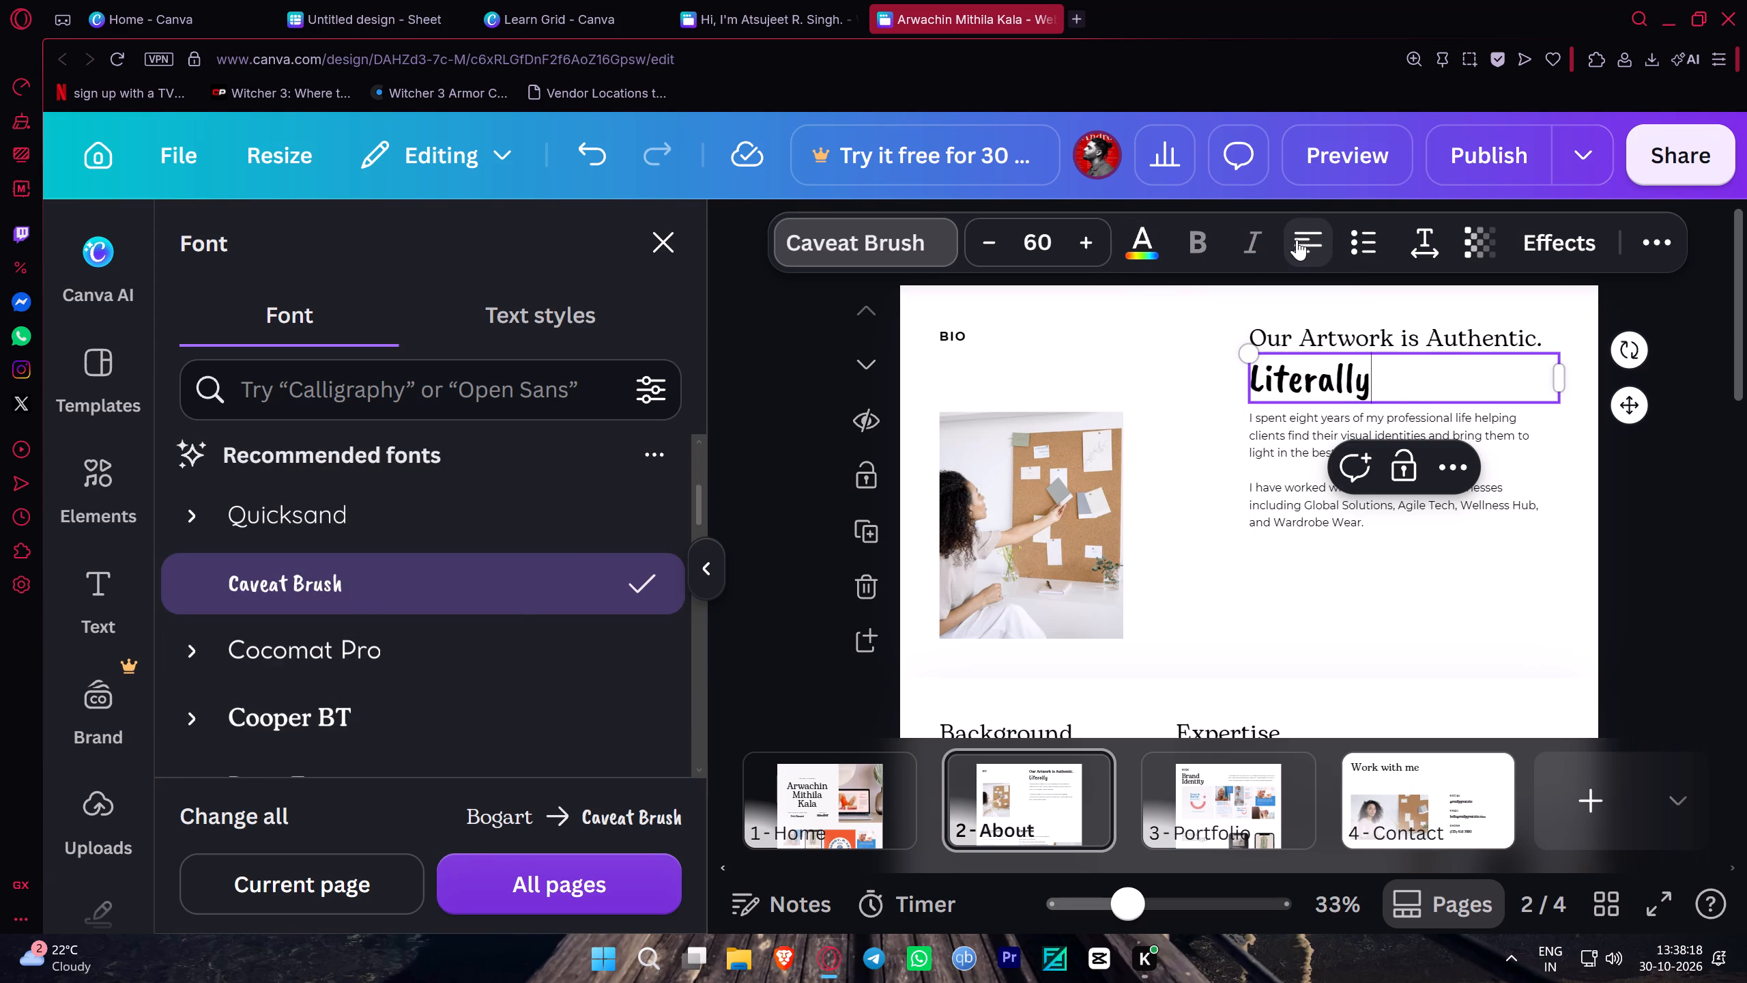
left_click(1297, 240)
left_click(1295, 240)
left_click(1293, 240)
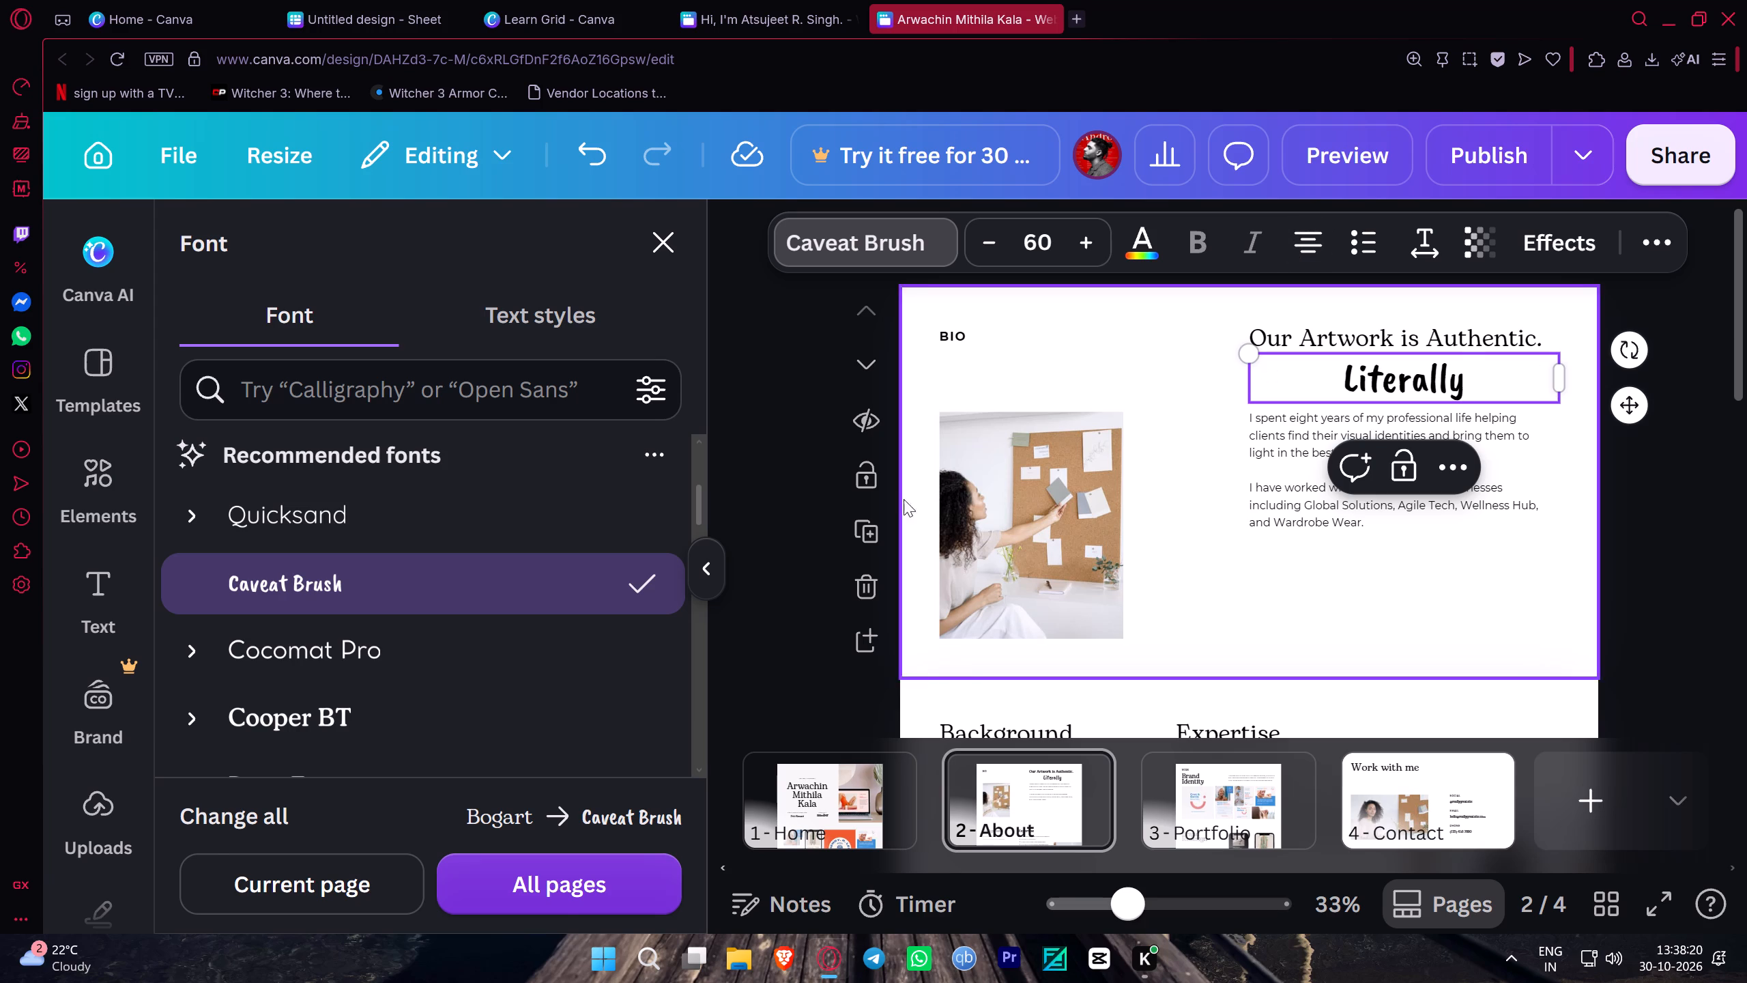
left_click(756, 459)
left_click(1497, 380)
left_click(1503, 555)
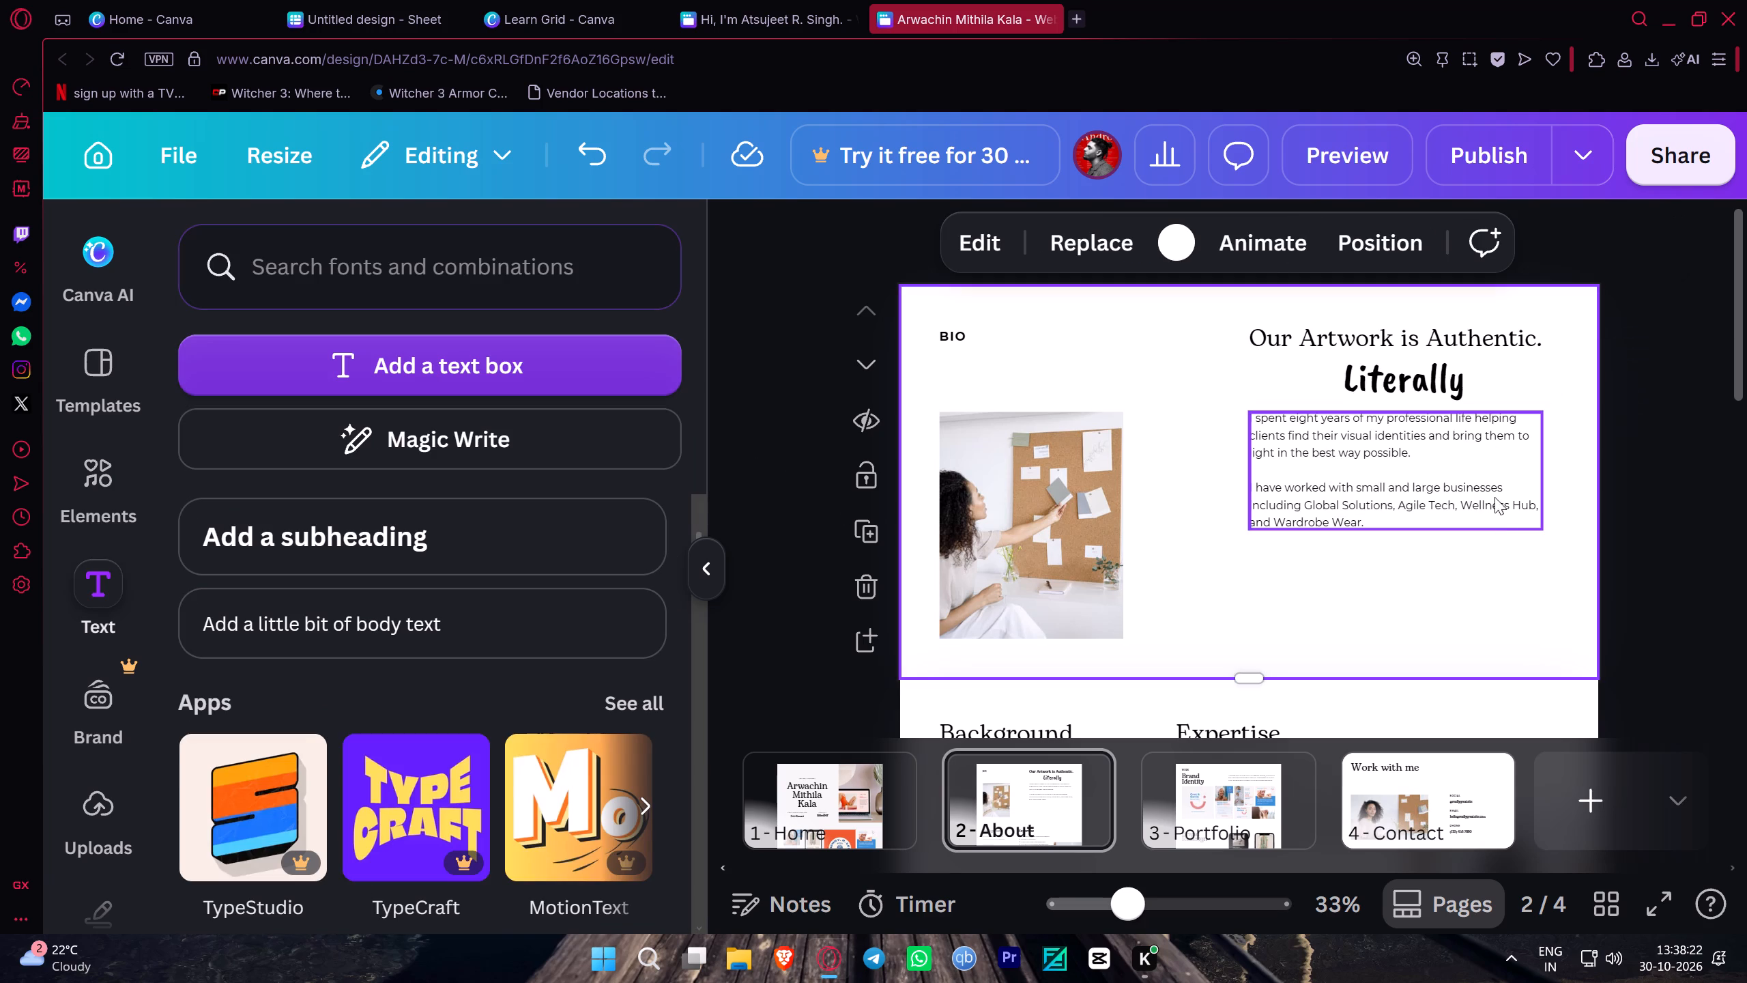
Append an exclamation mark so the Caveat Brush text reads "Literally!".
double_click(1475, 367)
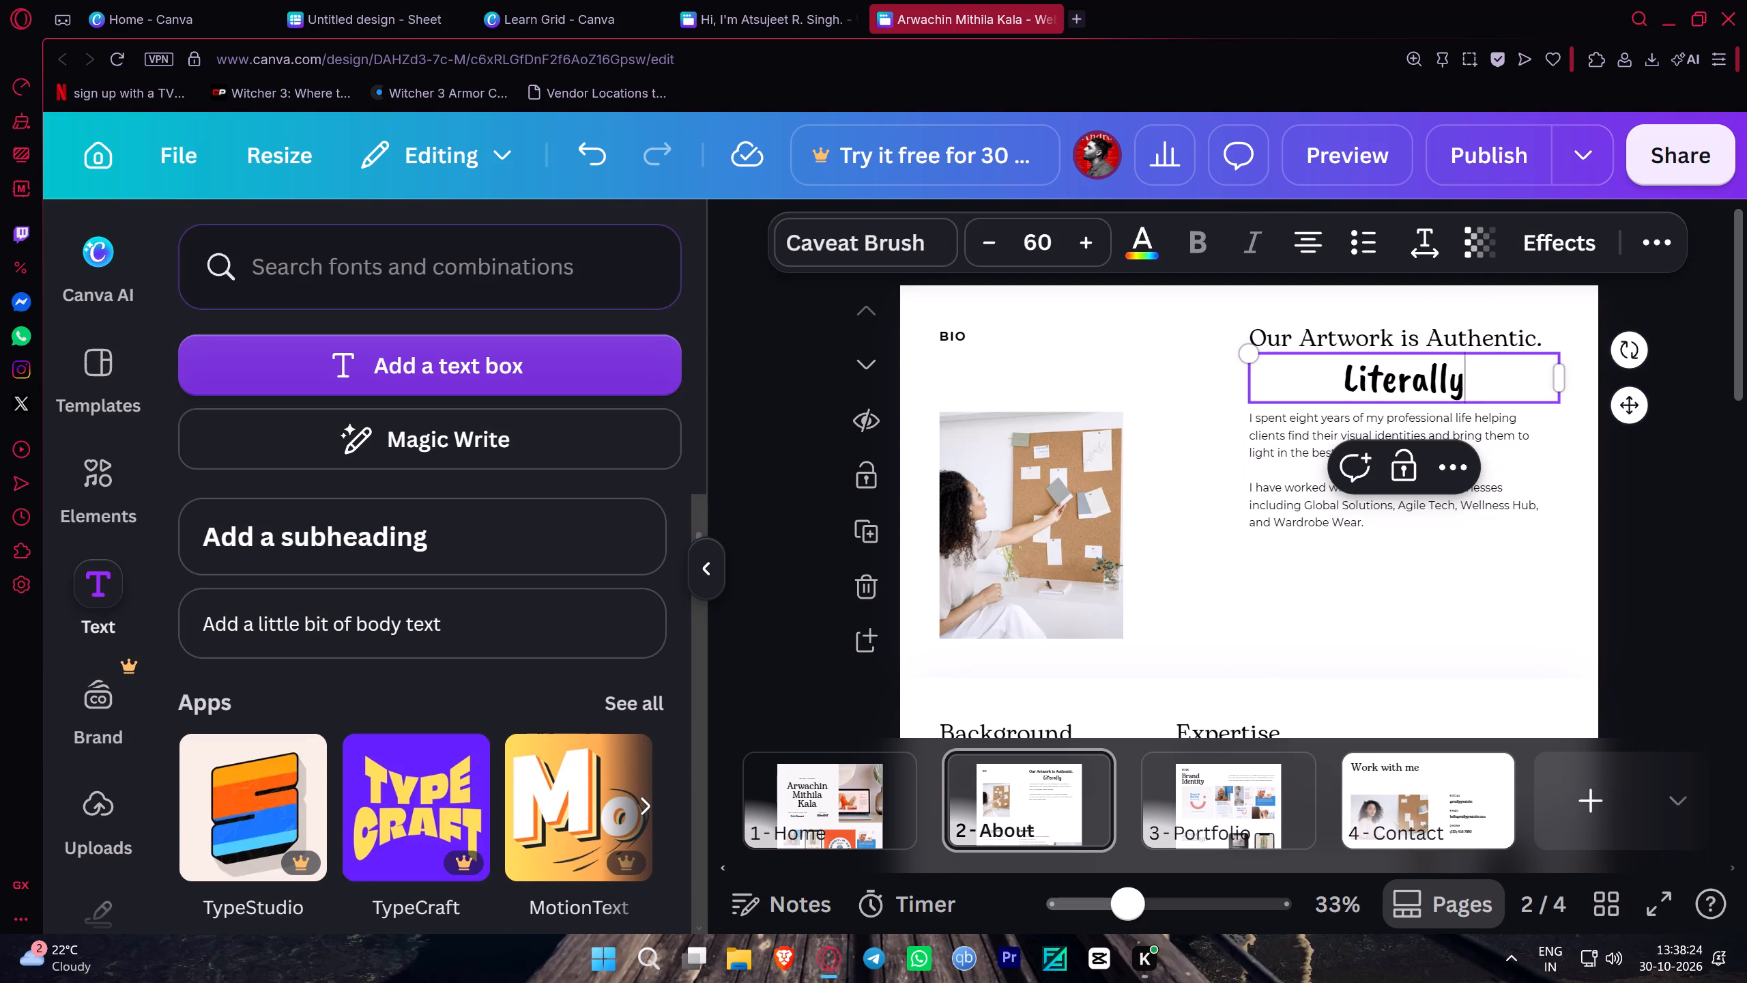
key("shift+exclam")
left_click(1391, 622)
Nudge the Bio body text box straight down to leave a gap beneath "Literally!".
left_click(1367, 461)
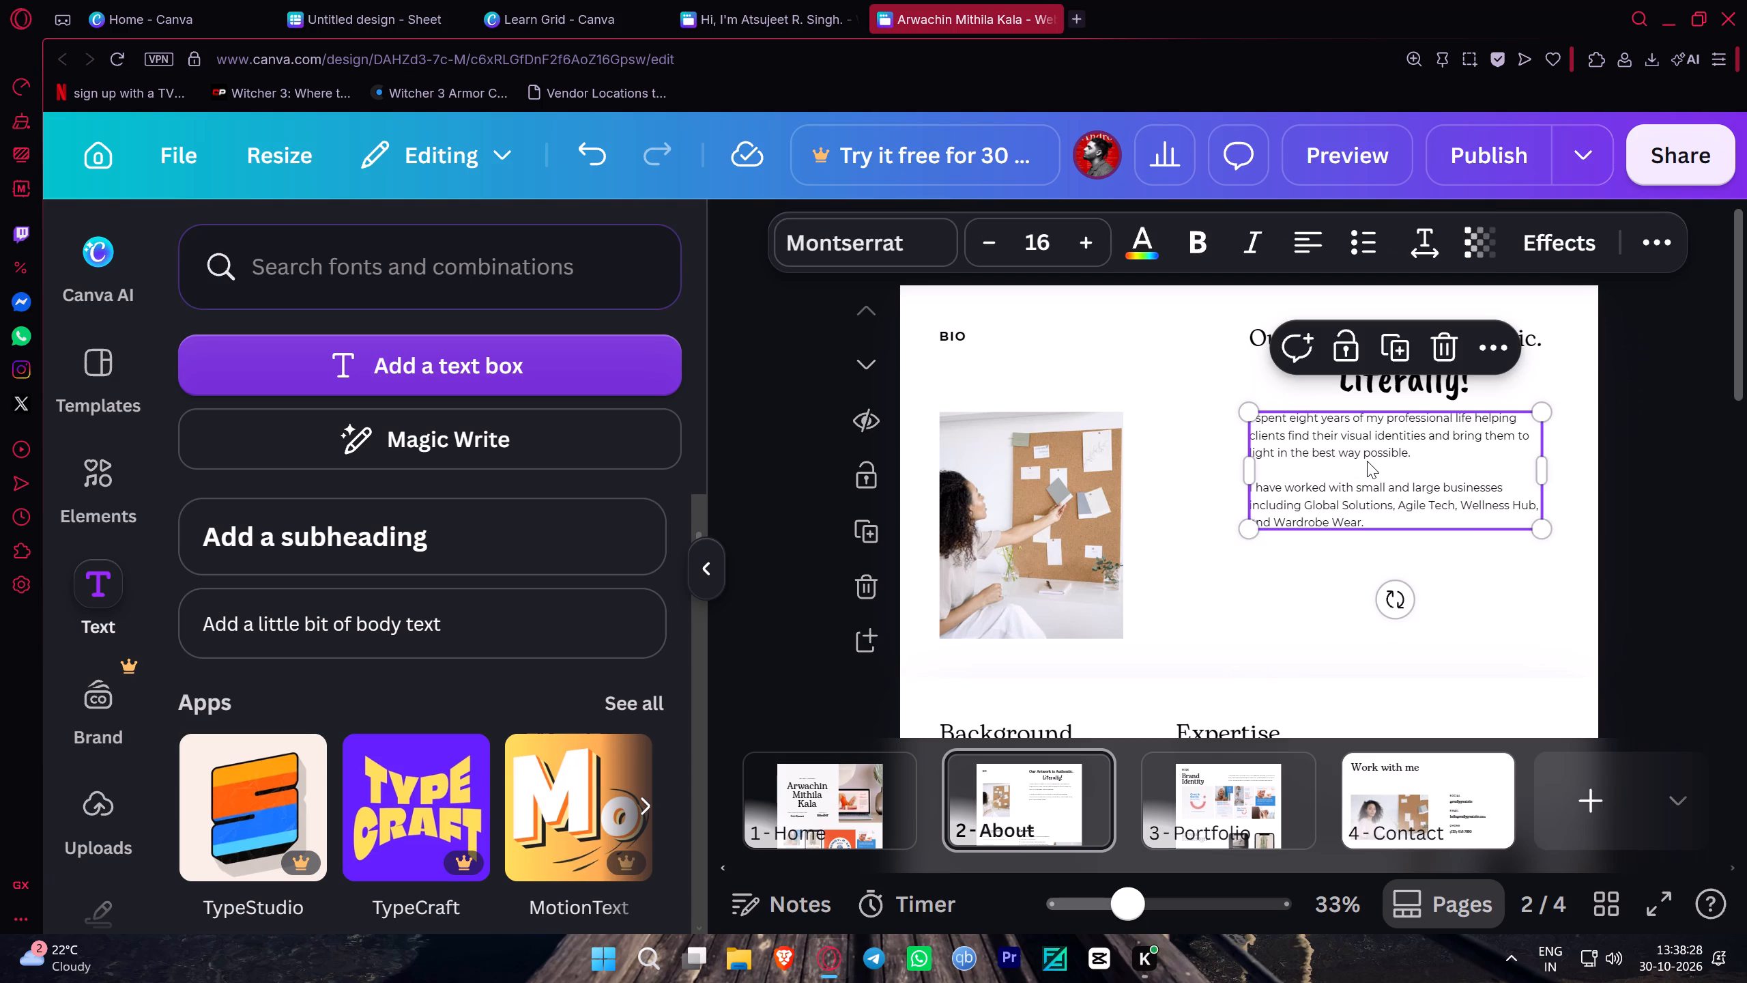
key("Down")
key("Down")
key("Down")
key("Down")
key("Down")
key("Down")
key("Down")
key("Down")
key("Down")
key("Down")
key("Down")
key("Down")
key("Down")
key("Down")
key("Down")
key("Down")
key("Down")
key("Down")
key("Down")
key("Down")
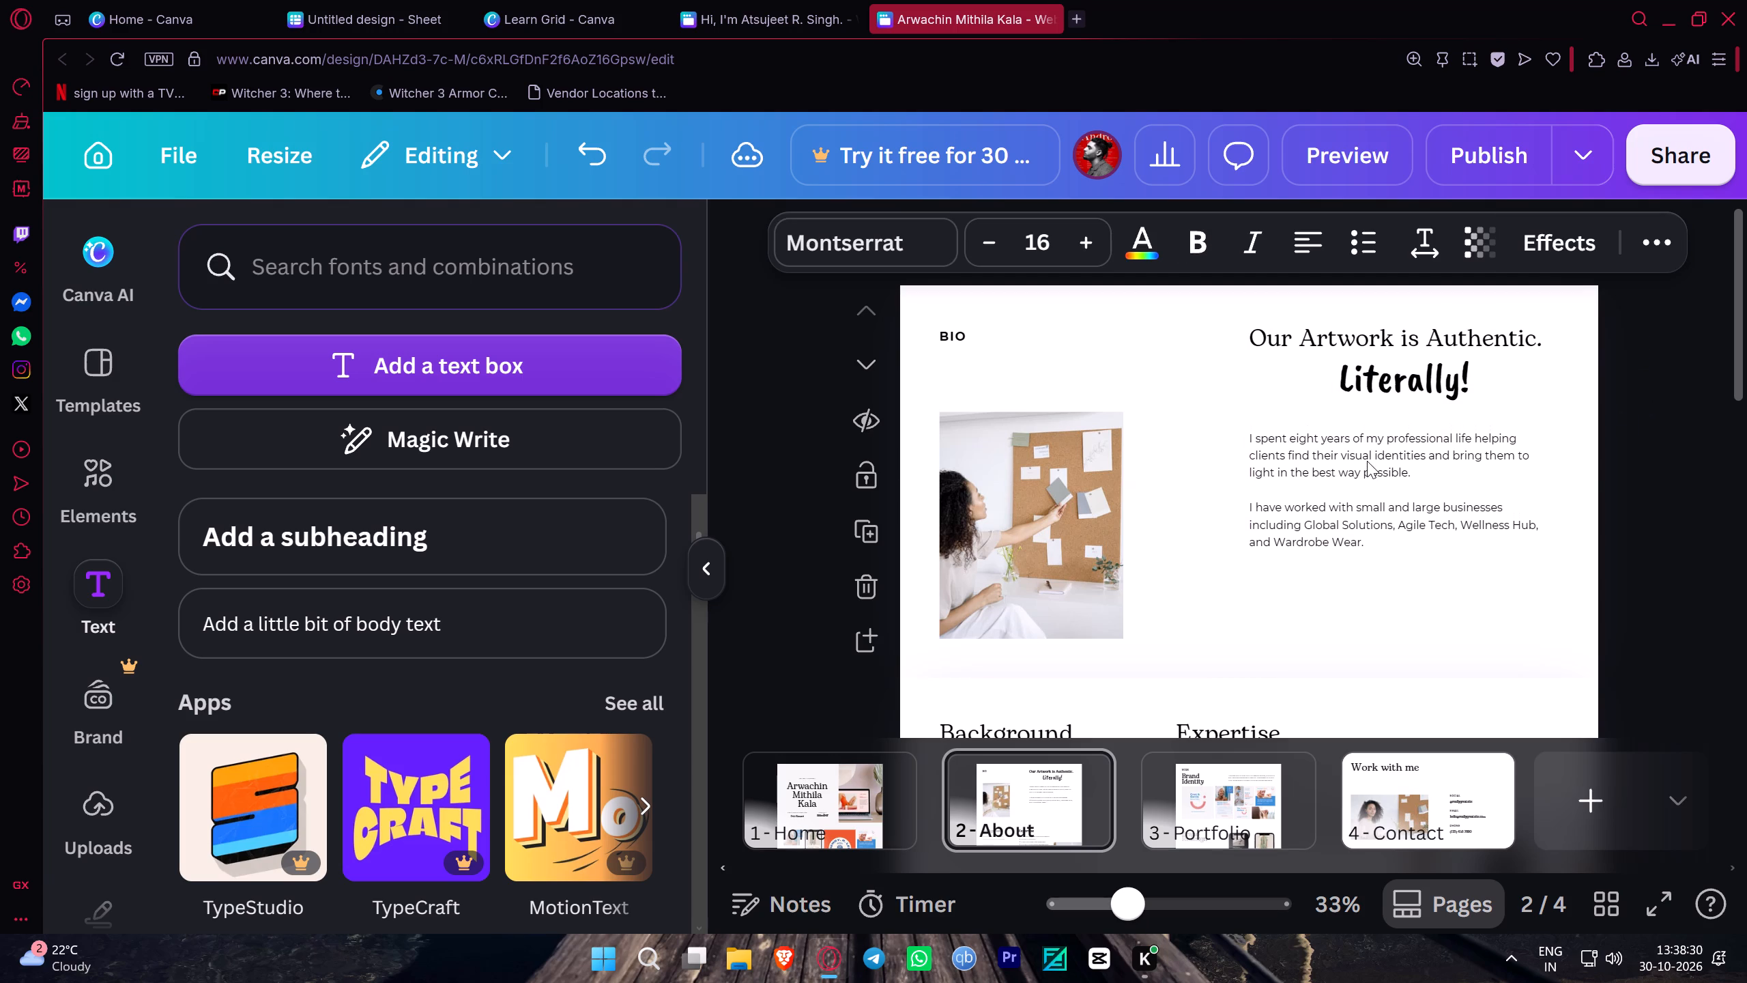
Replace the first paragraph of the Bio body text with "Our Director Believes in making Mithila Handicraft".
left_click(1408, 502)
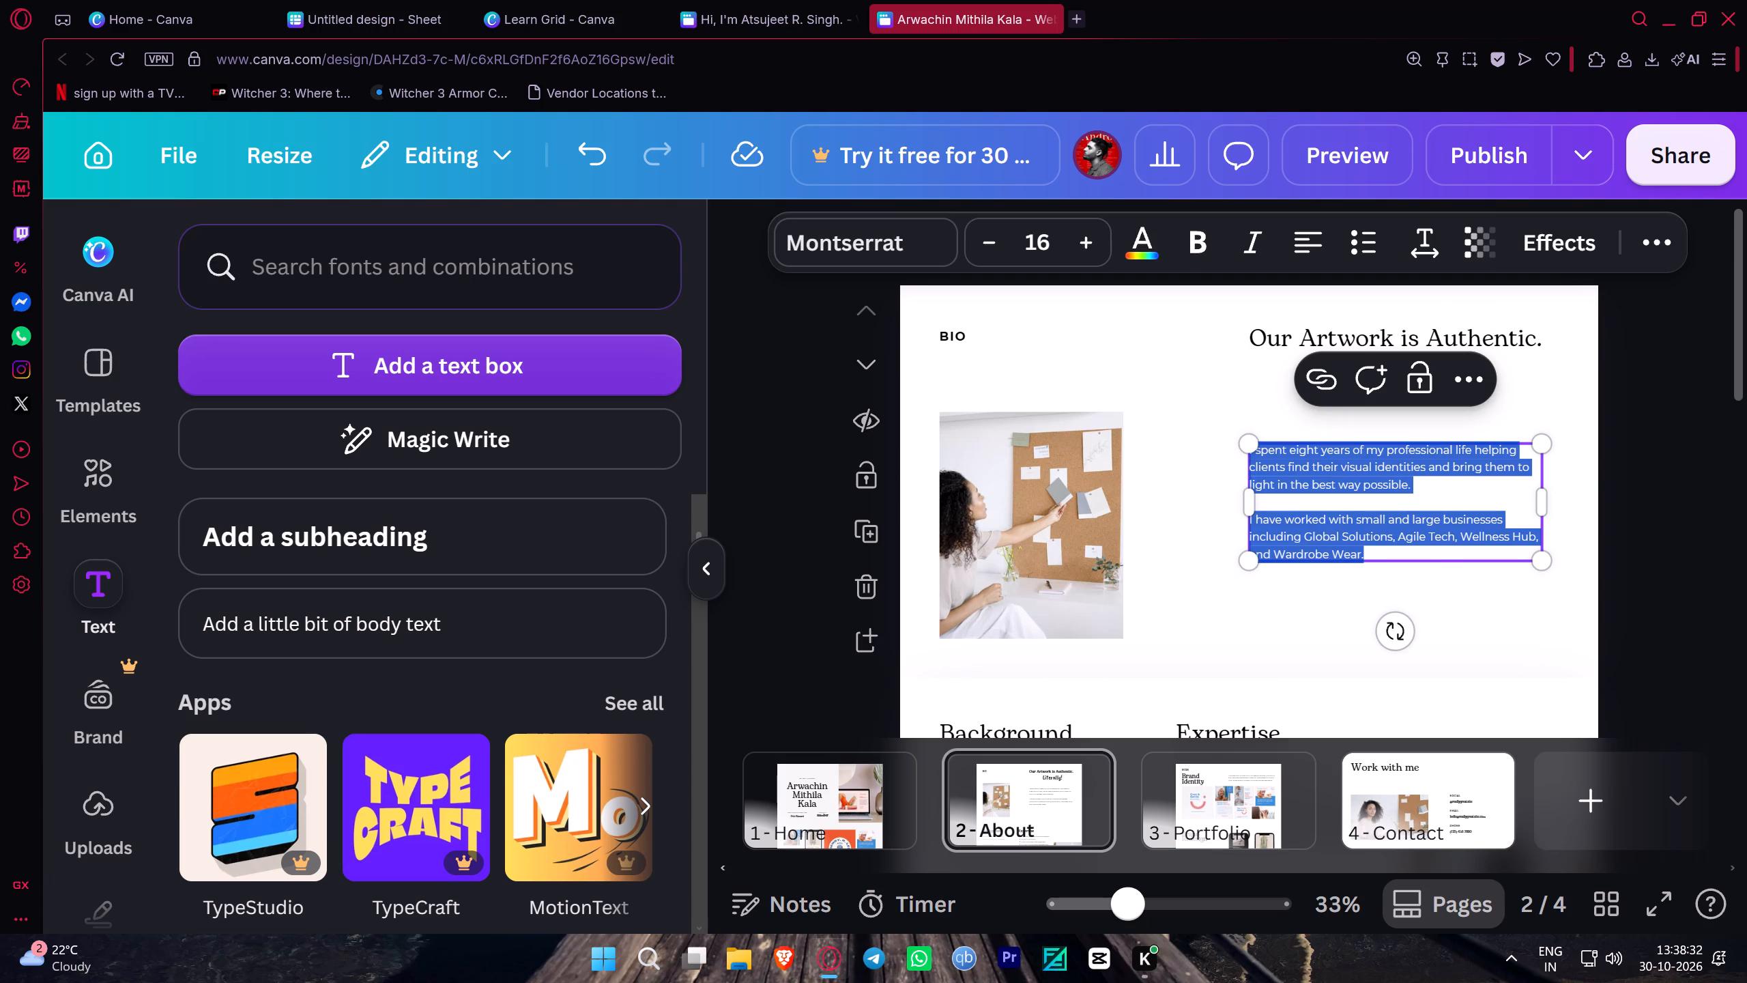
left_click(1411, 486)
left_click_drag(1413, 486, 1248, 446)
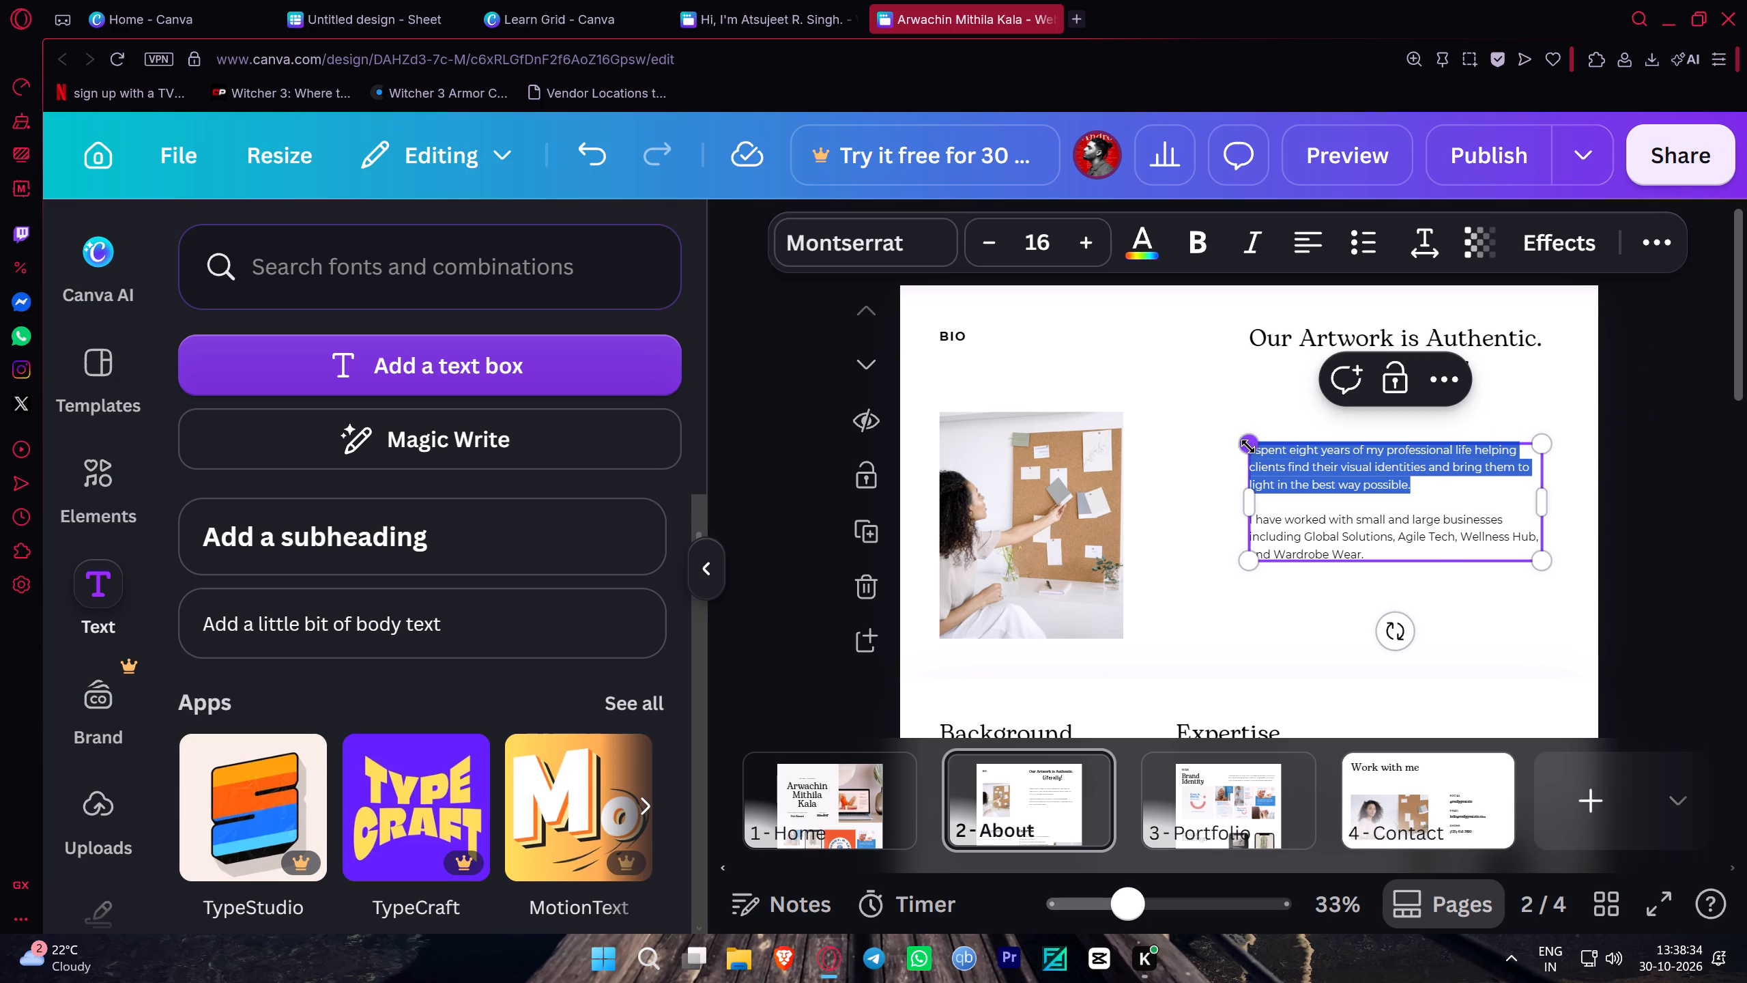
left_click_drag(1248, 446, 1238, 453)
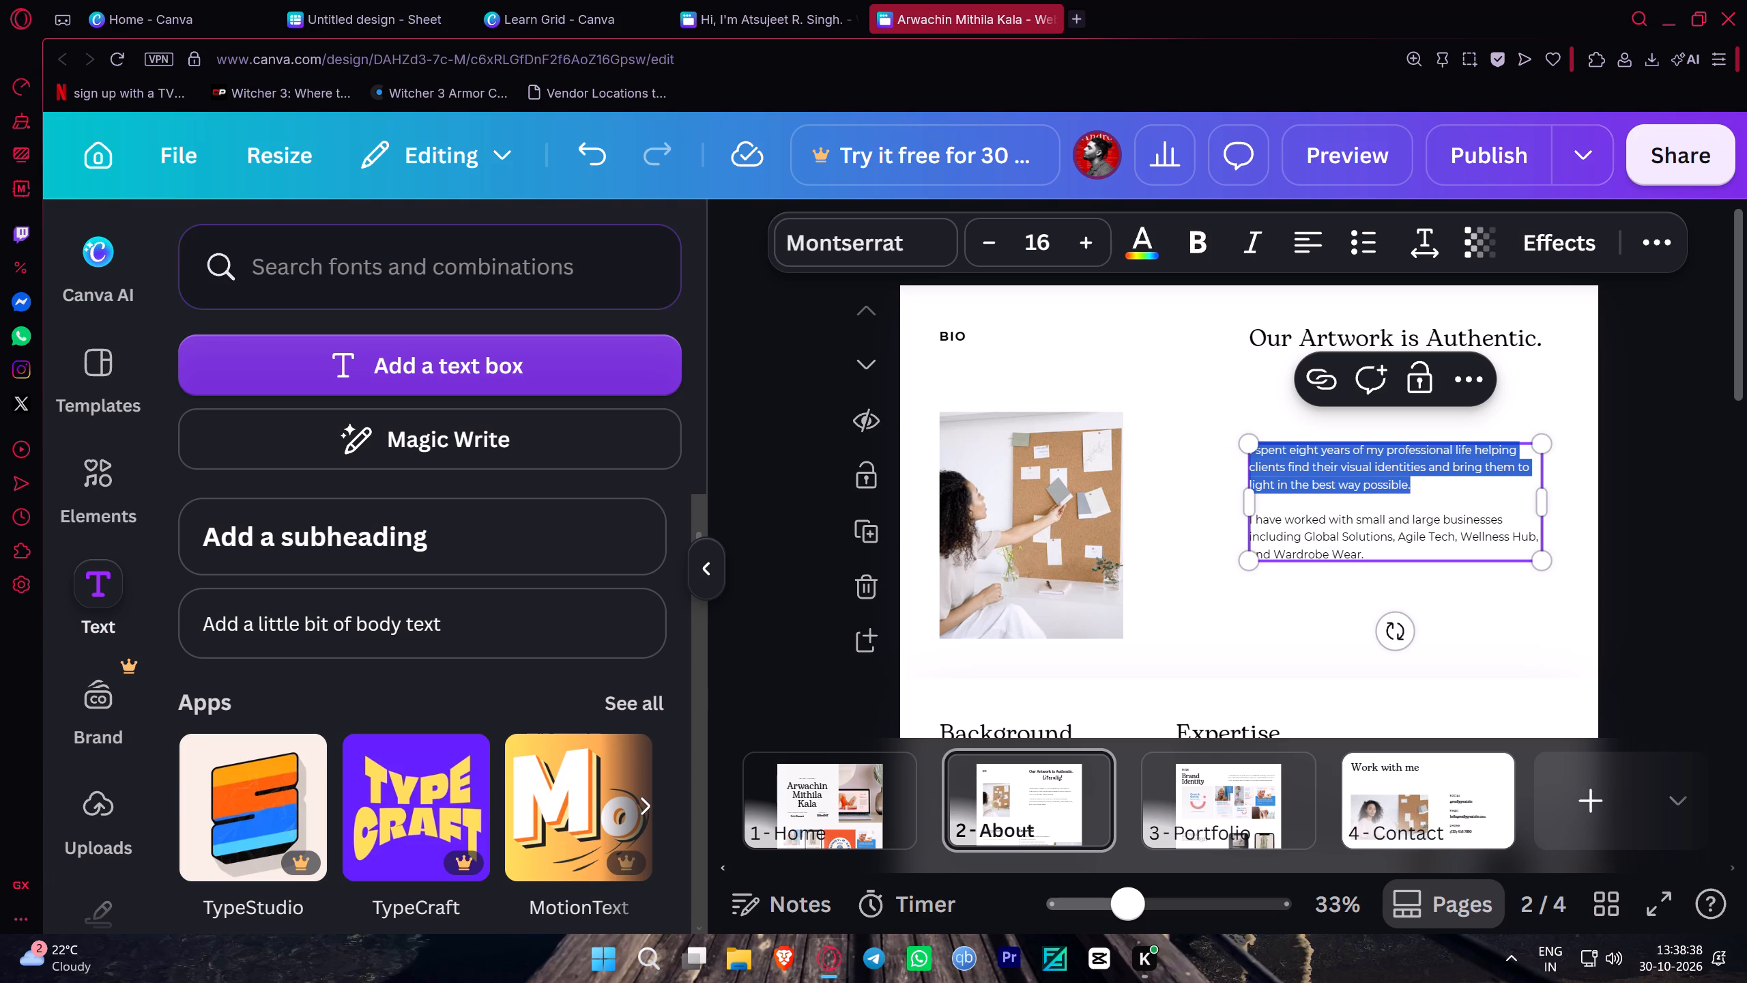
type("Our Director Beliee")
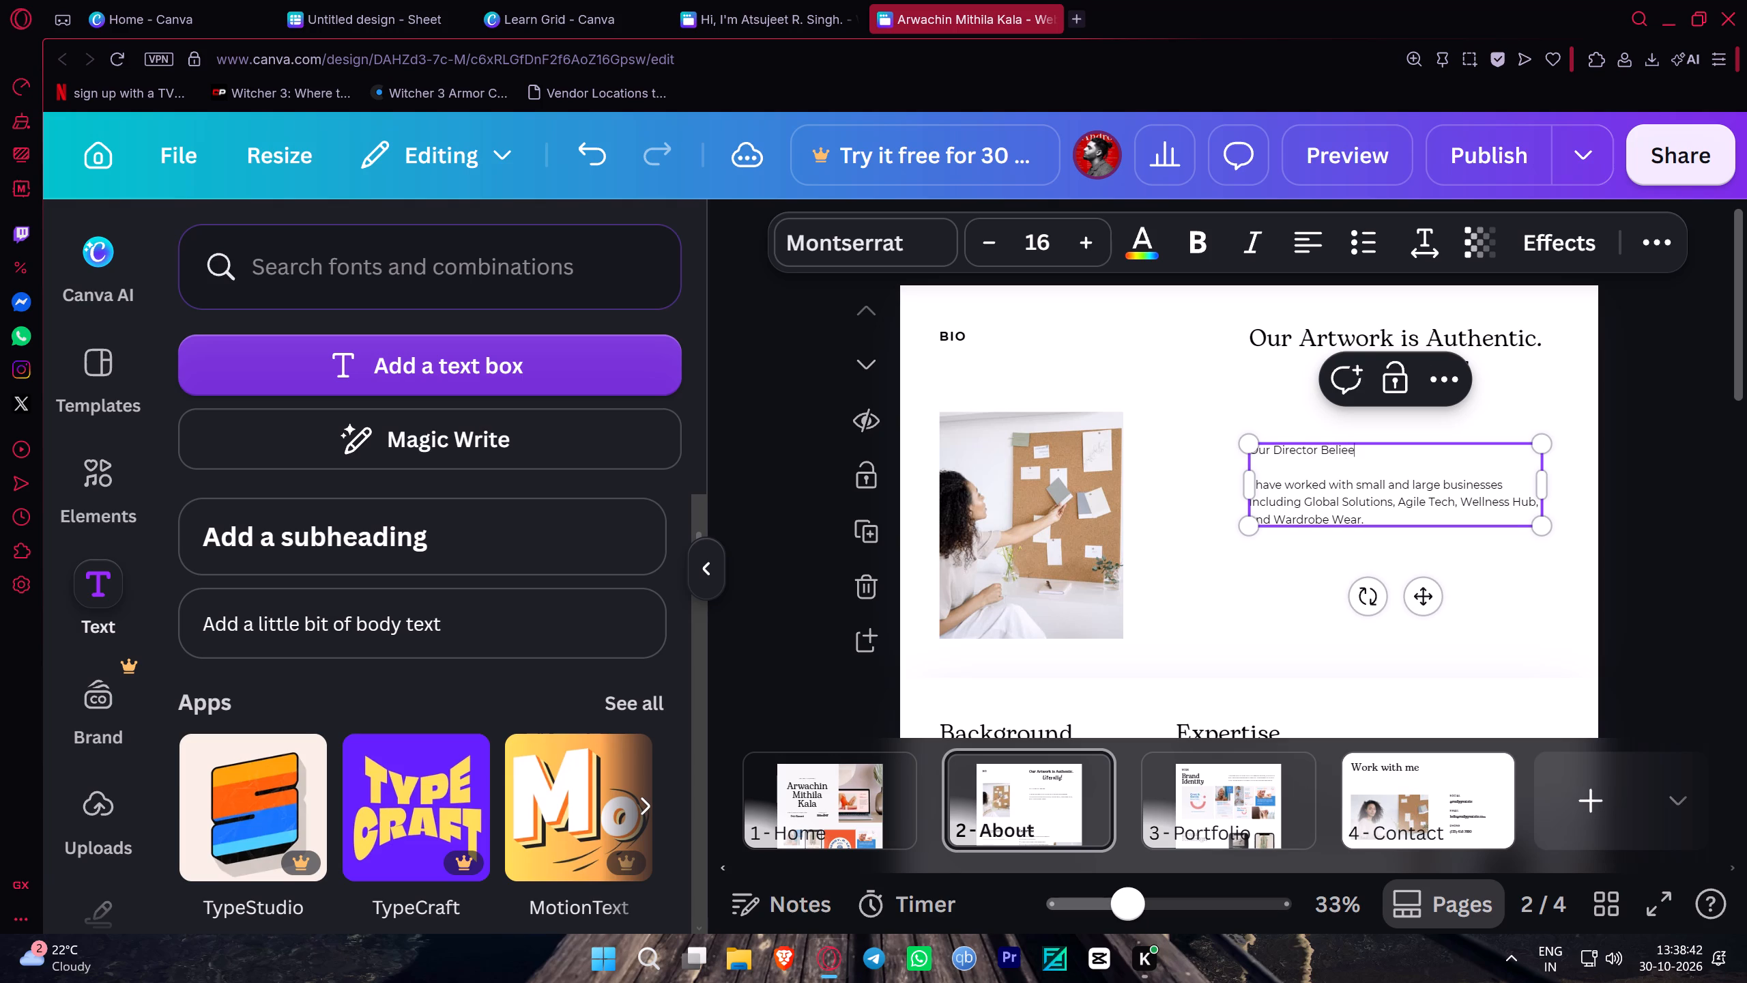
key("BackSpace")
type("ves in making the")
key("space")
key("BackSpace")
key("BackSpace")
key("BackSpace")
key("BackSpace")
type("Mithia")
key("BackSpace")
type("la Handicraftr")
key("space")
key("BackSpace")
key("BackSpace")
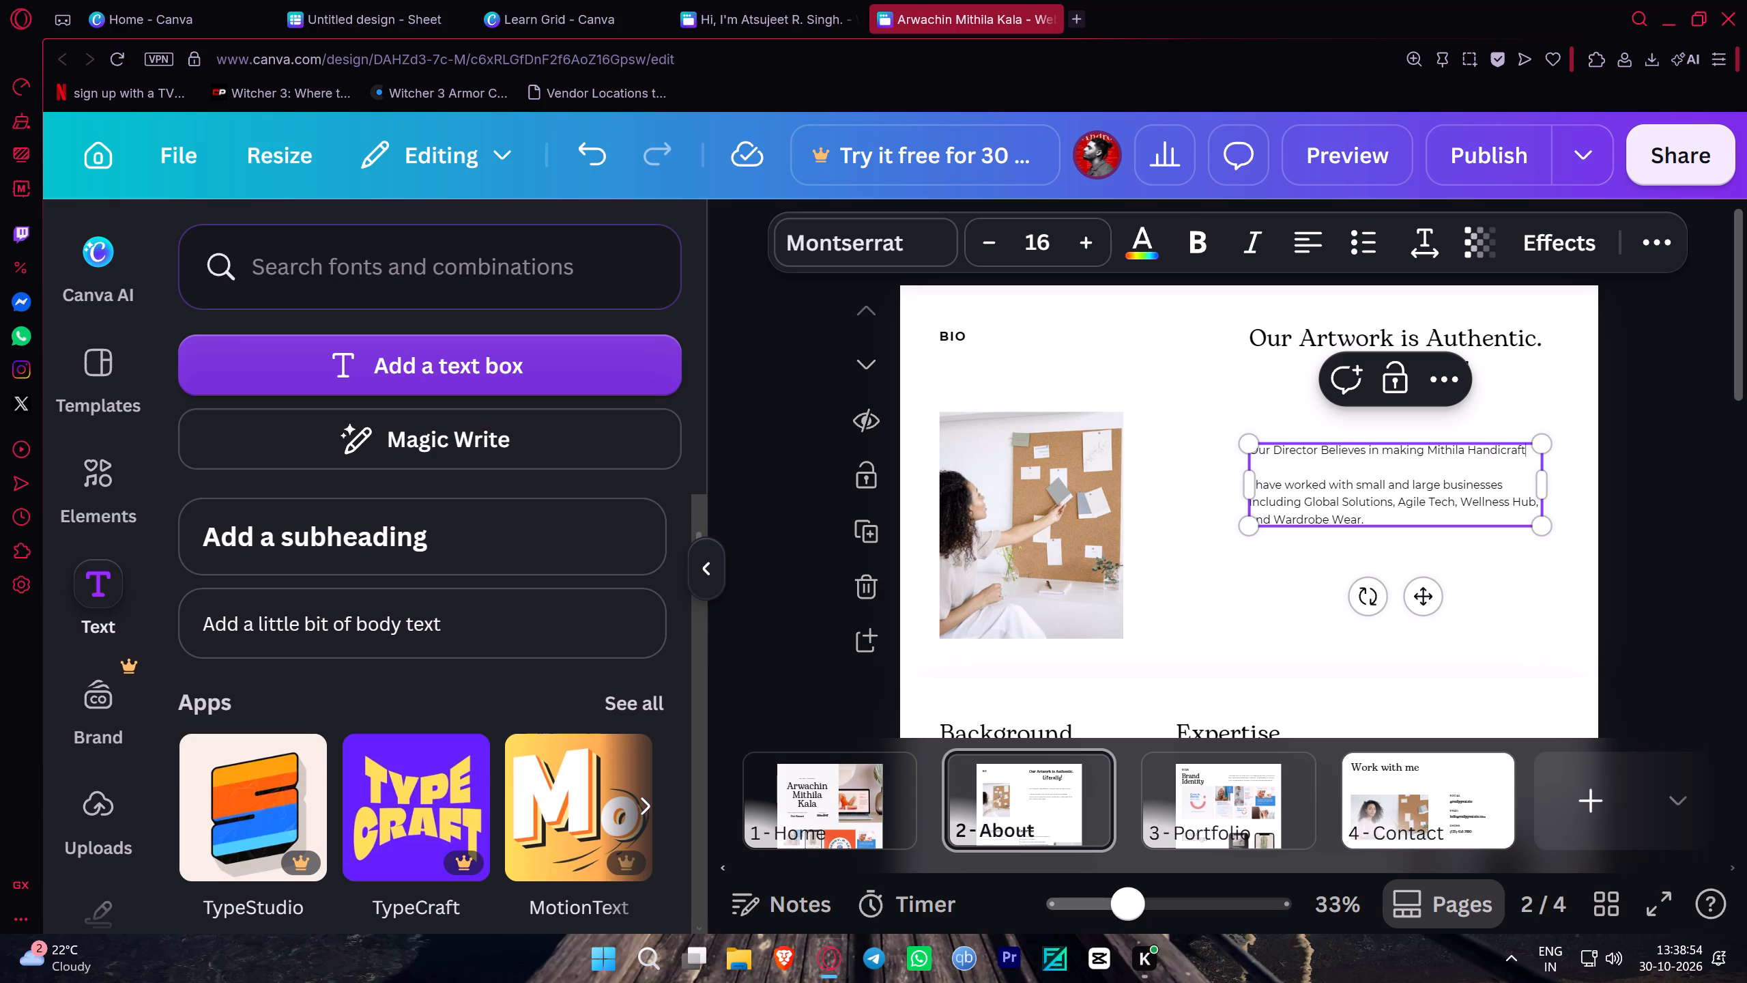
Change the word "making" to "getting" in the first Bio paragraph.
left_click_drag(1421, 457, 1383, 447)
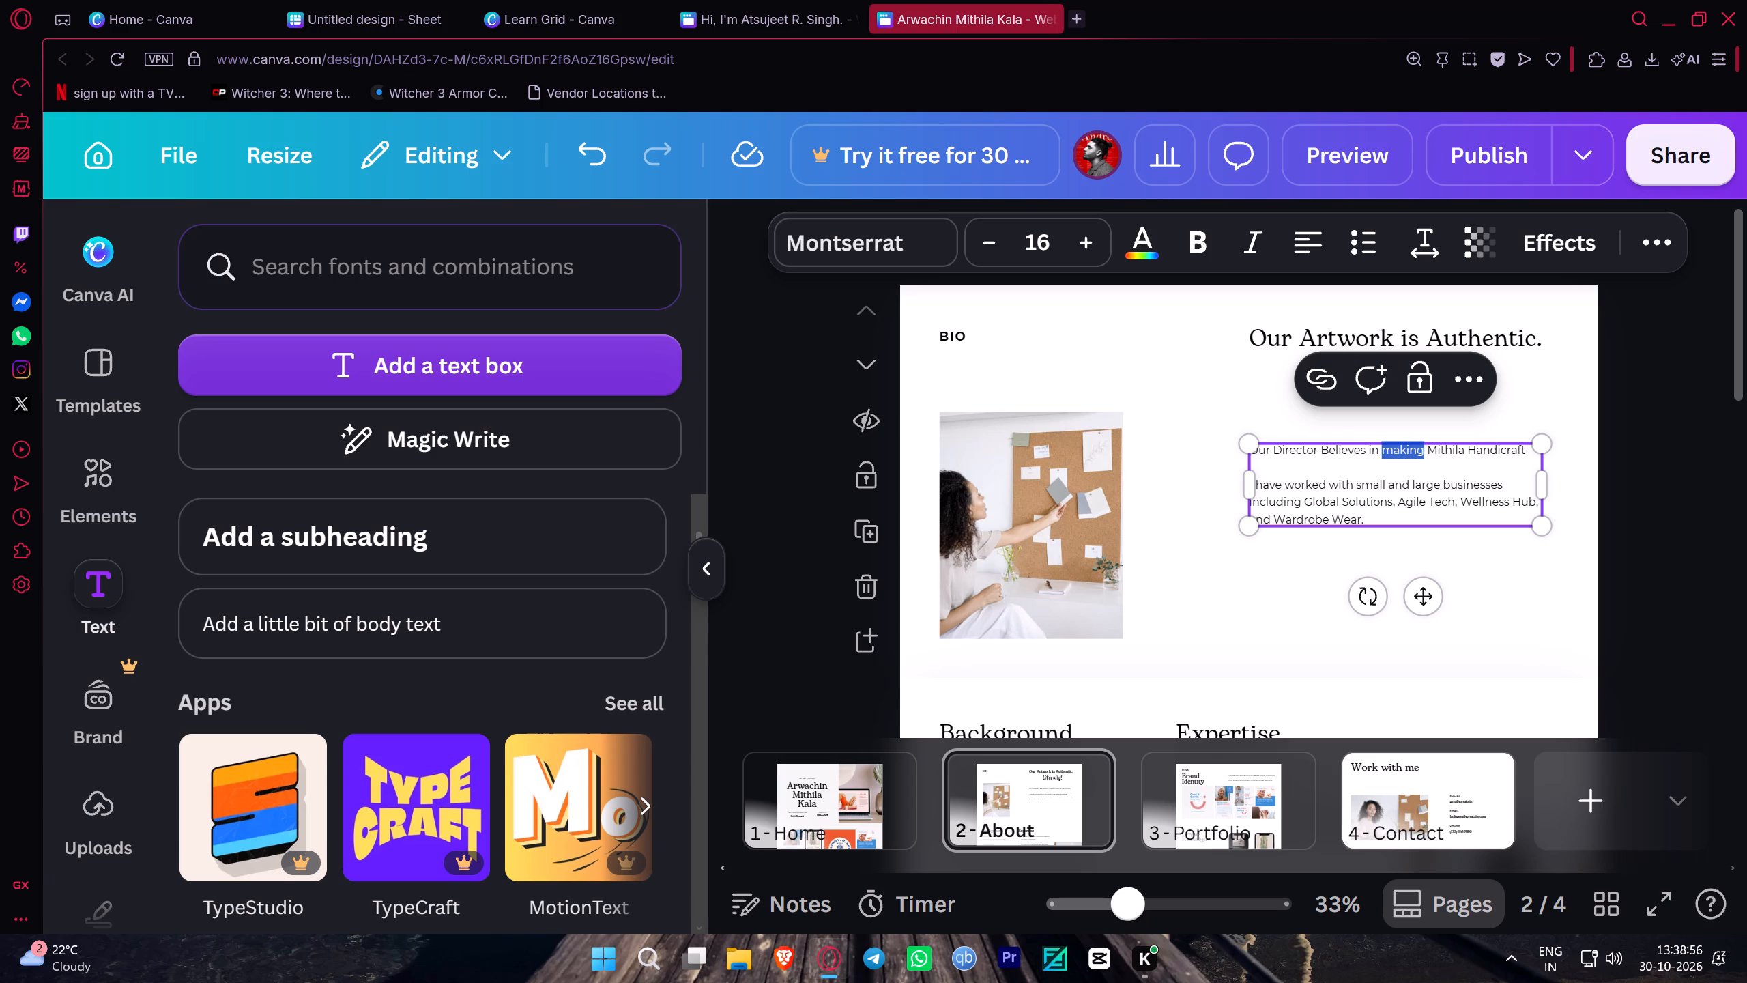
type("getting")
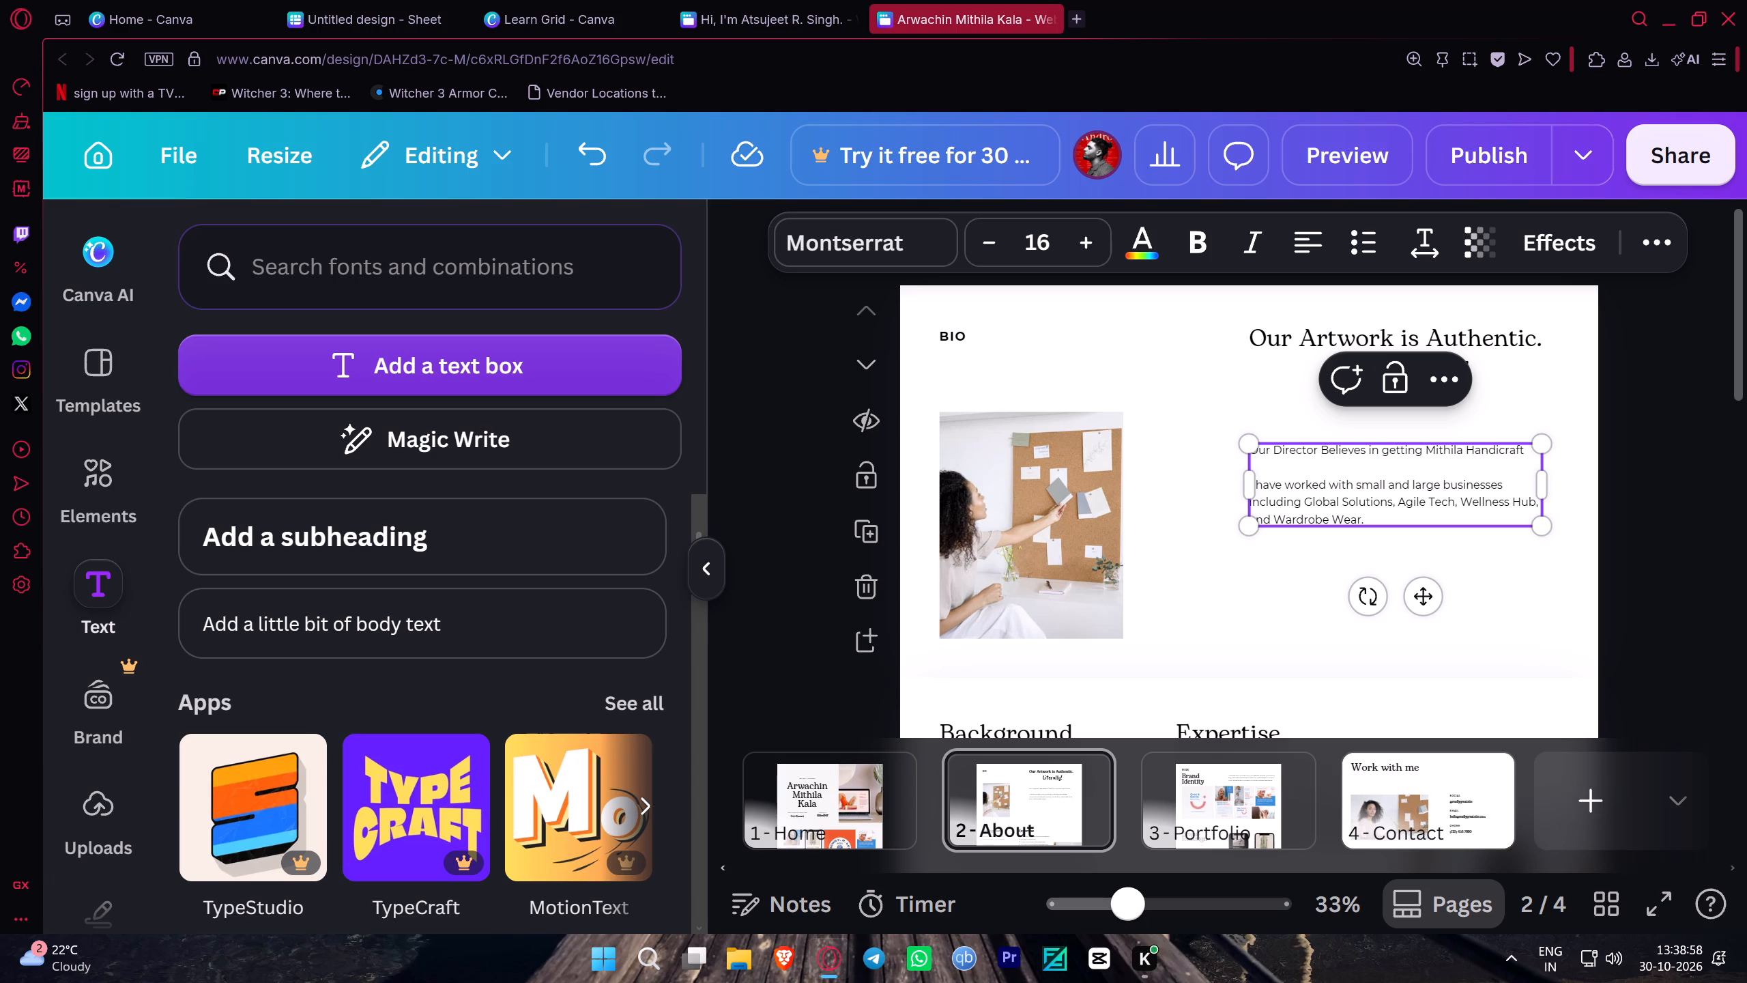
Complete the first Bio paragraph by adding "& Artwork the recognition that it deserves." after "Handicraft".
left_click(1531, 444)
key("space")
type("& Artwork the recognition tat")
key("BackSpace")
key("BackSpace")
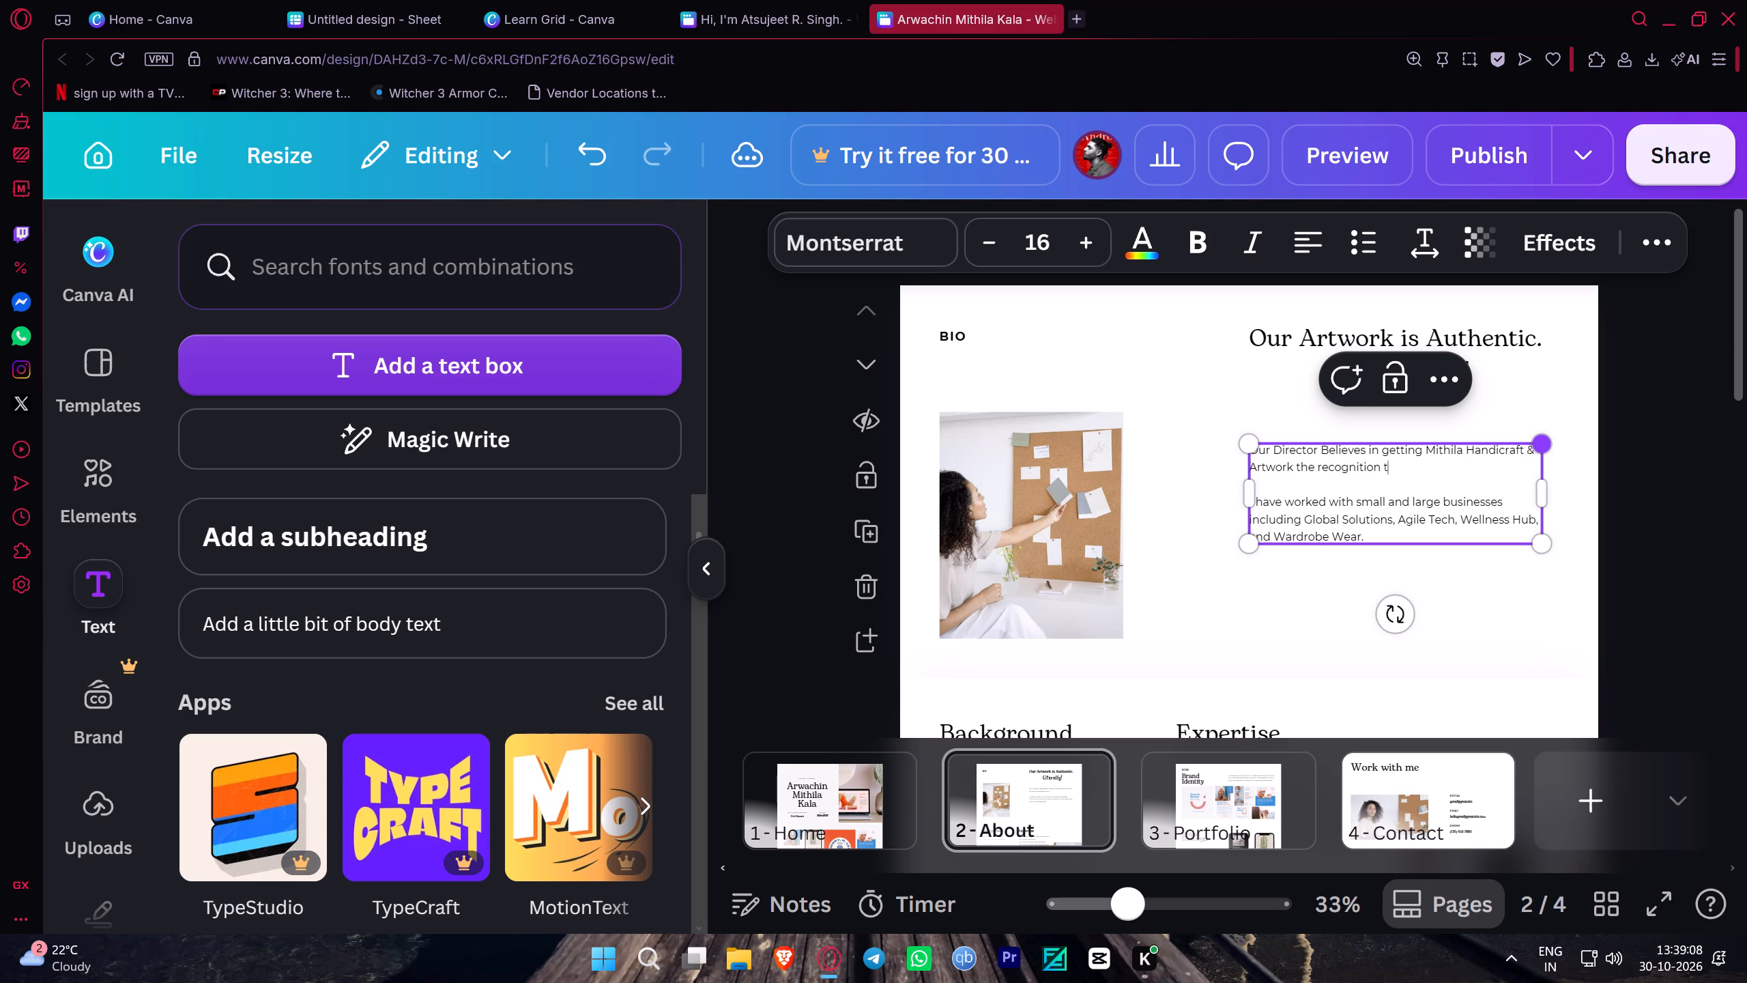
type("hat it der")
key("BackSpace")
type("serbes")
key("BackSpace")
key("BackSpace")
key("BackSpace")
type("ves")
key("period")
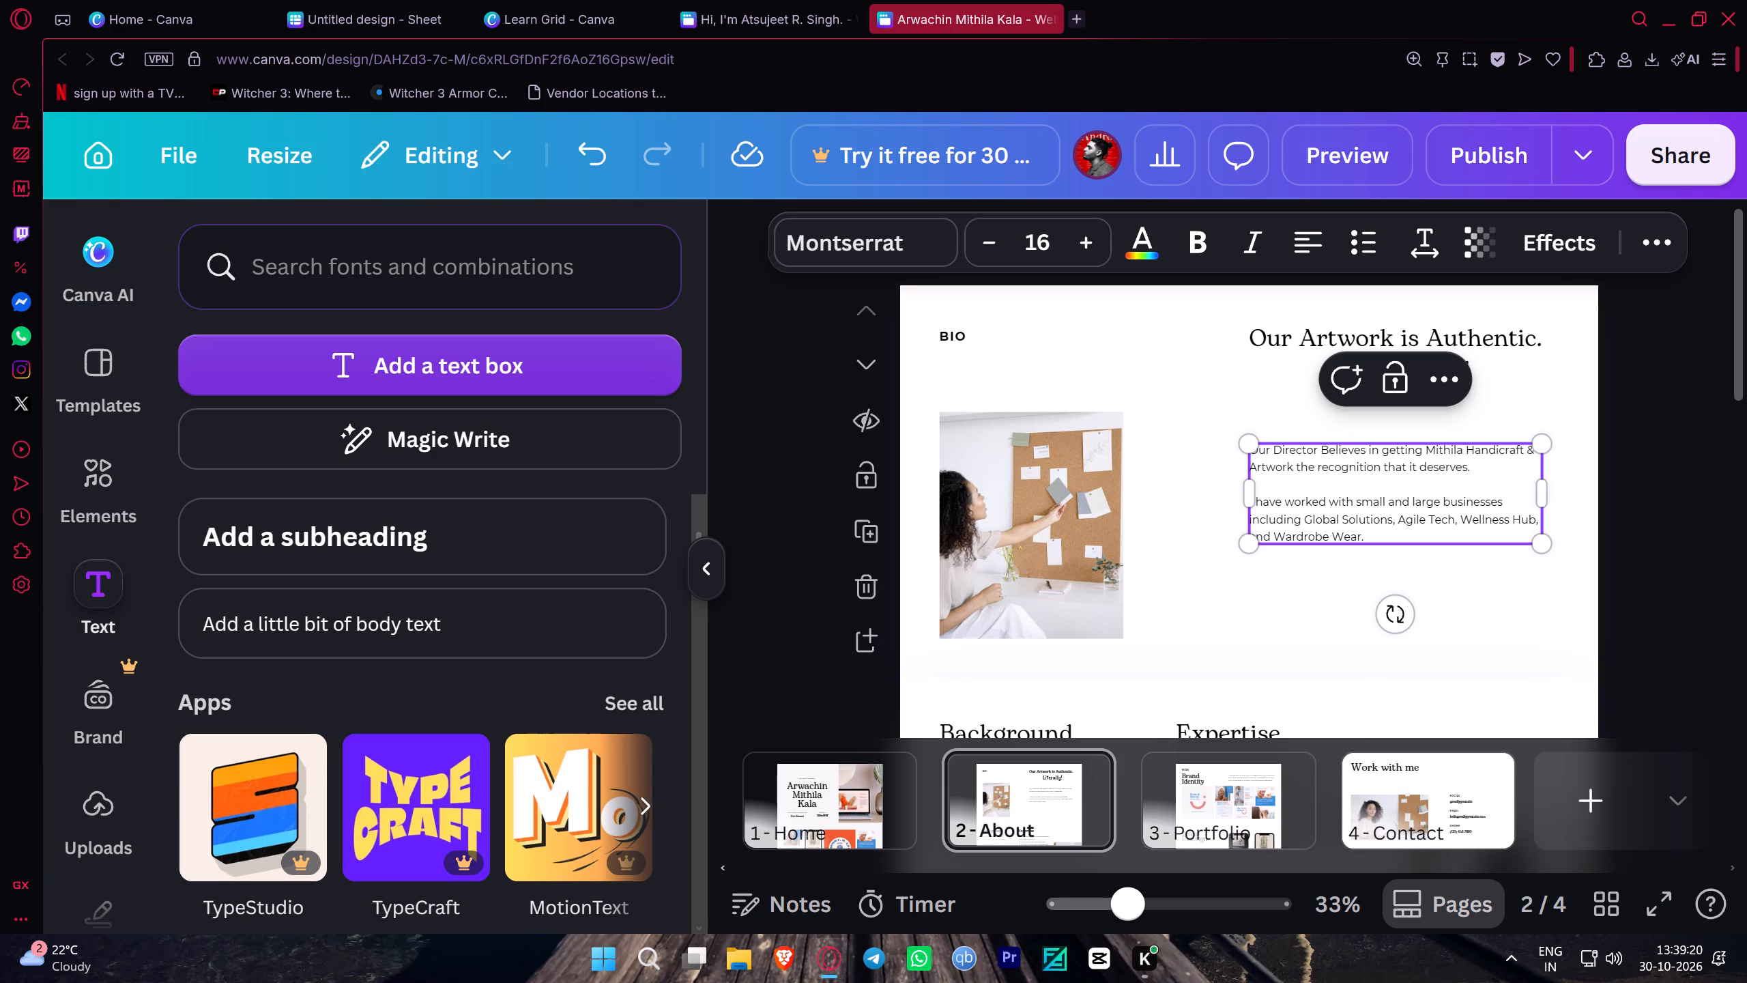
Insert five extra line breaks after the first Bio paragraph to separate it from the "I have worked with" paragraph.
key("Return")
key("Return")
key("Return")
key("Return")
key("Return")
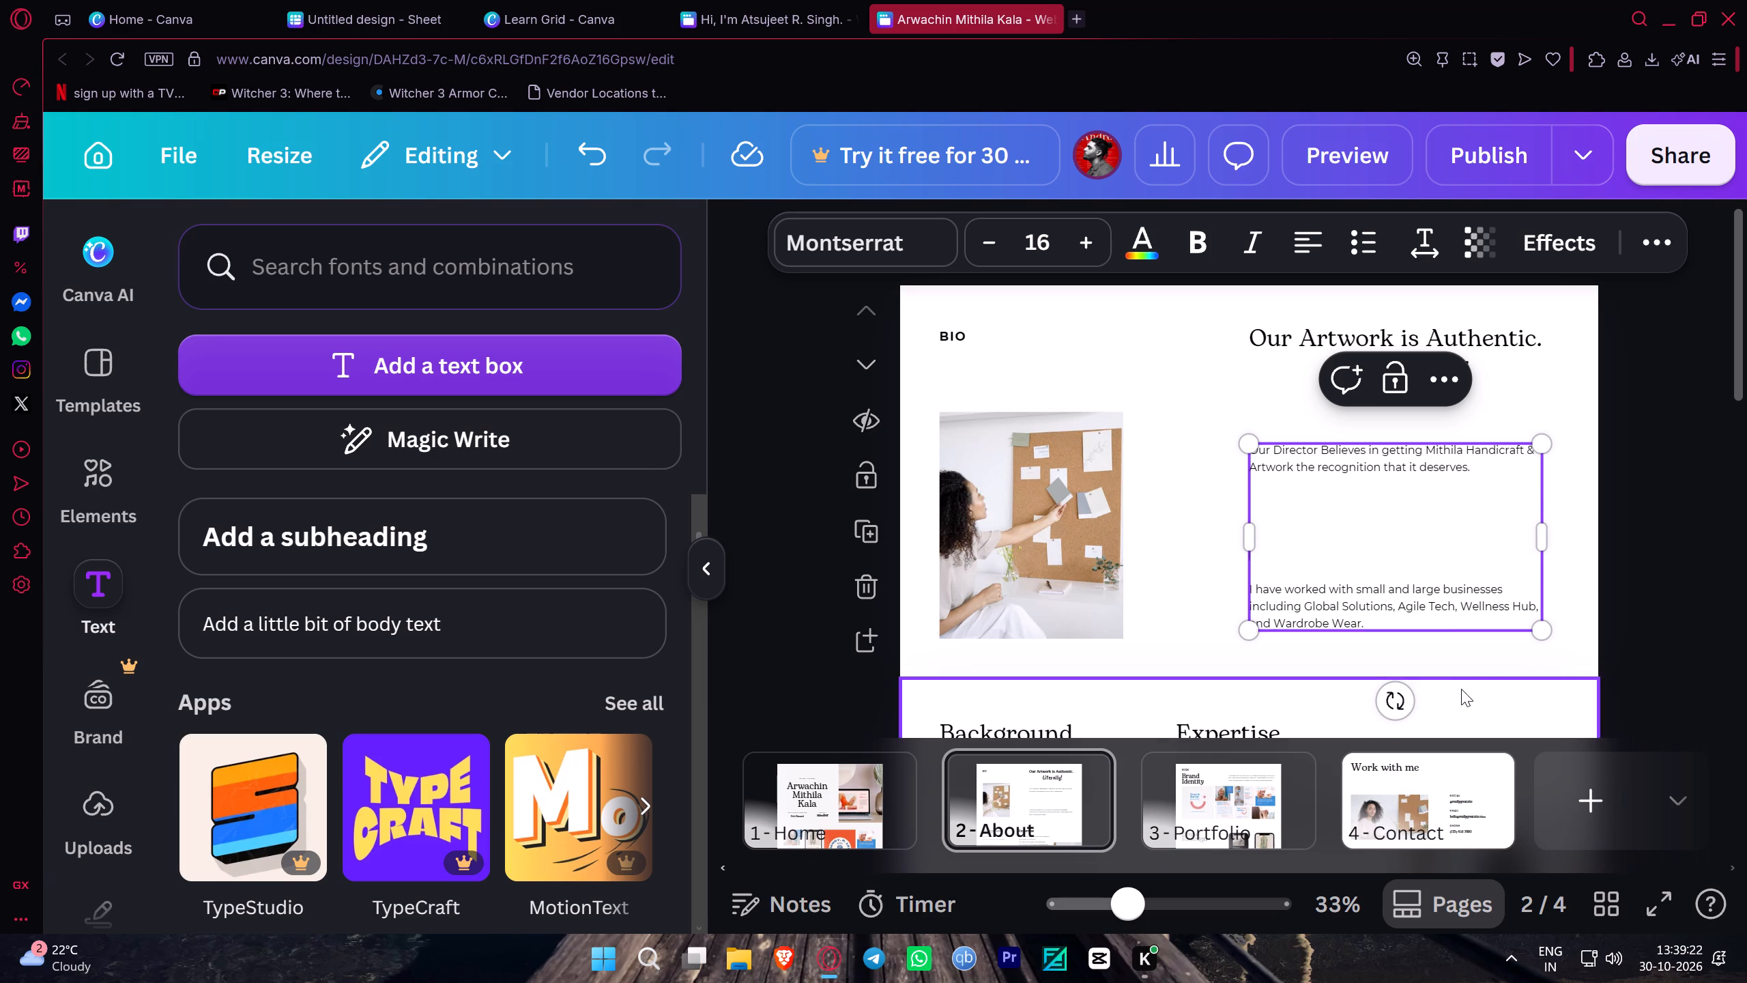
left_click(1481, 674)
left_click(1502, 647)
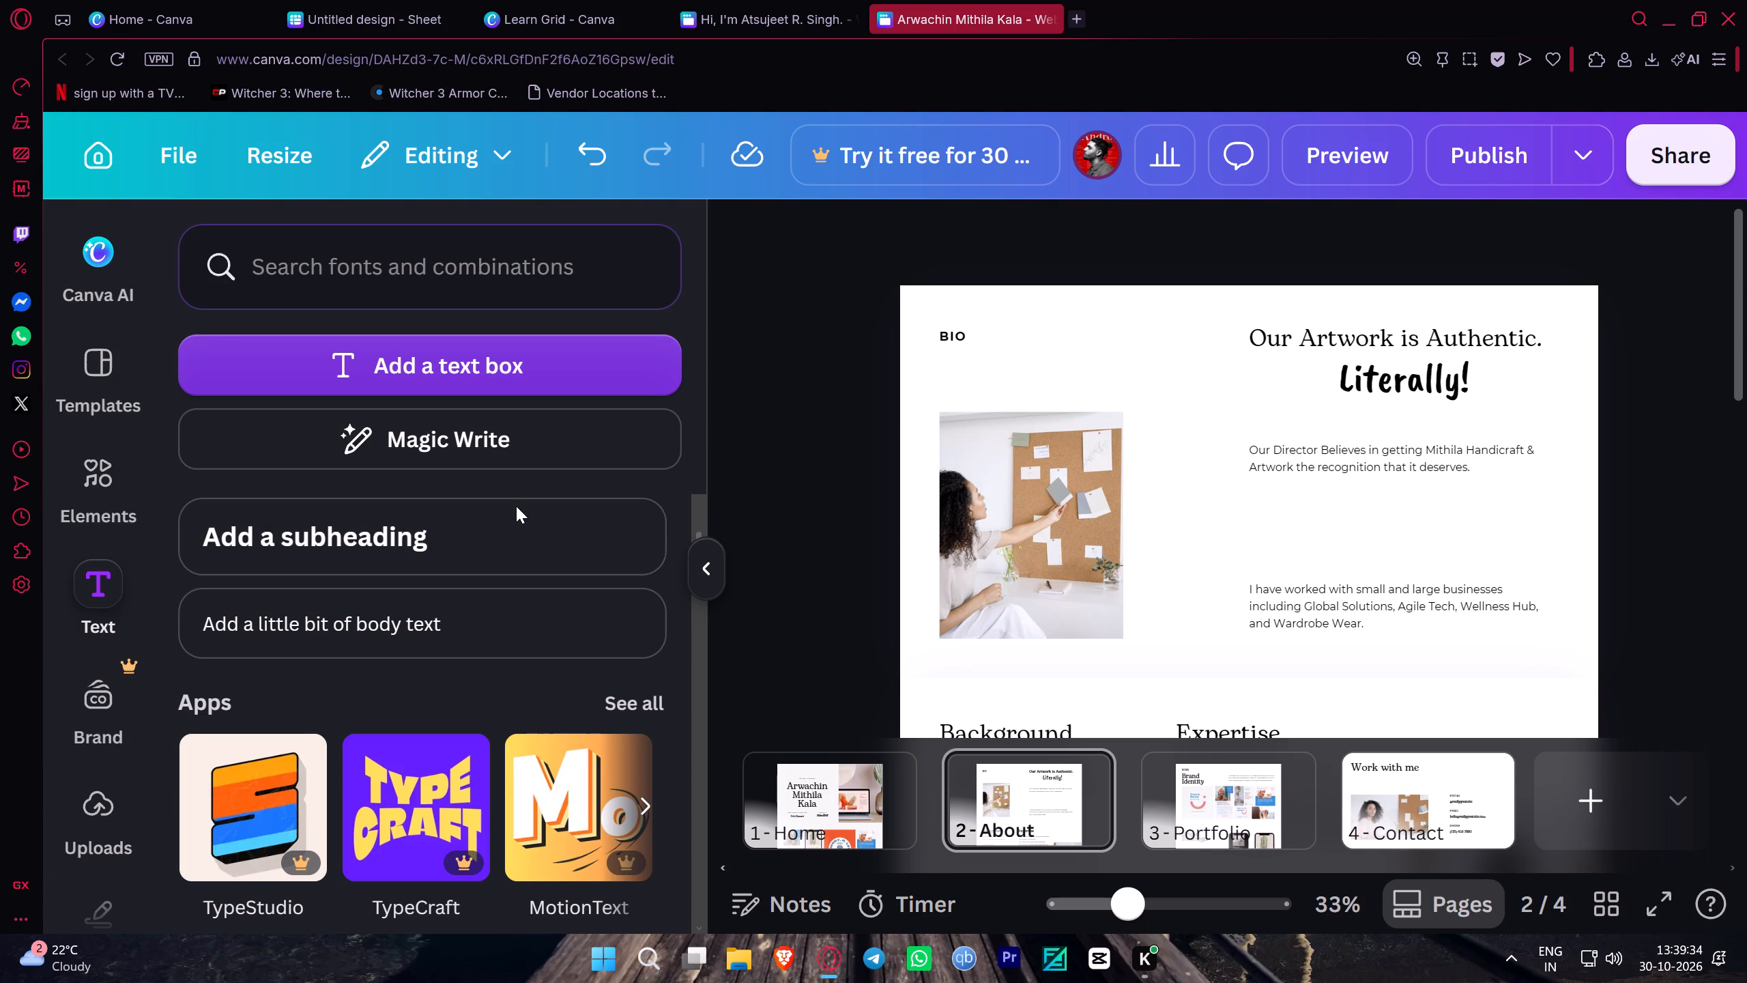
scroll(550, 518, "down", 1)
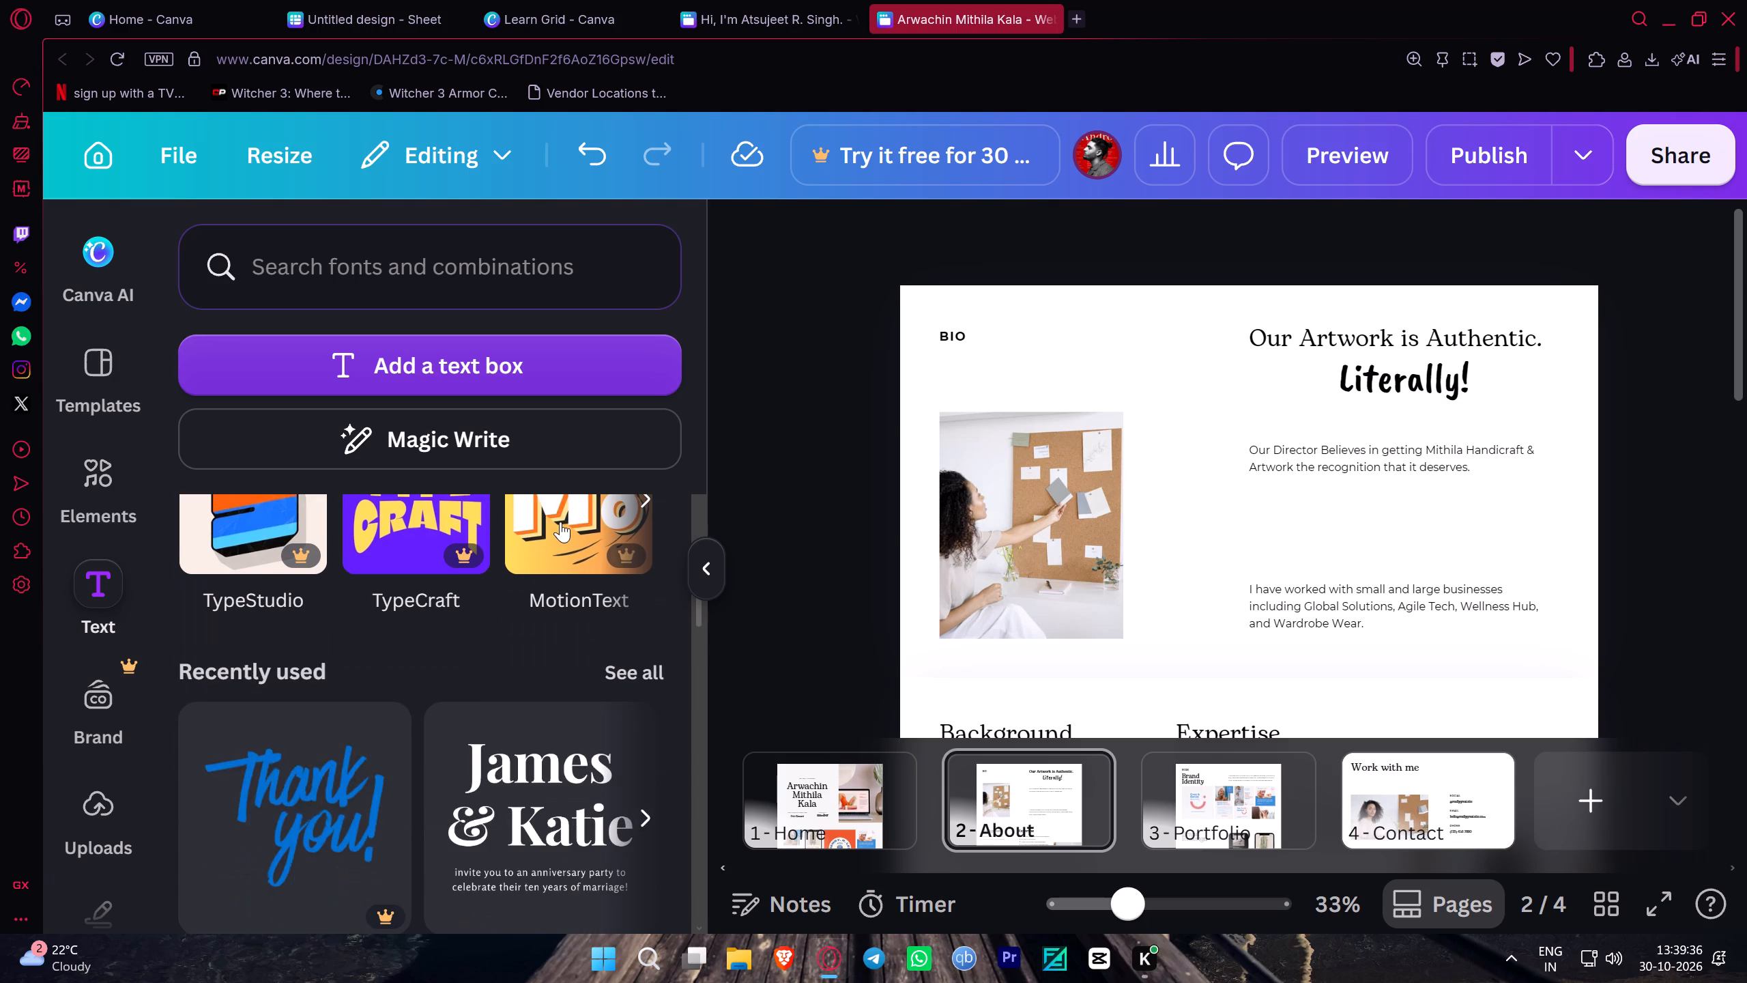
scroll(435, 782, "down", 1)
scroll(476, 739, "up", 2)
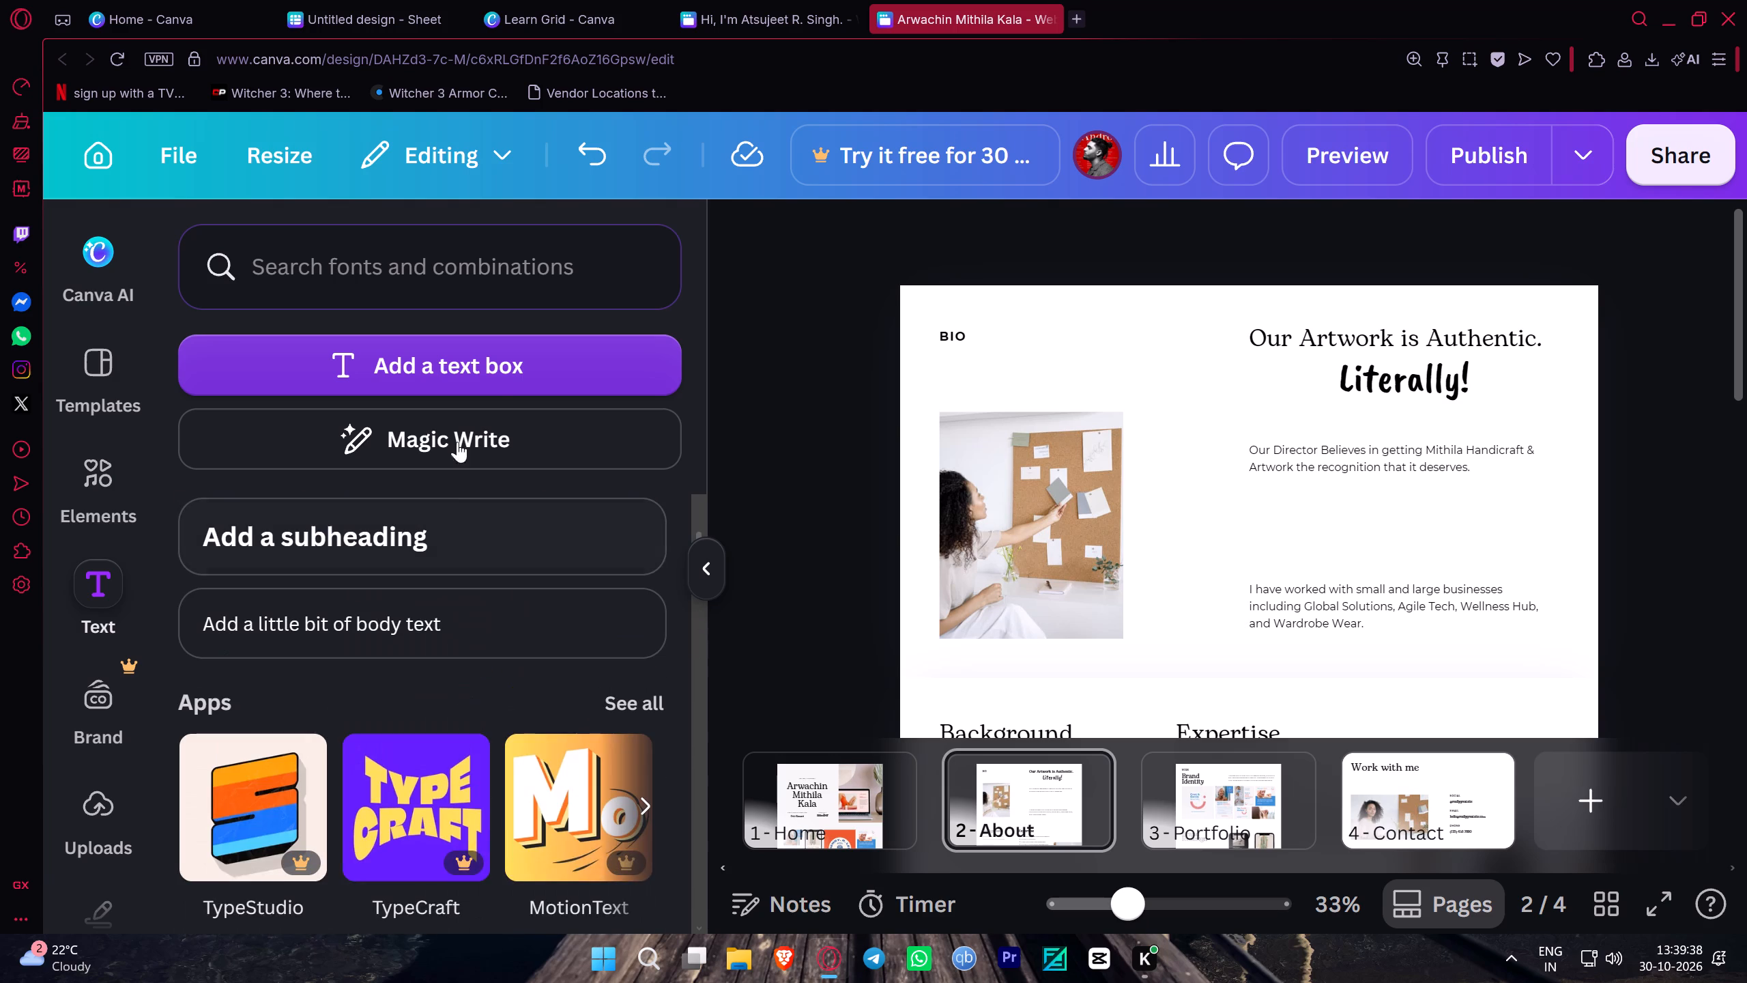
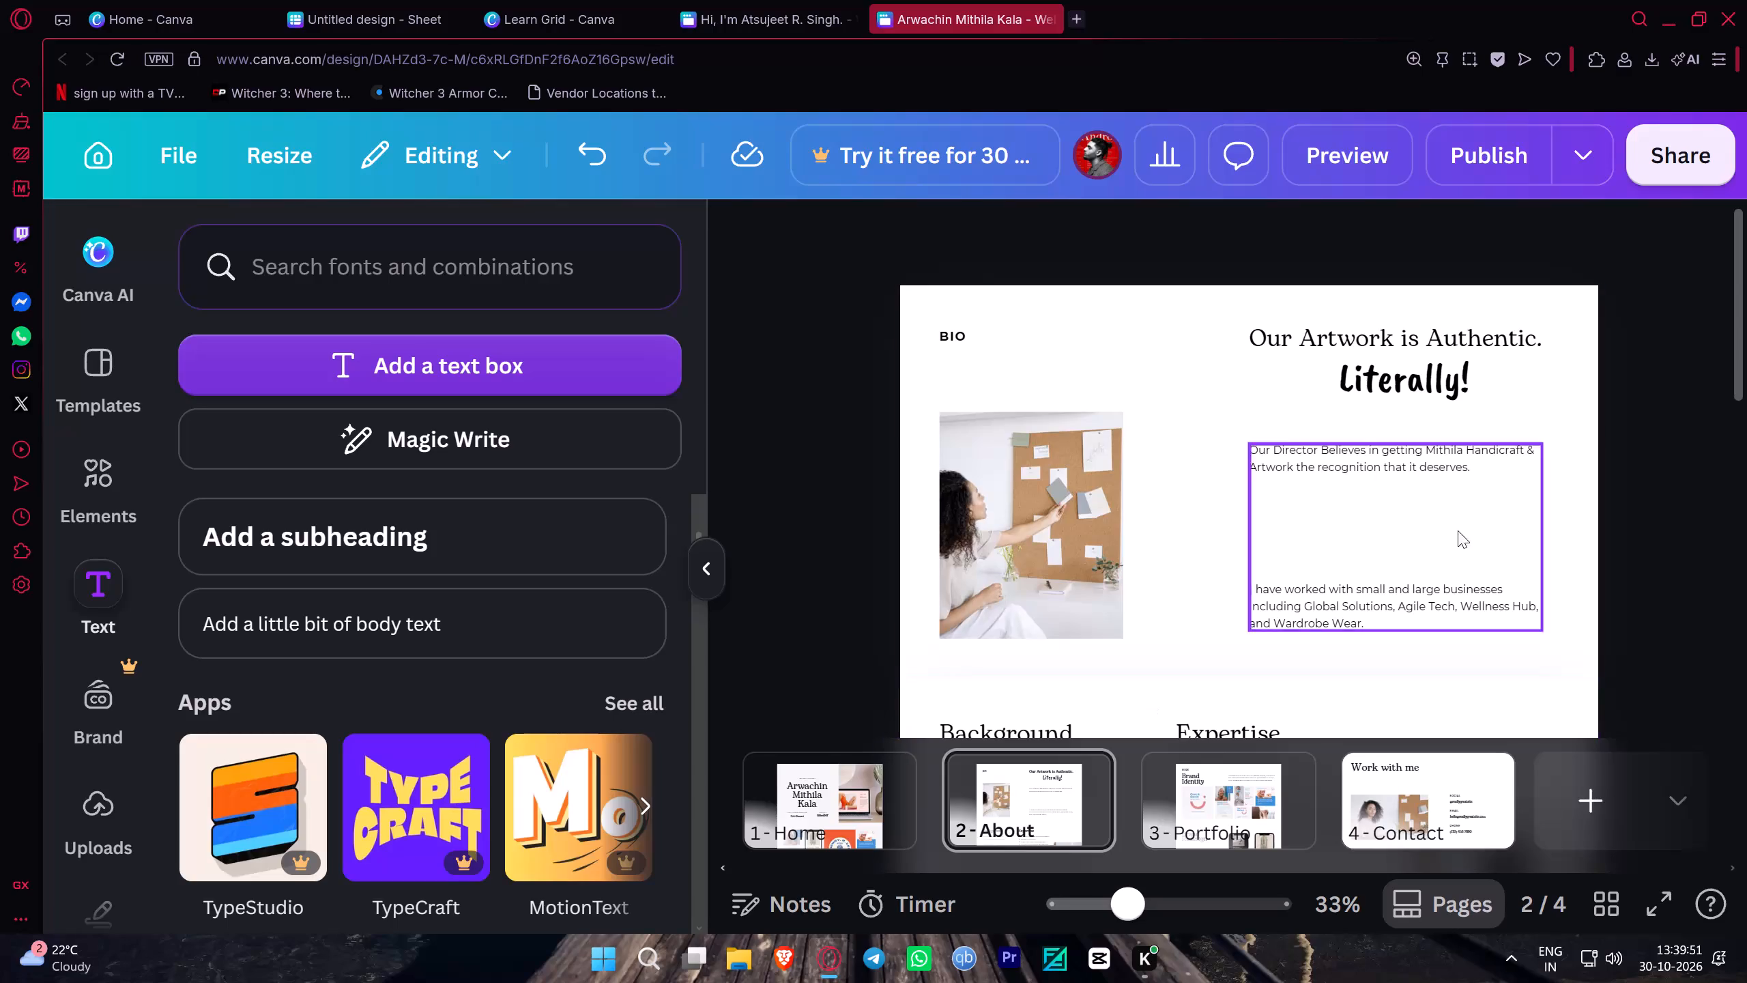
Review the About page from the Bio text through the Background and Expertise sections to the statement below.
left_click(1314, 472)
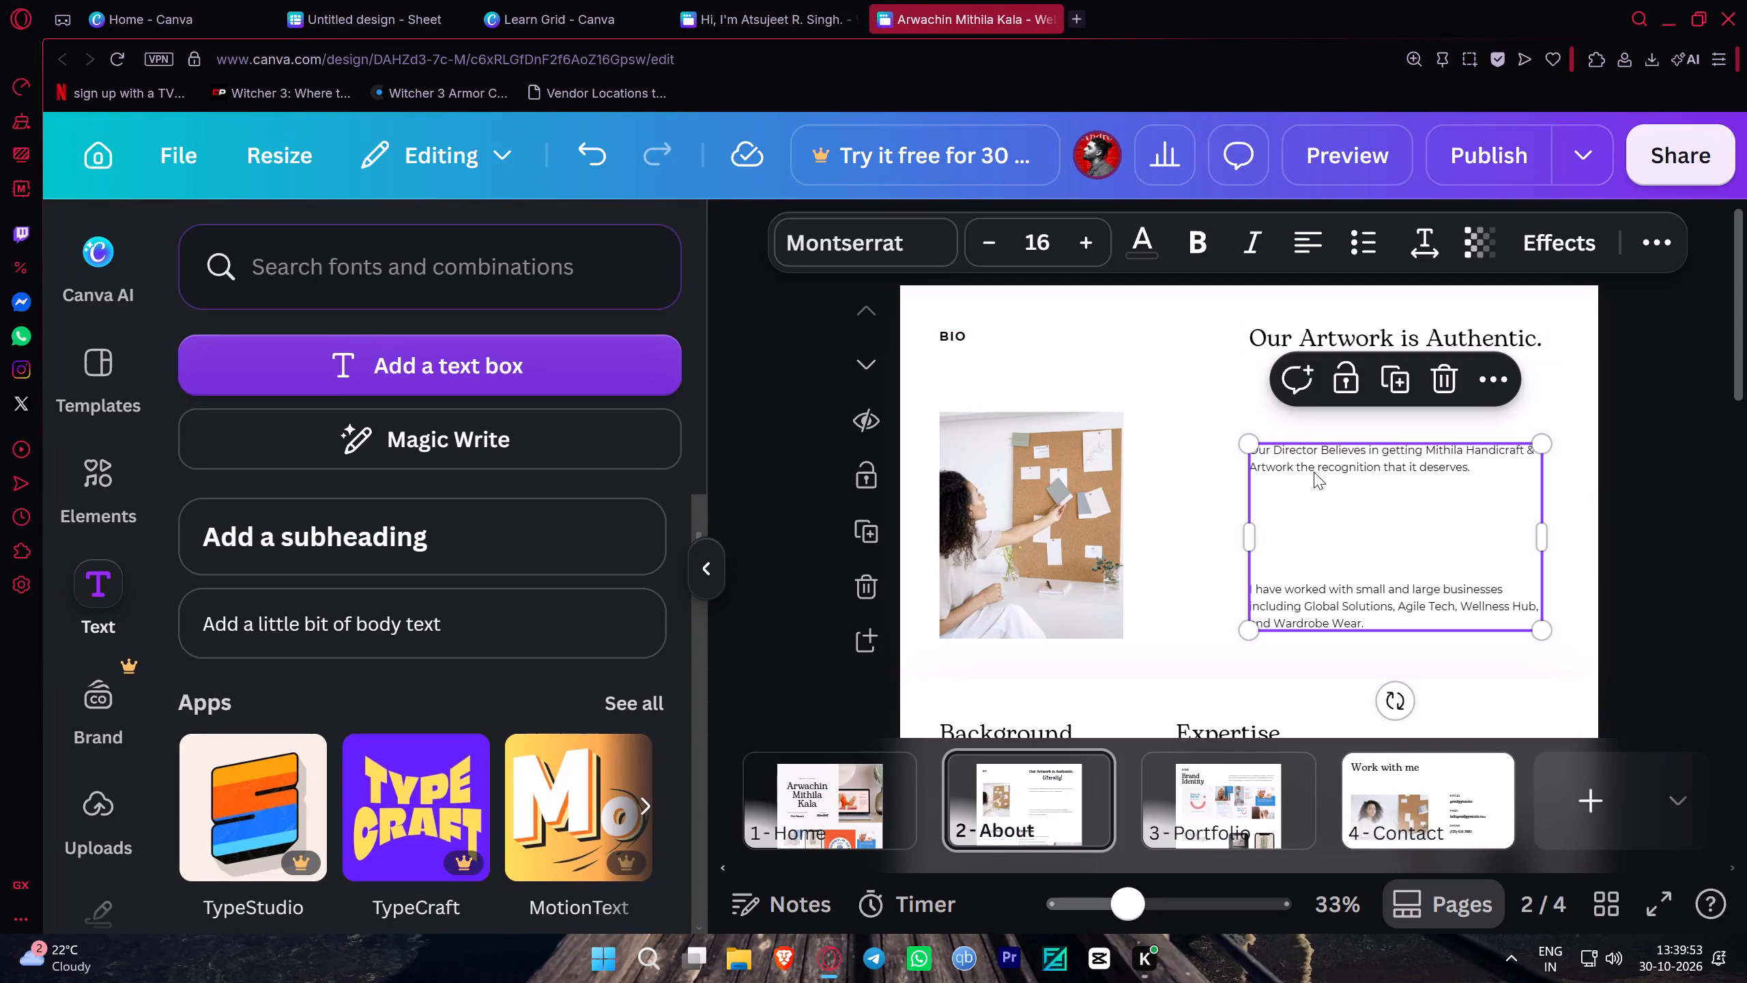
double_click(1341, 597)
left_click(1370, 612)
left_click(1372, 616)
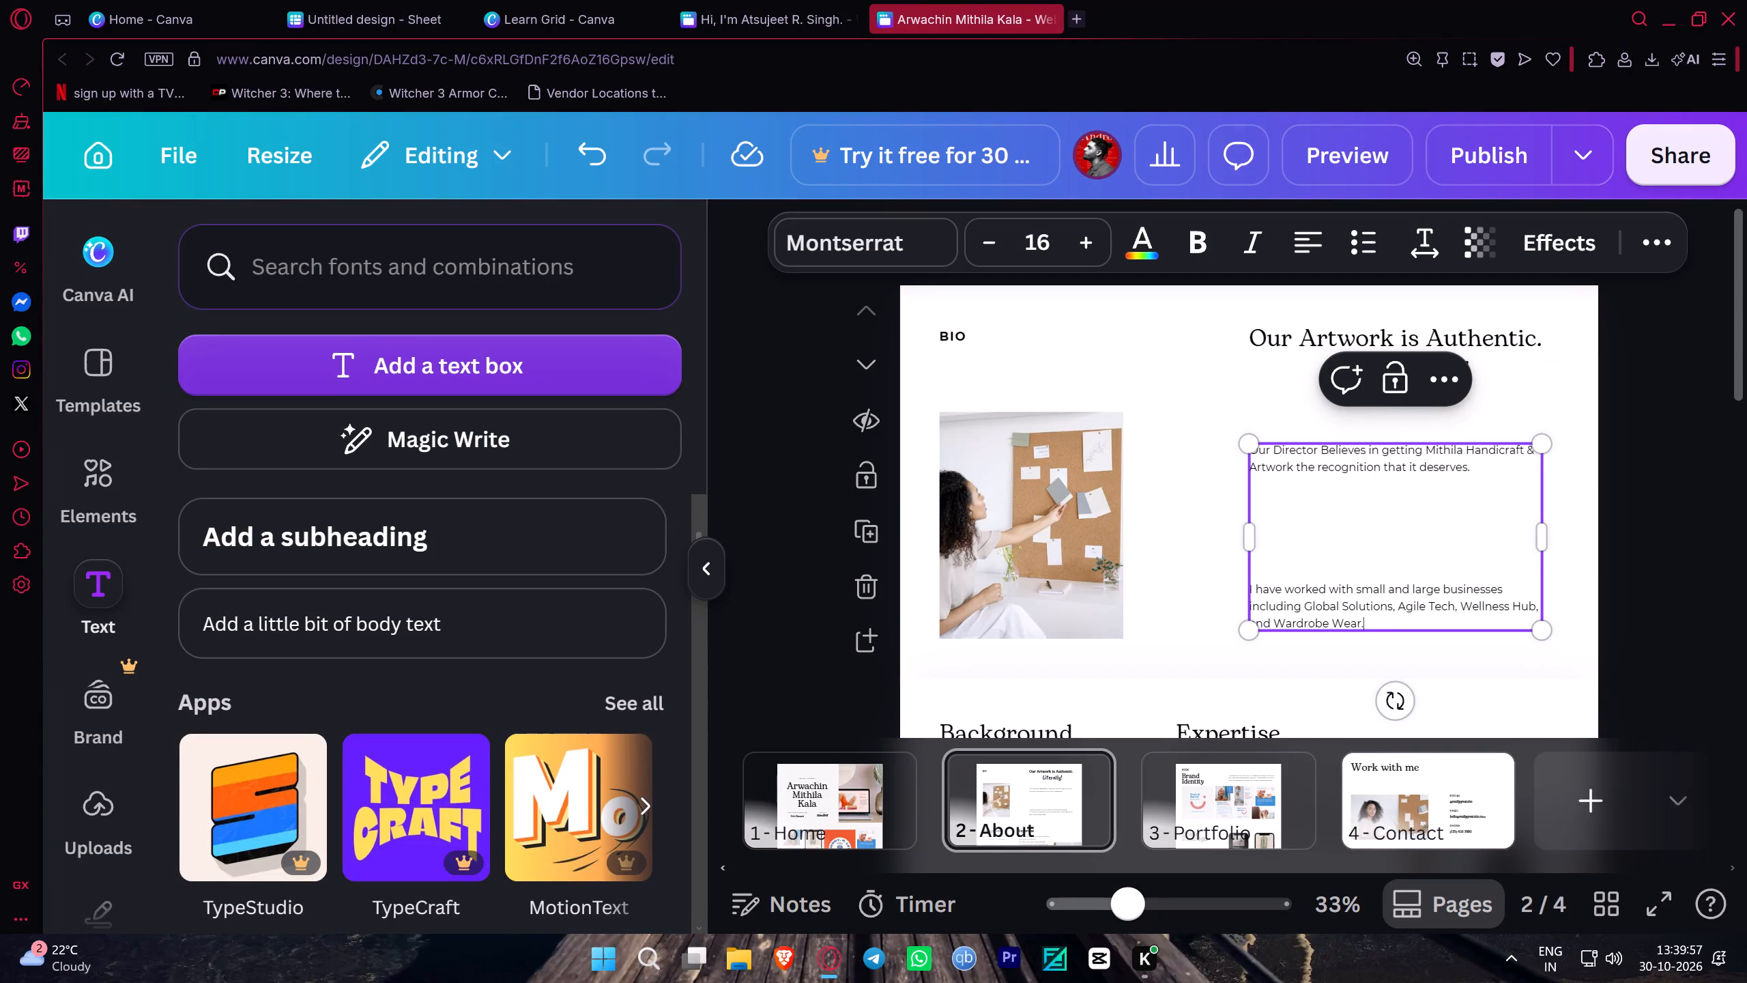
scroll(1289, 580, "down", 2)
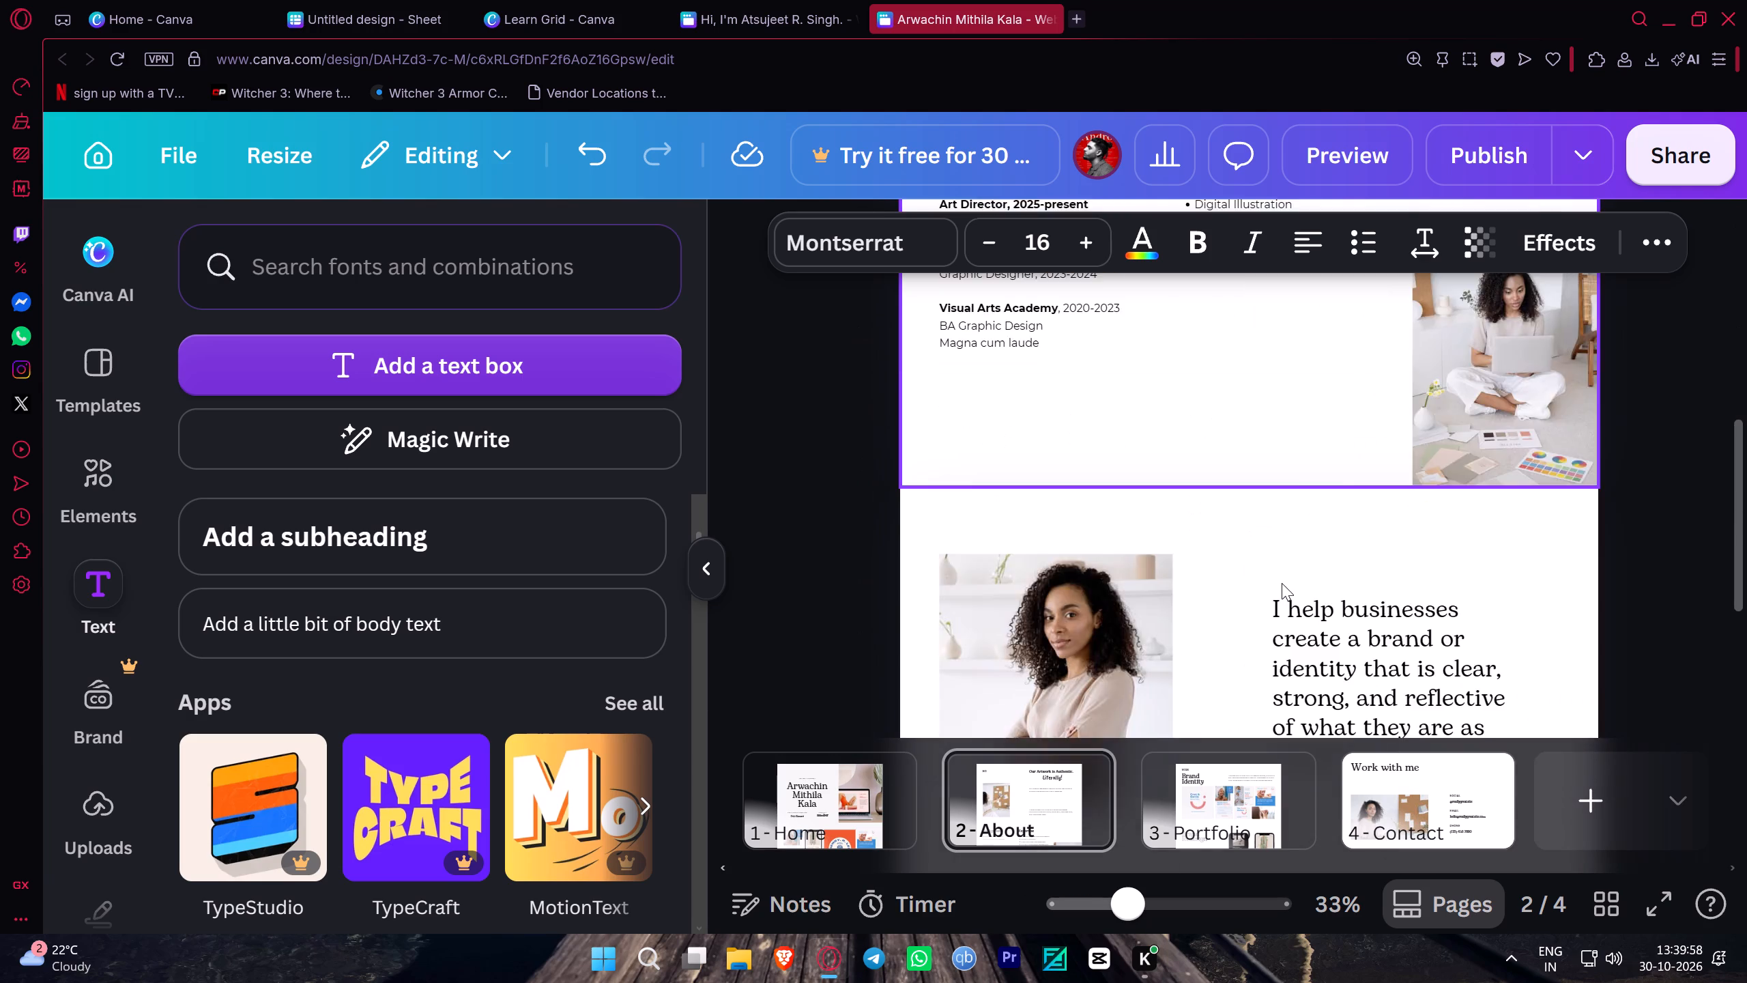
scroll(1282, 583, "down", 2)
scroll(1288, 524, "up", 2)
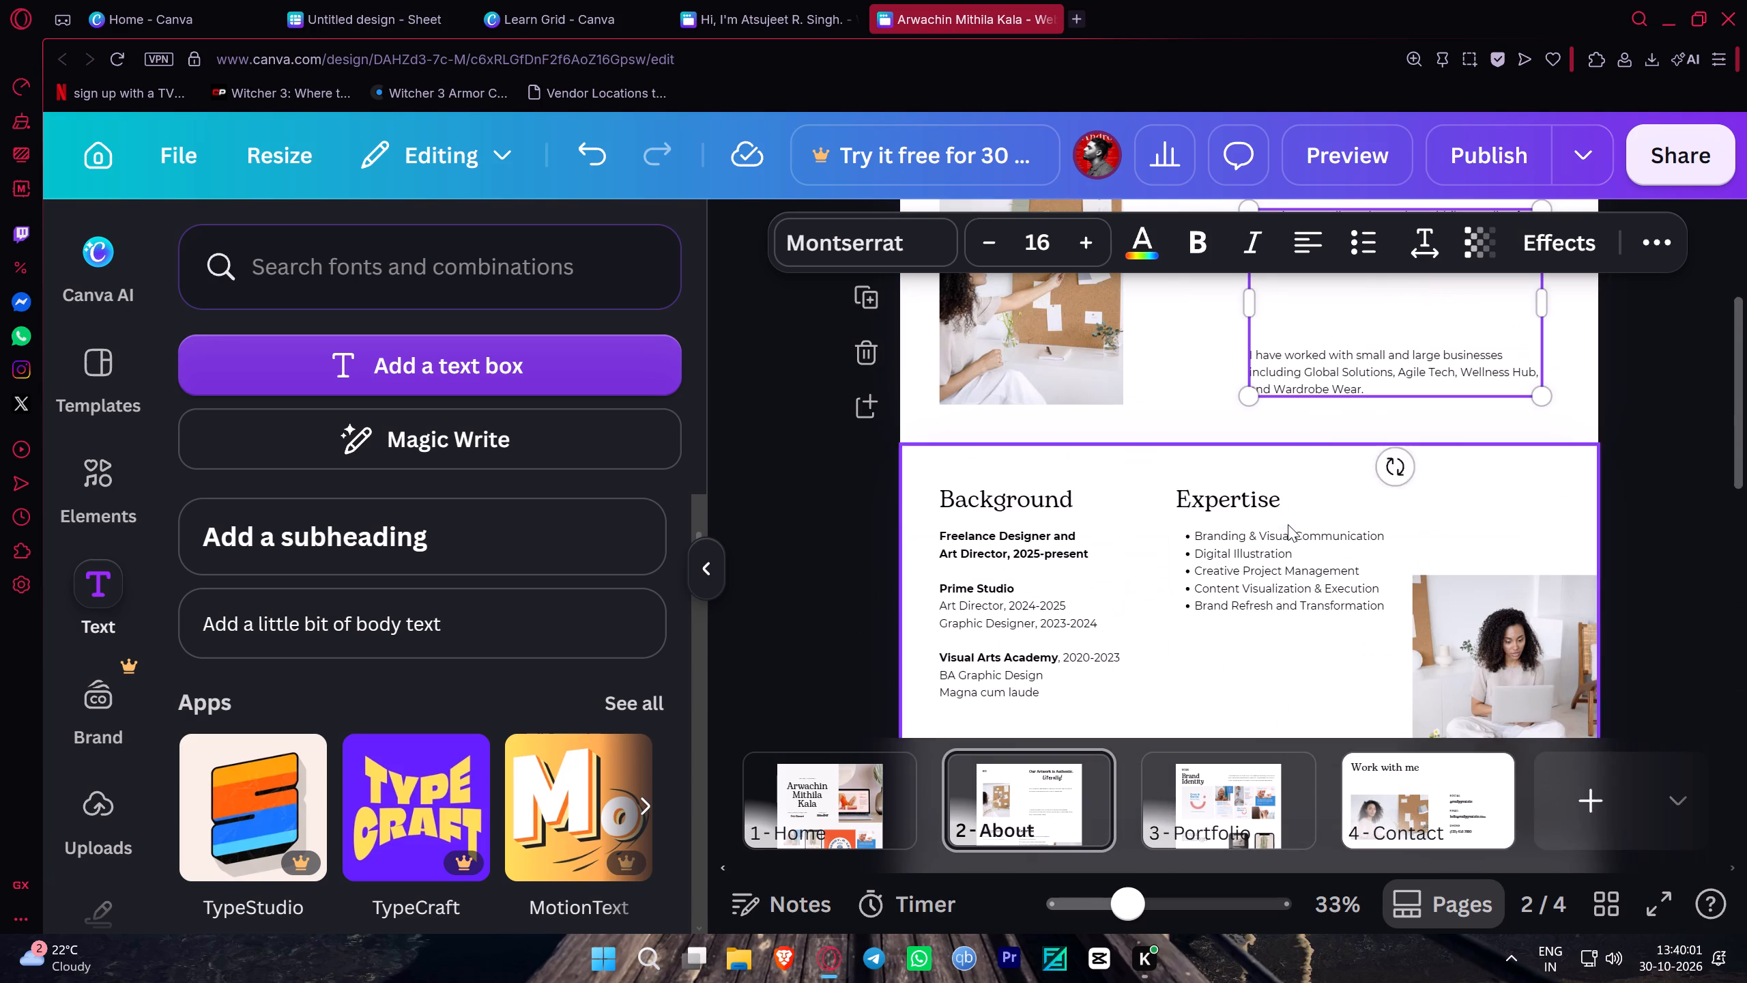
scroll(1040, 462, "up", 1)
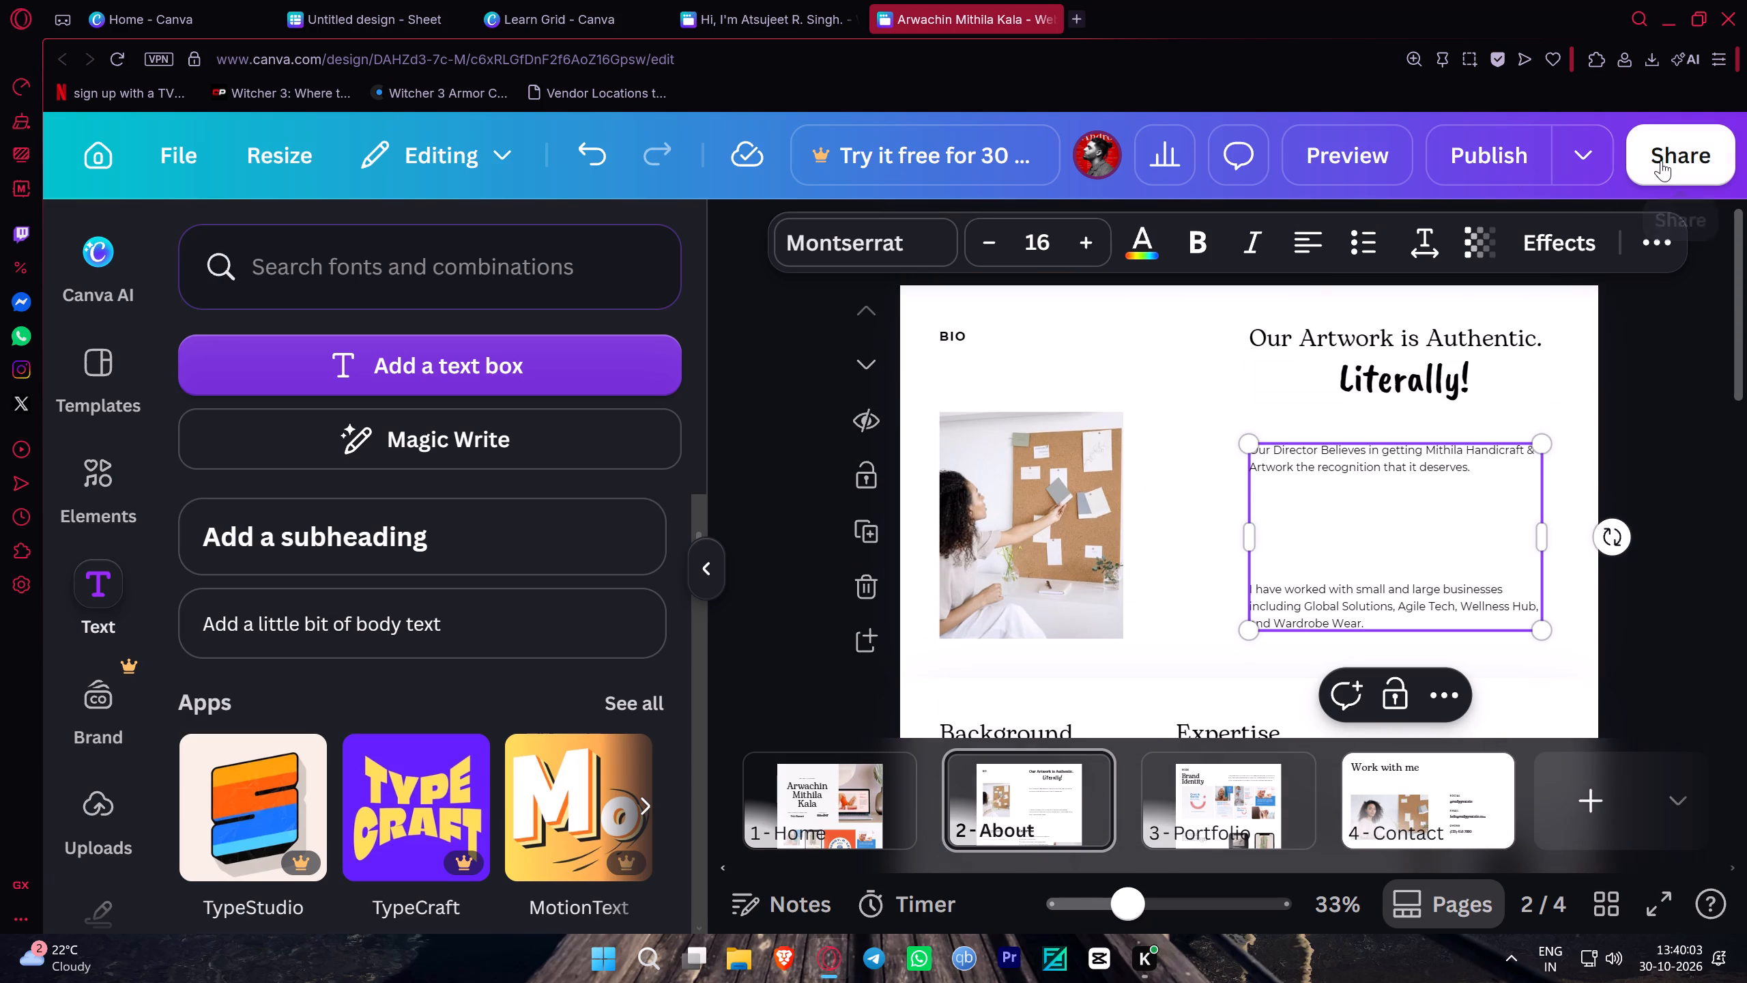
Open the design's website publishing settings and open the website URL for editing.
left_click(1661, 160)
scroll(1398, 528, "down", 1)
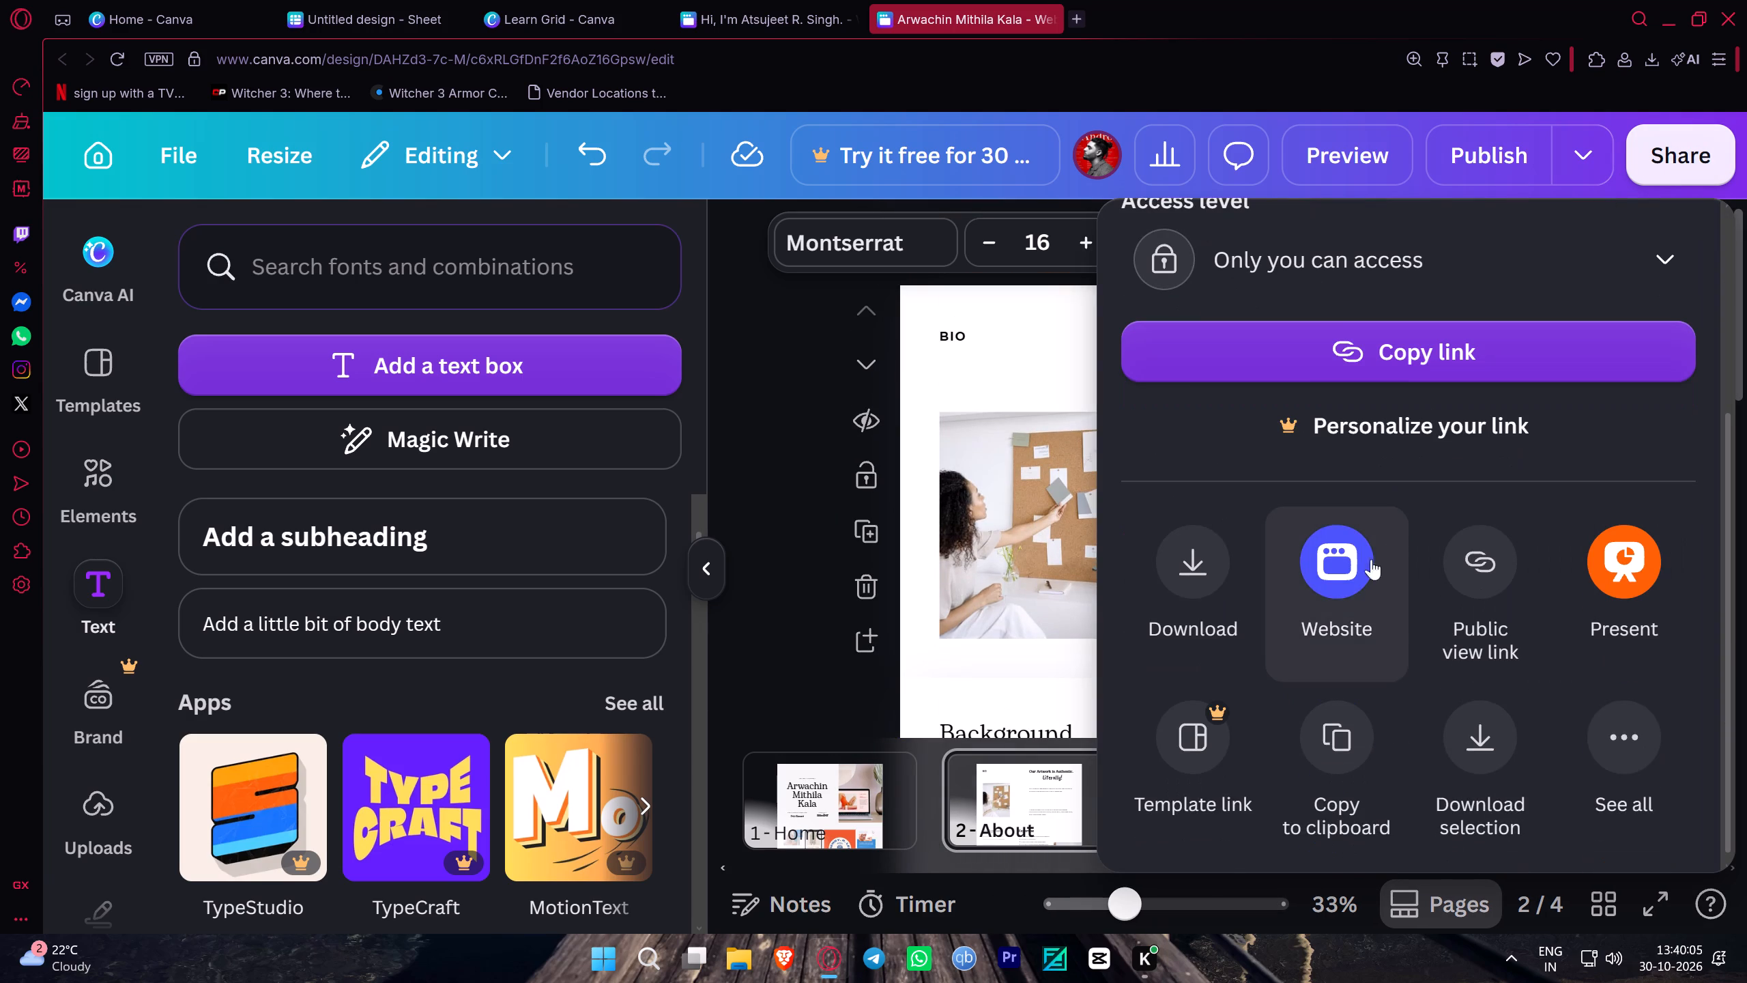
left_click(1346, 565)
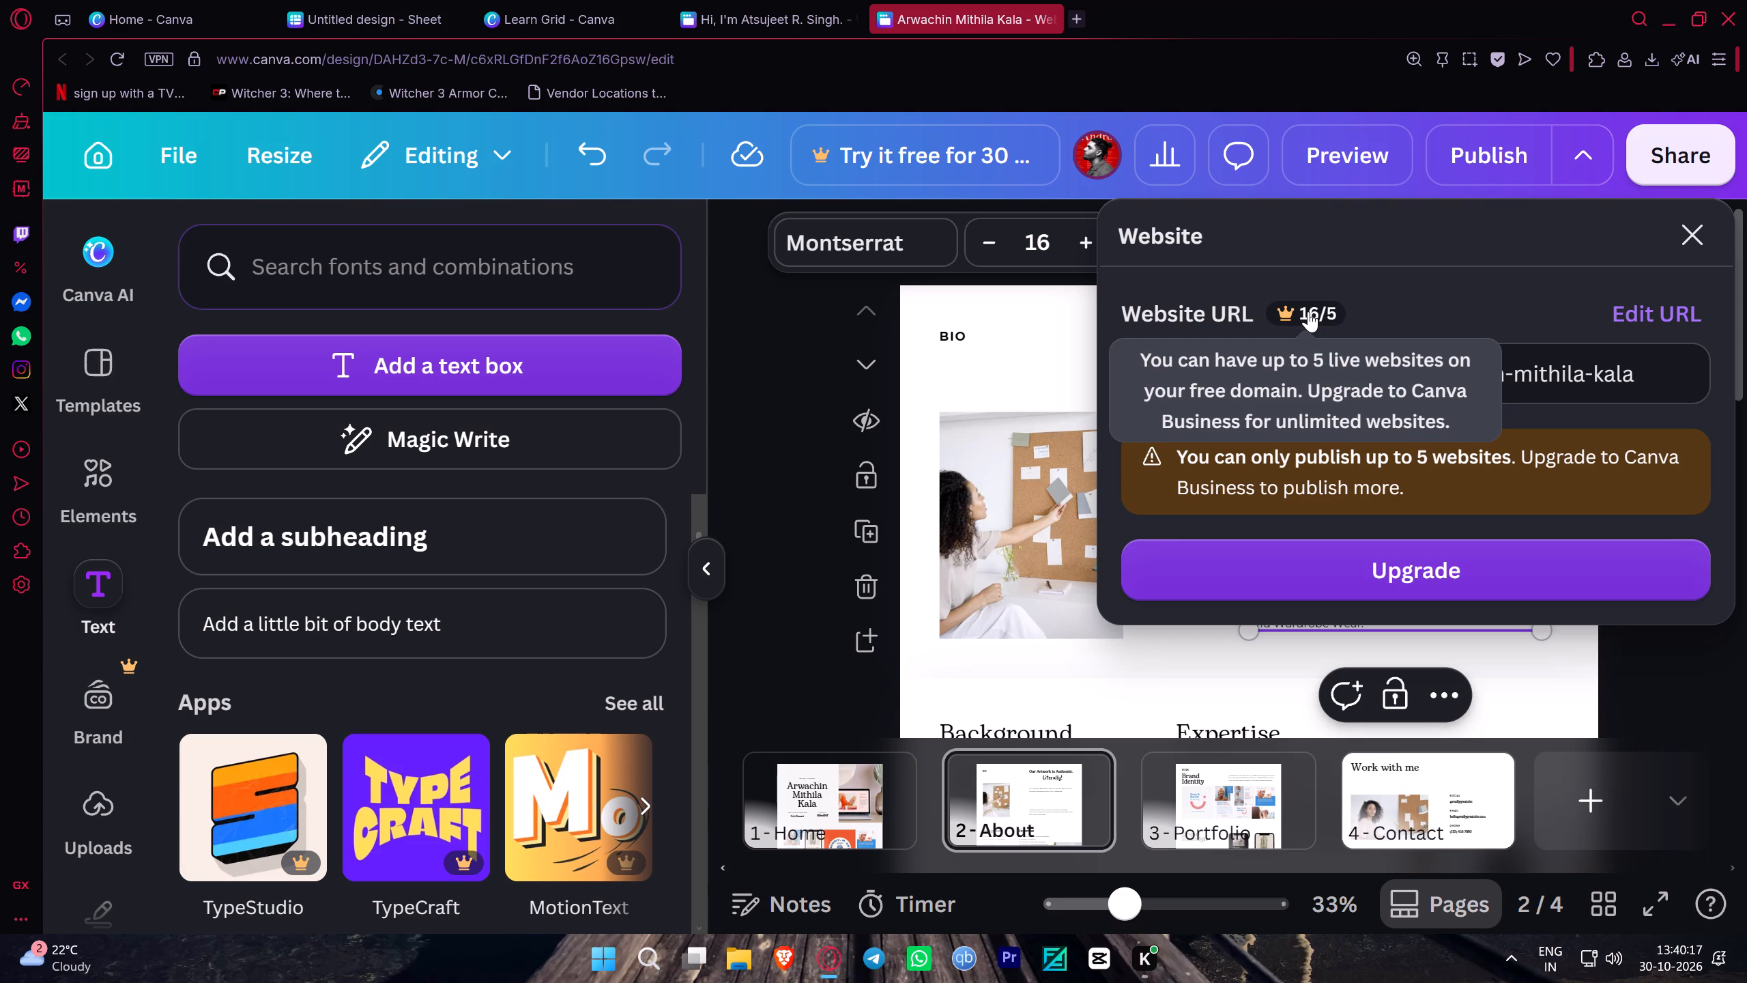
left_click(1624, 318)
Search the web in a new browser tab for "is canva domain permanent".
left_click(1073, 22)
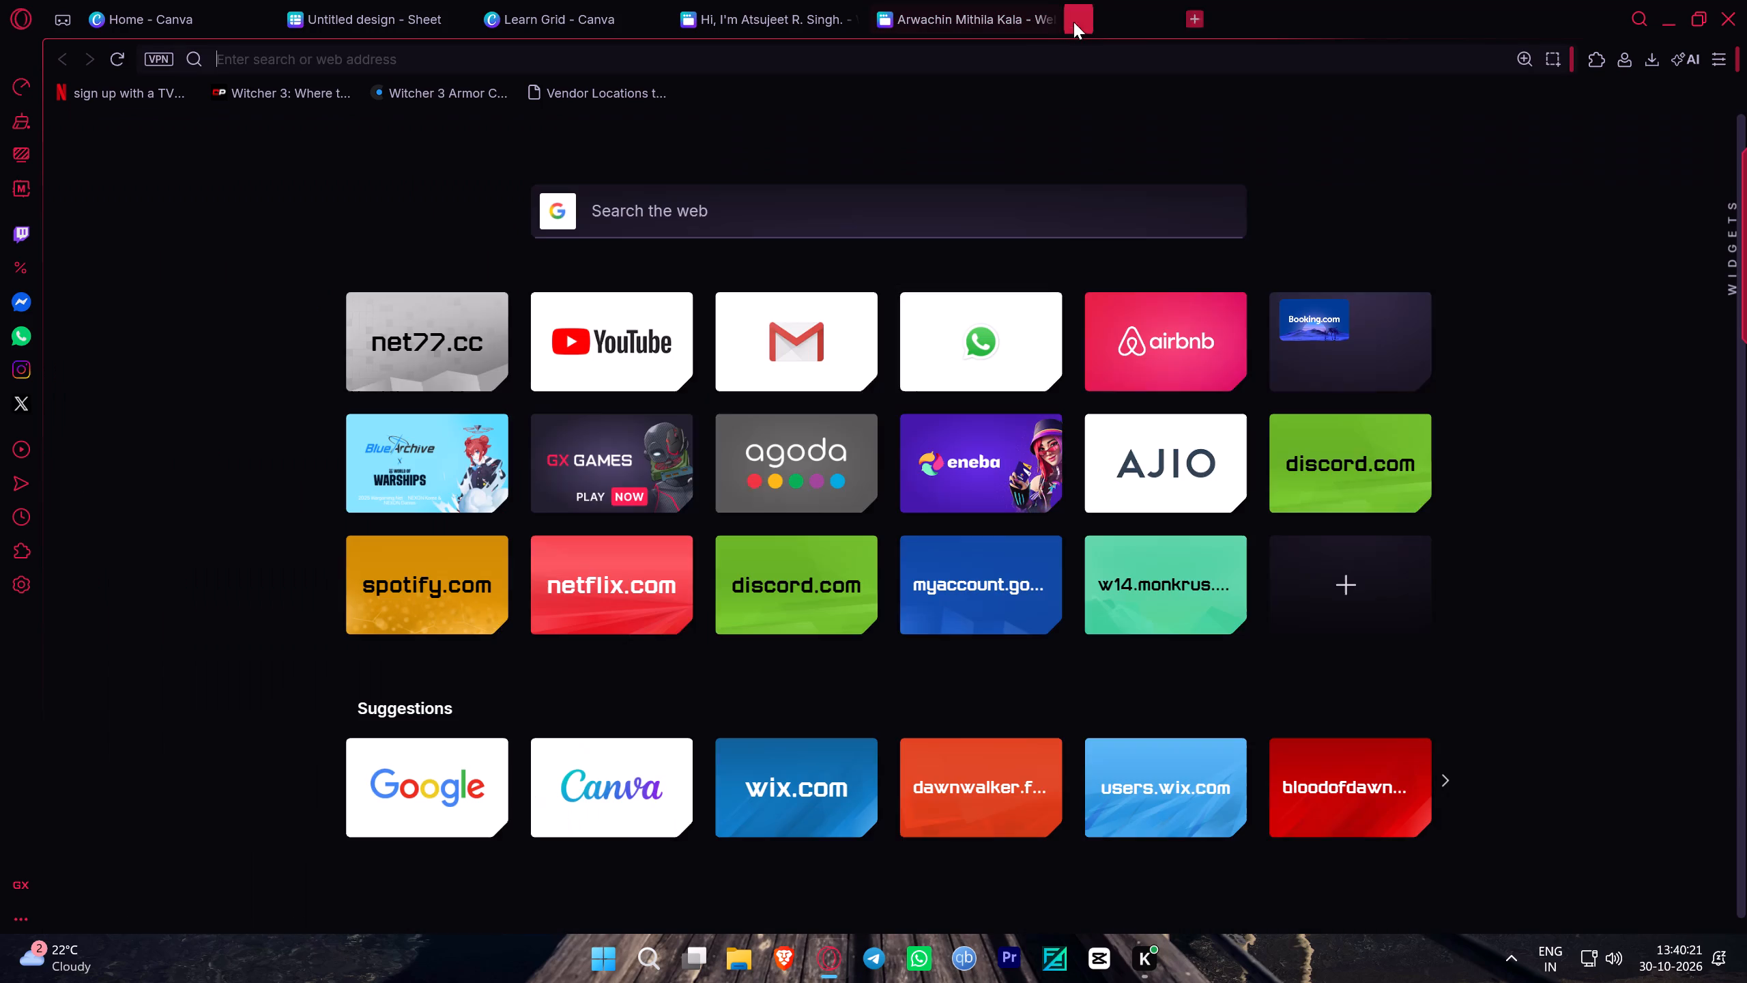
type("is canva dpo")
key("BackSpace")
key("BackSpace")
type("omain permanent")
key("Return")
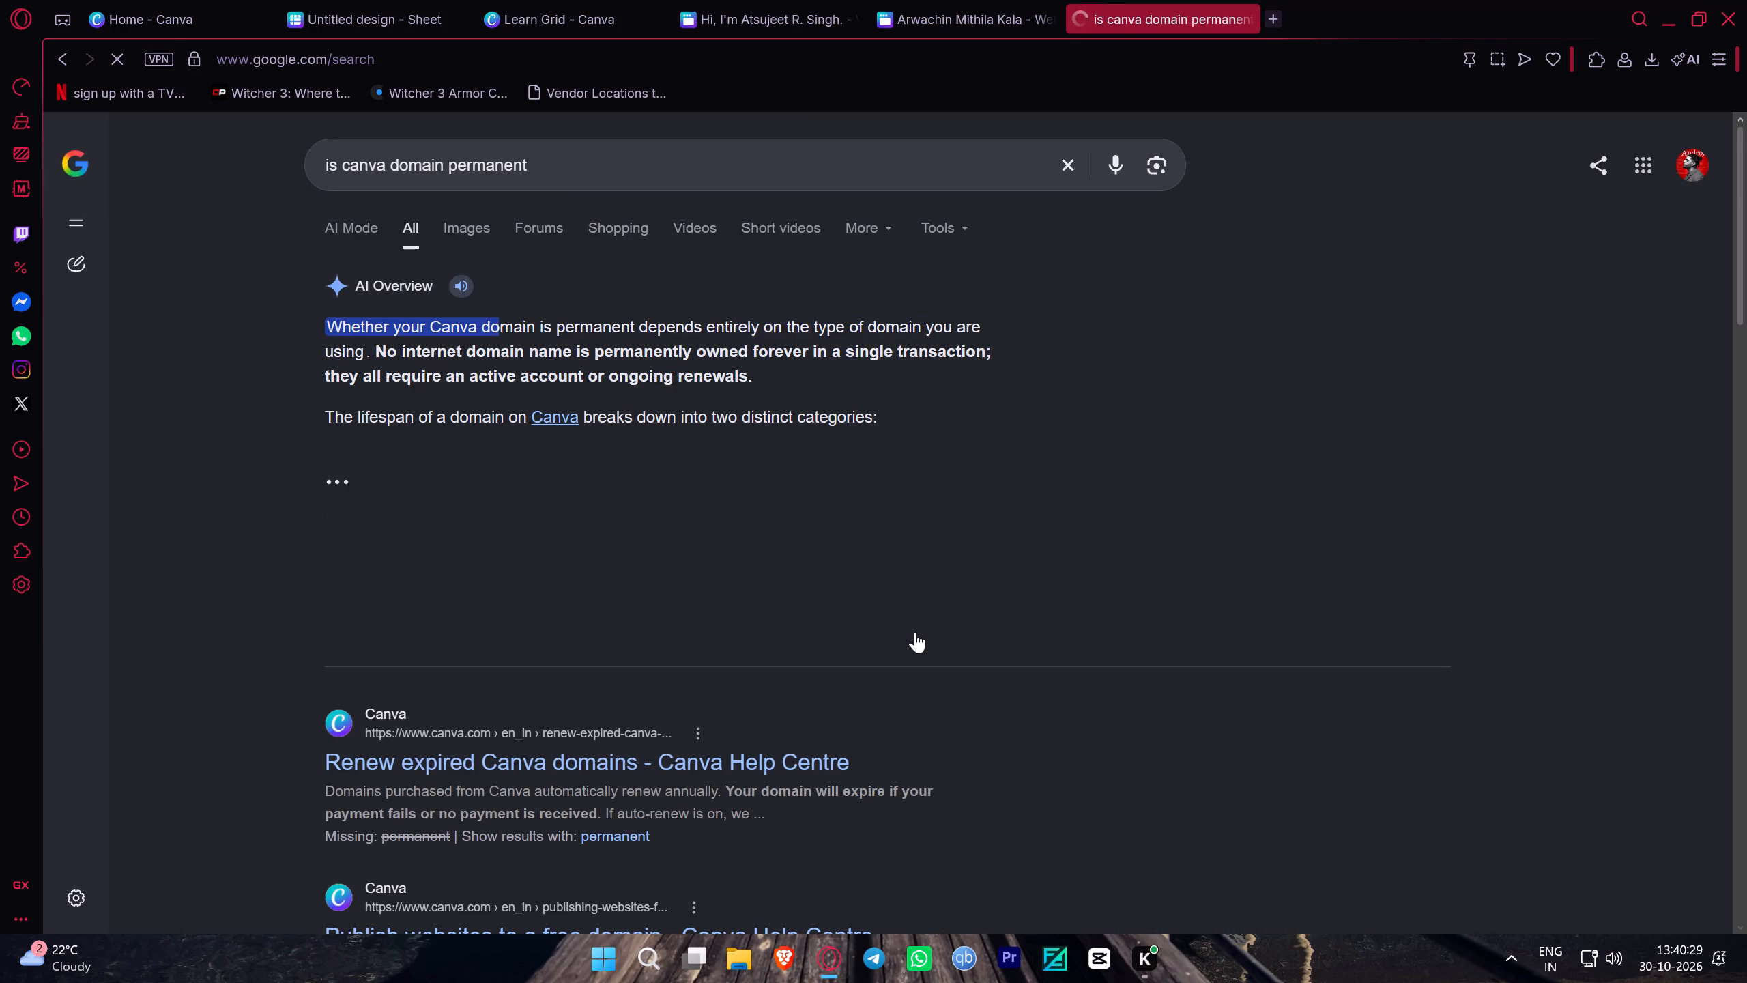
Read the AI overview and the search results for information on how long Canva domains last.
left_click_drag(650, 330, 755, 345)
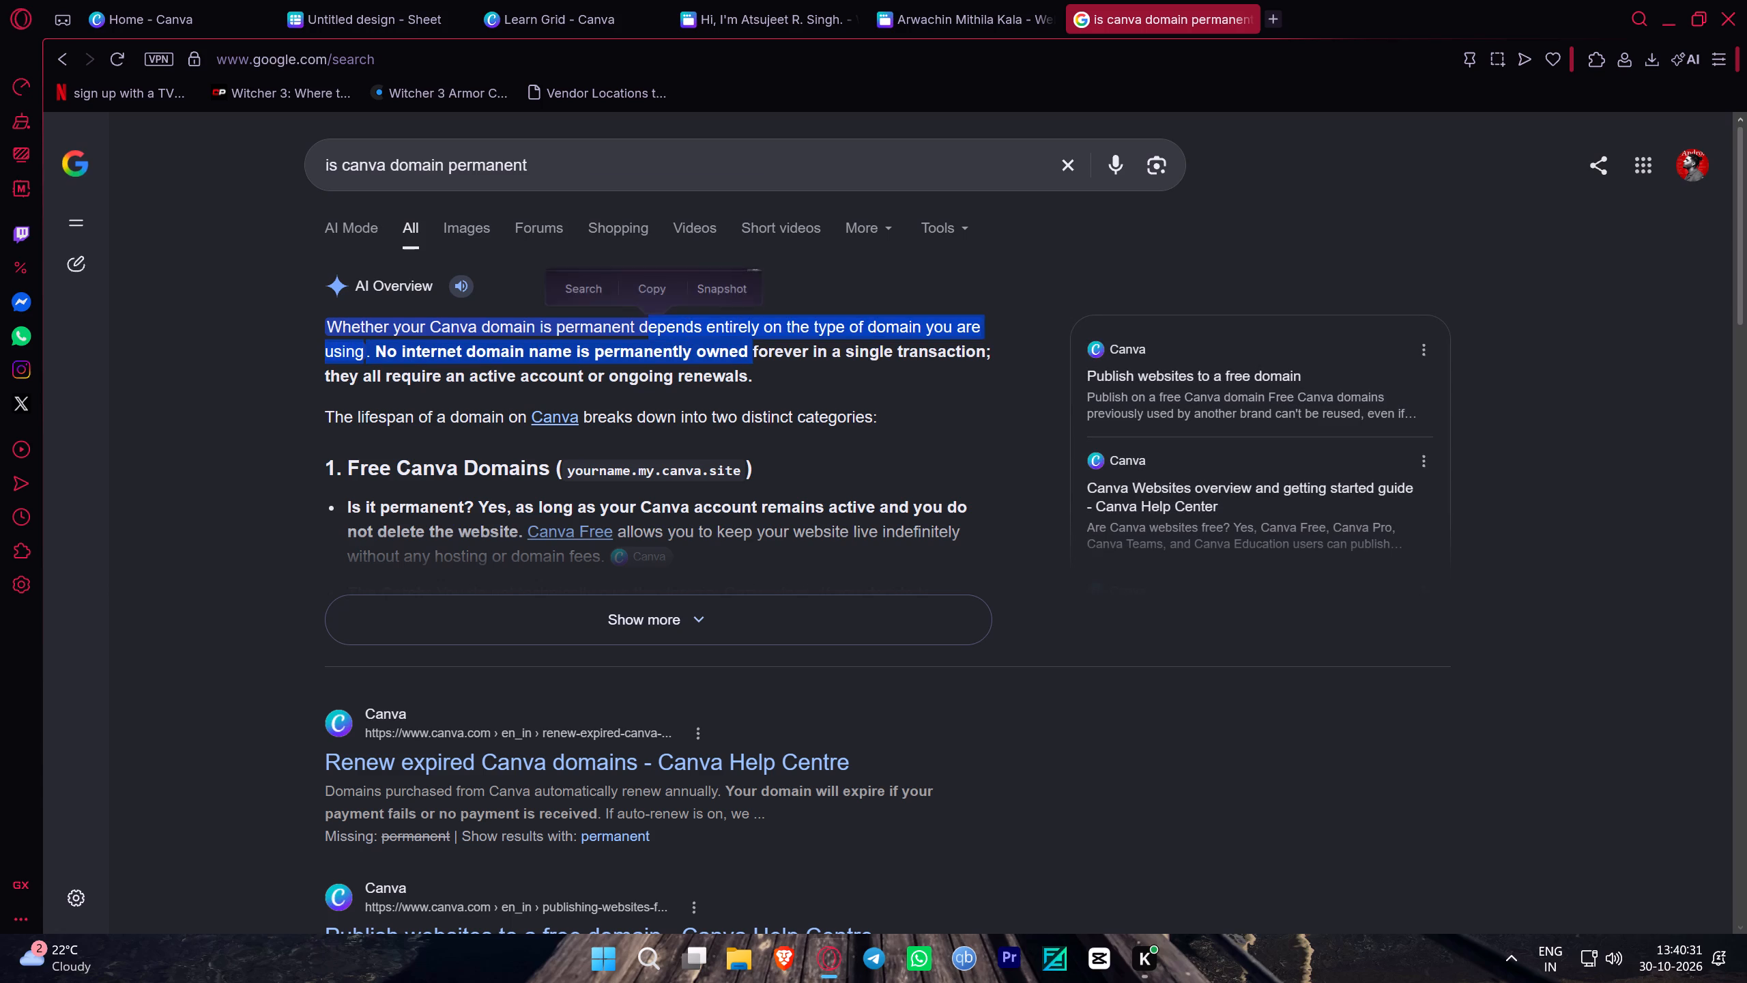
left_click(714, 373)
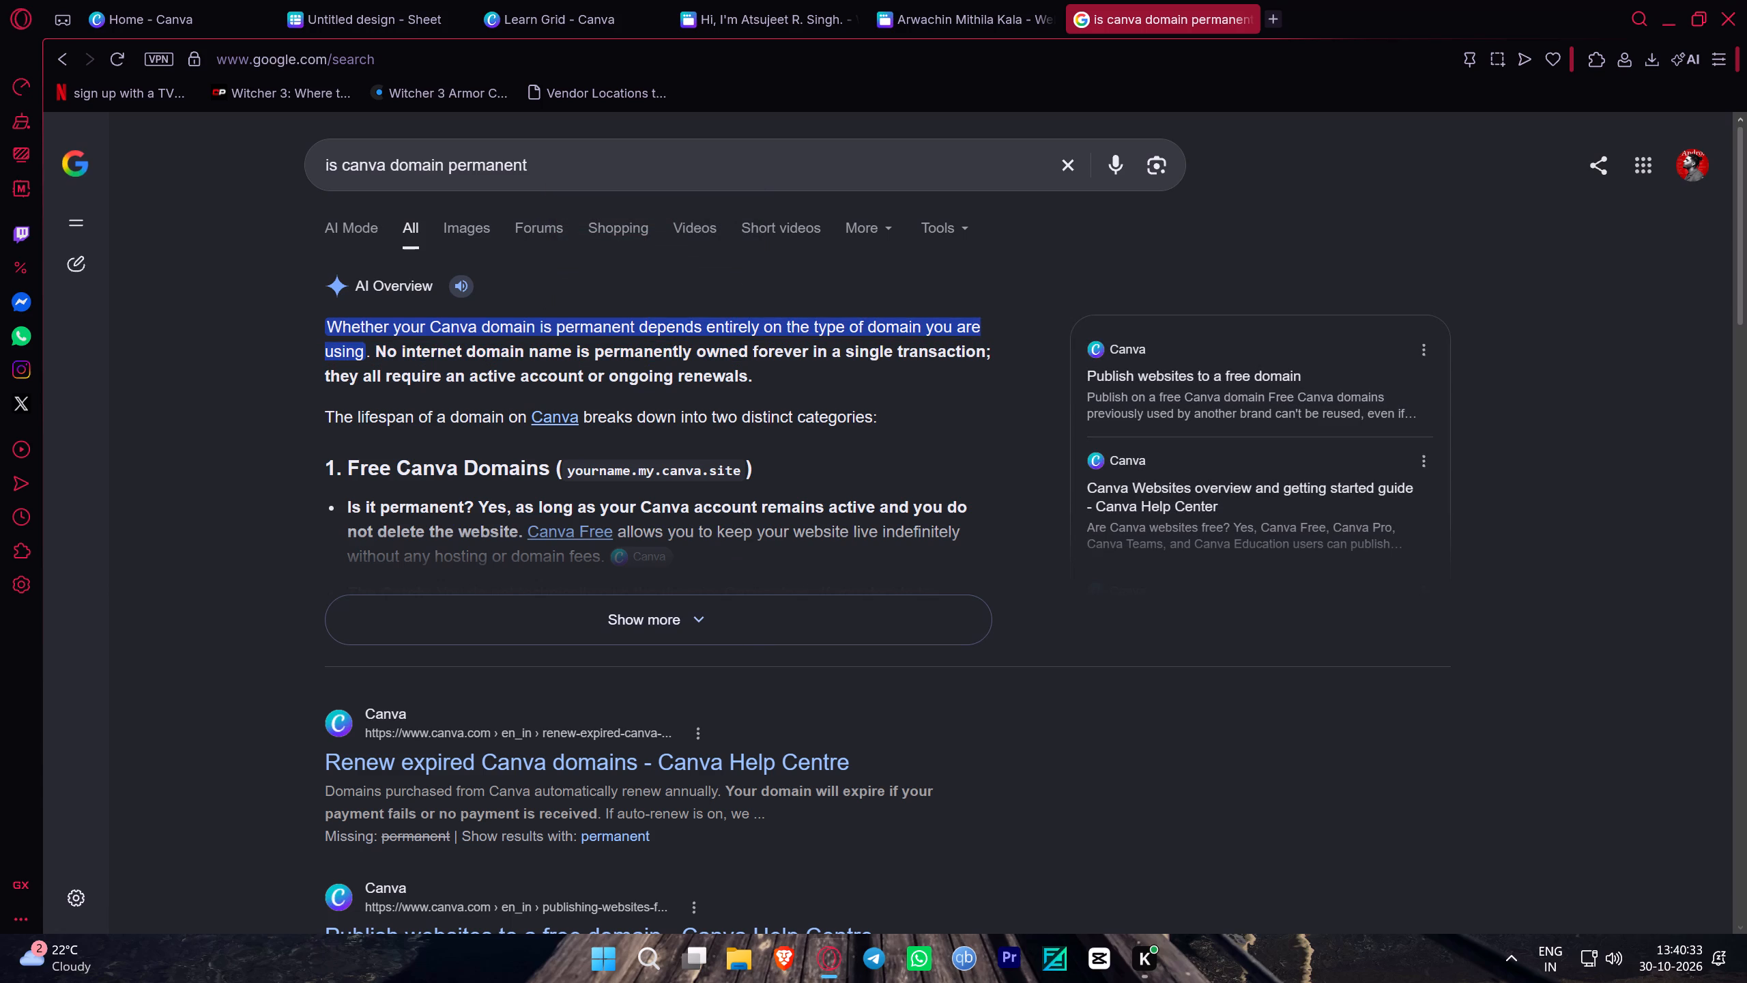
scroll(445, 793, "down", 1)
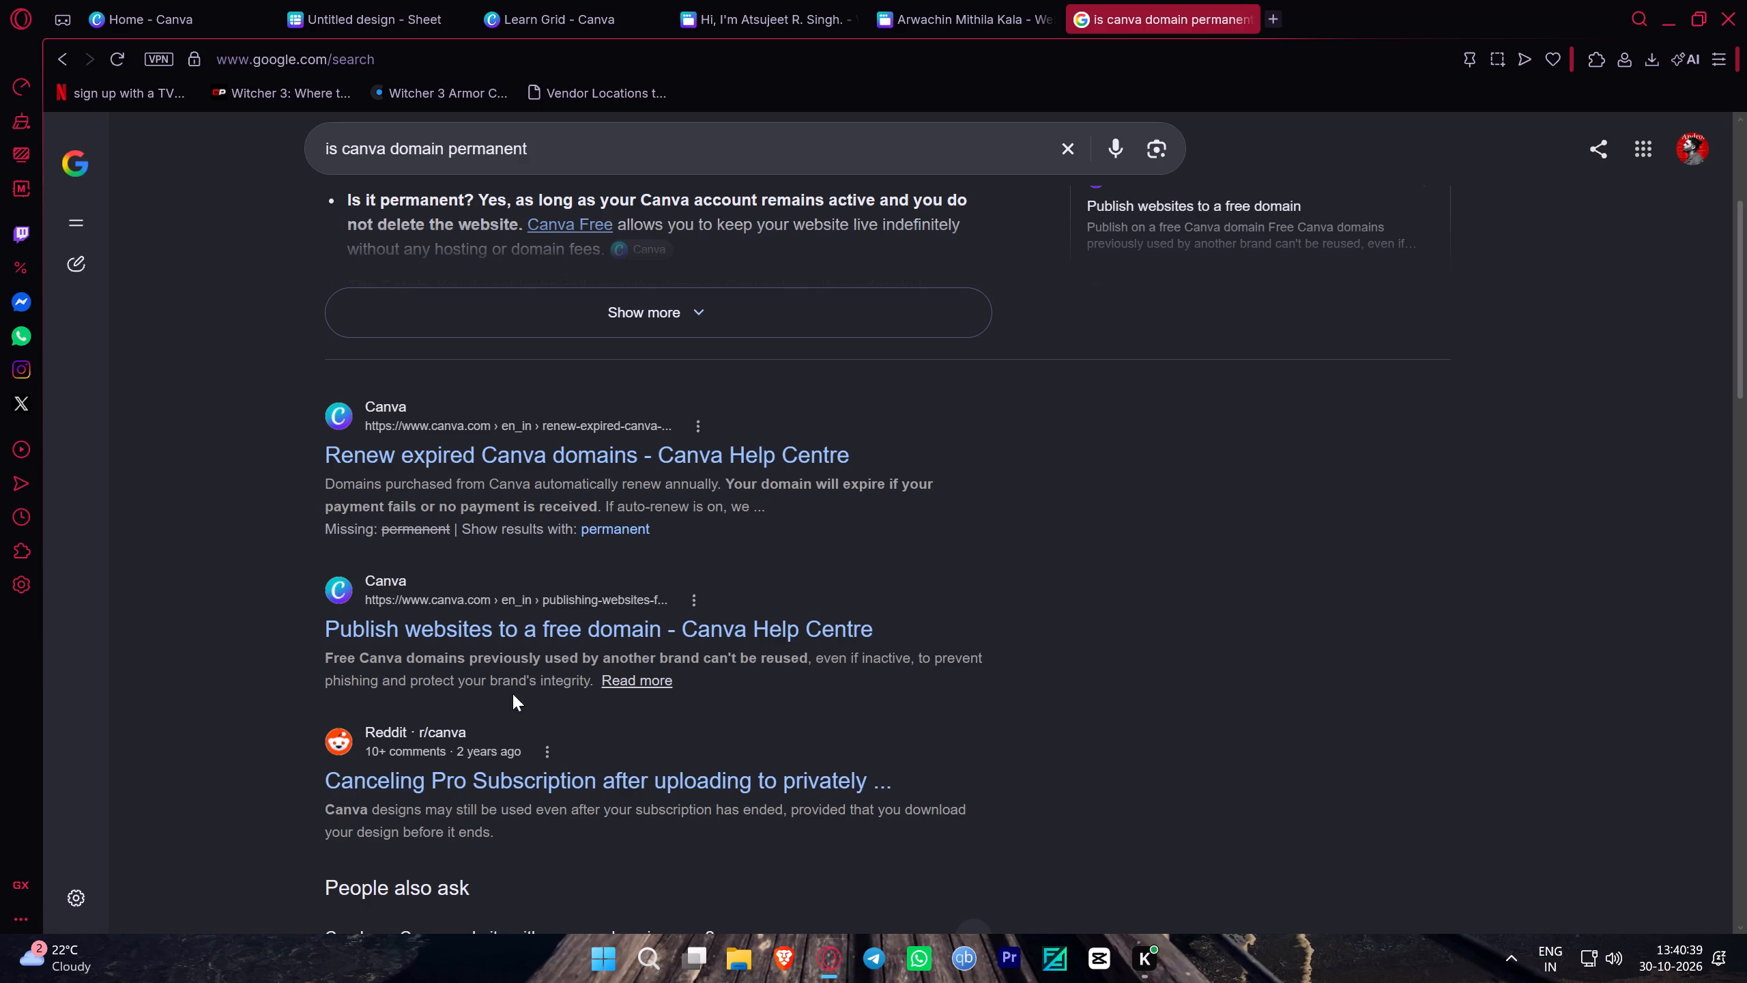
left_click_drag(412, 657, 444, 670)
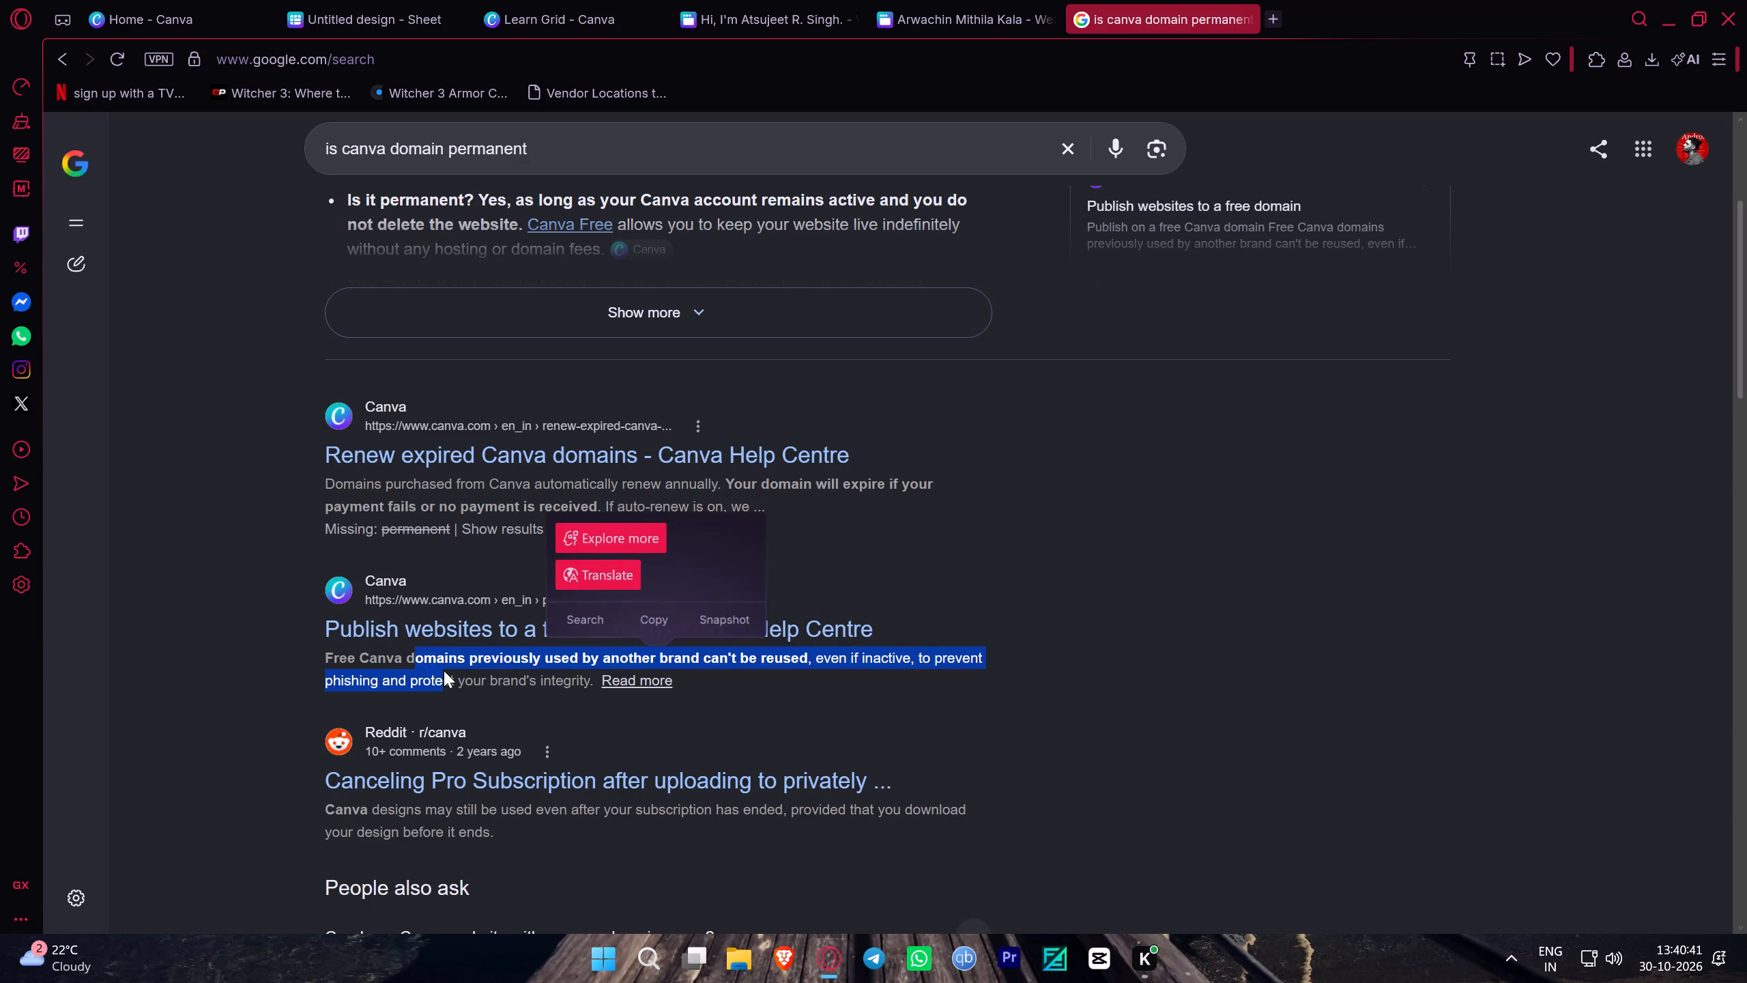
left_click(444, 670)
middle_click(266, 651)
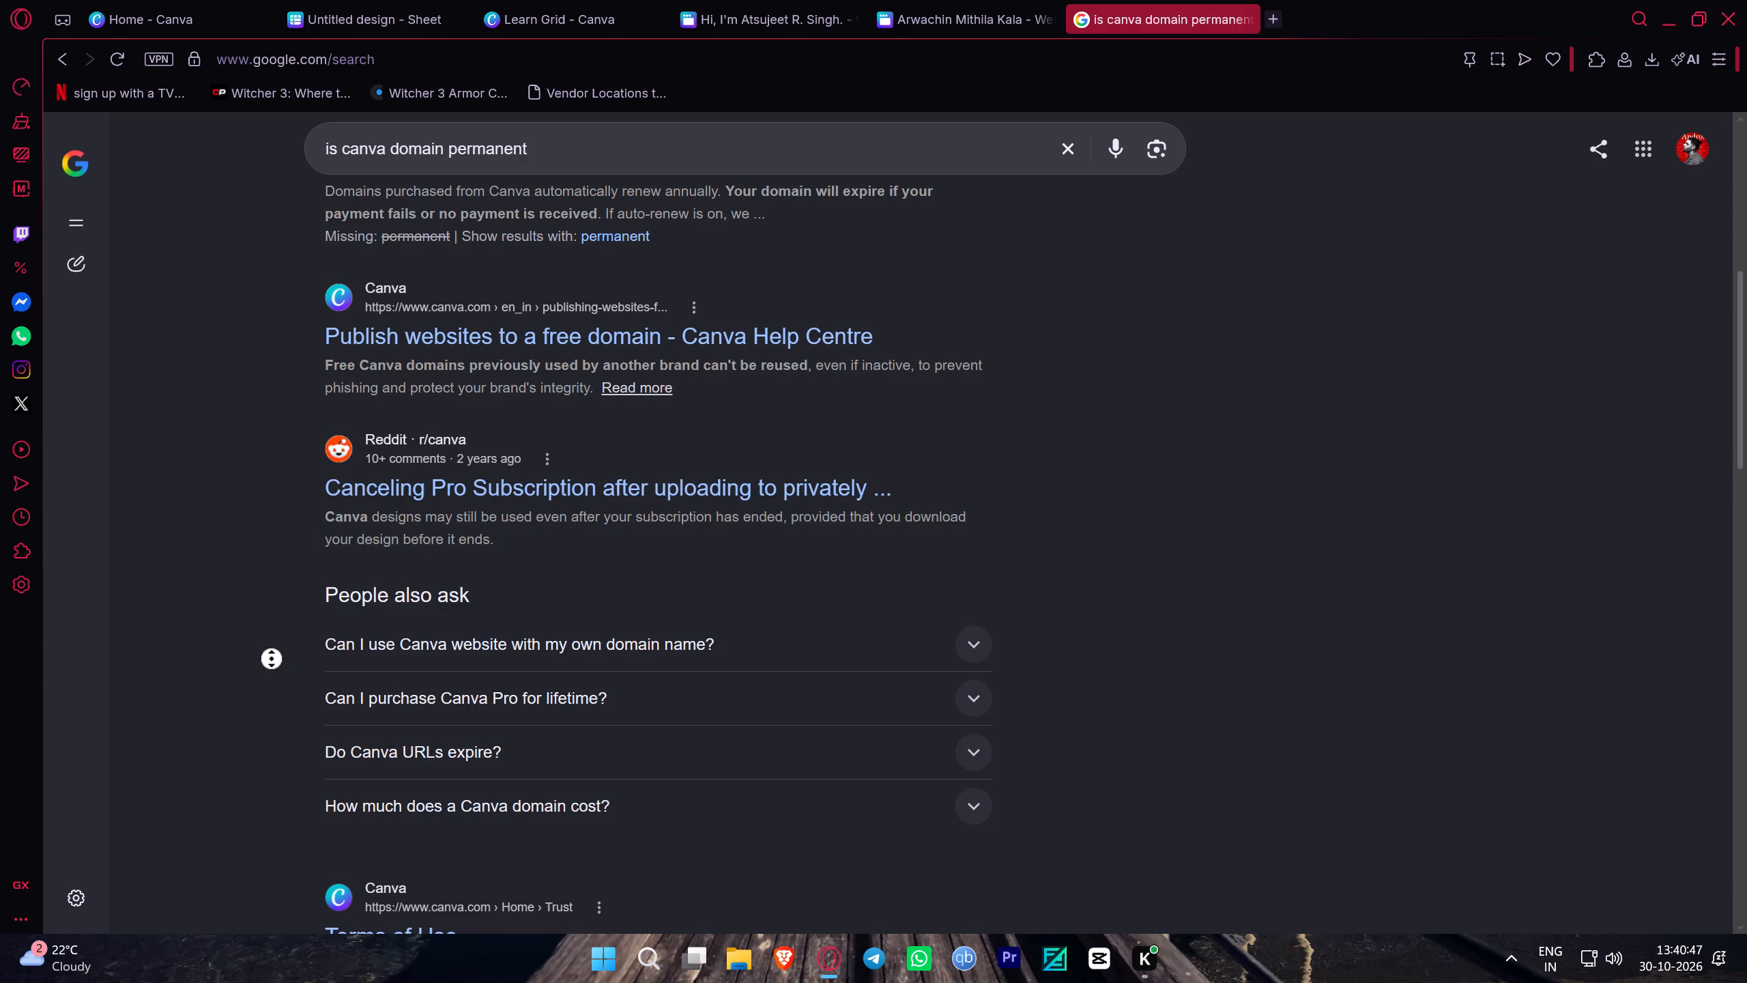
left_click(272, 659)
middle_click(278, 594)
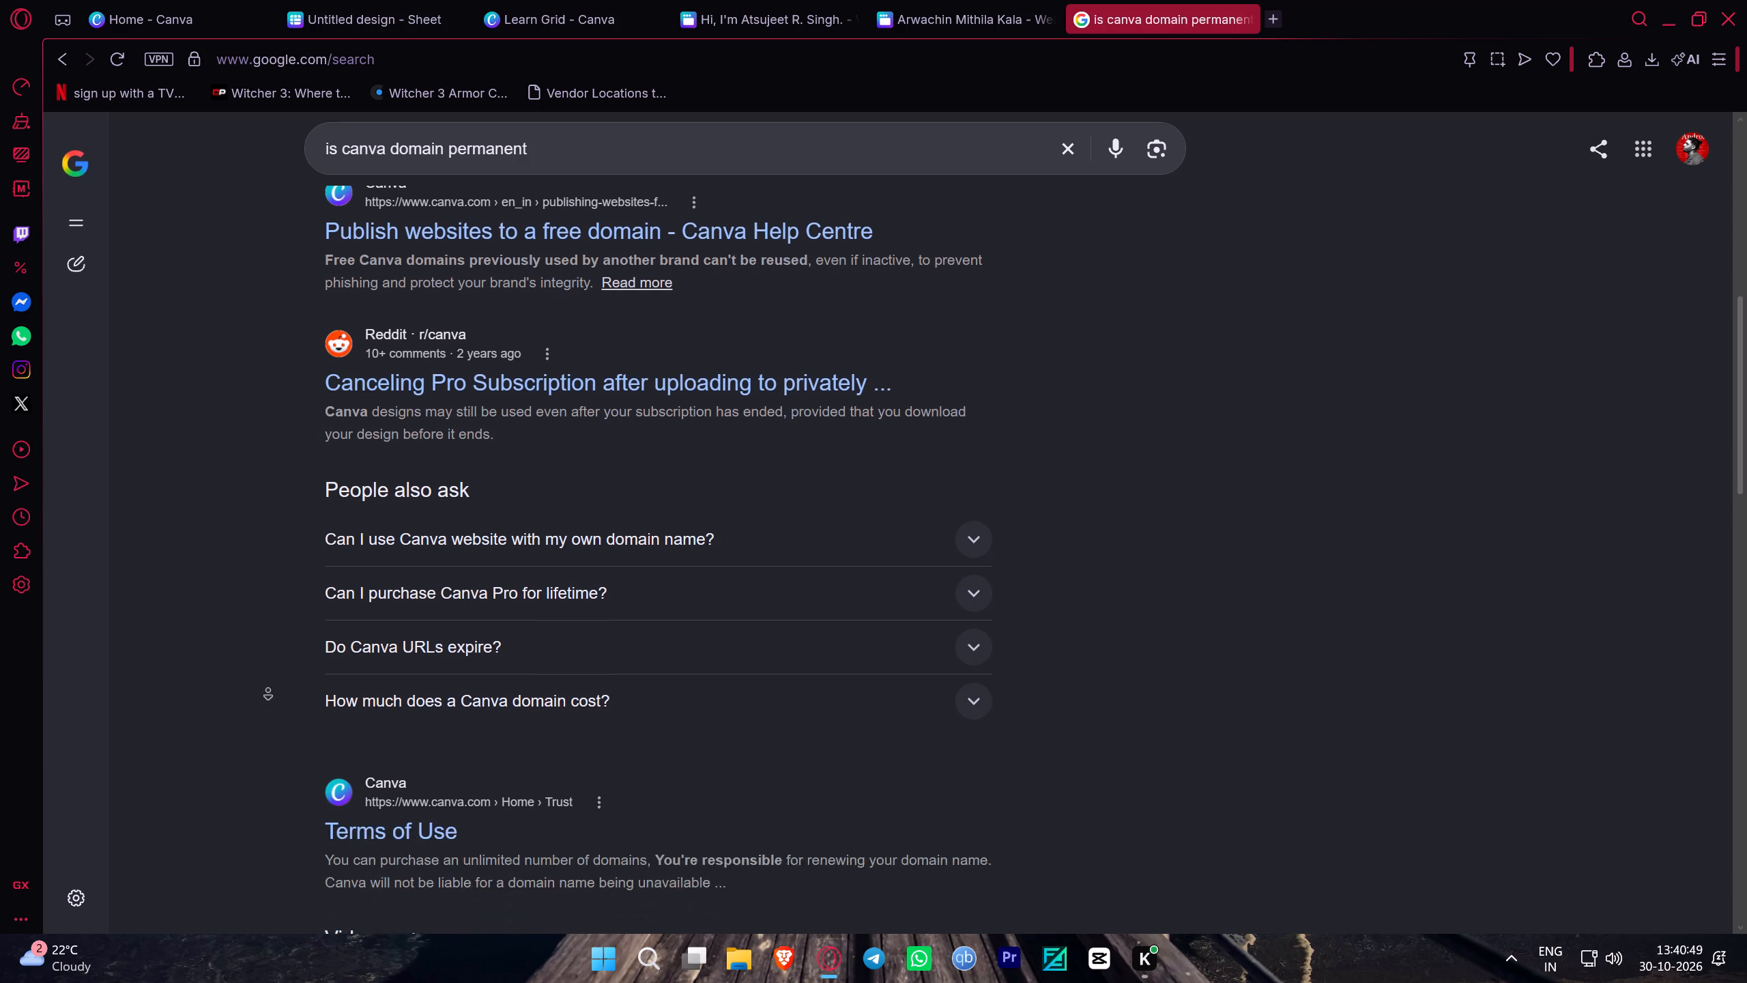
left_click(269, 621)
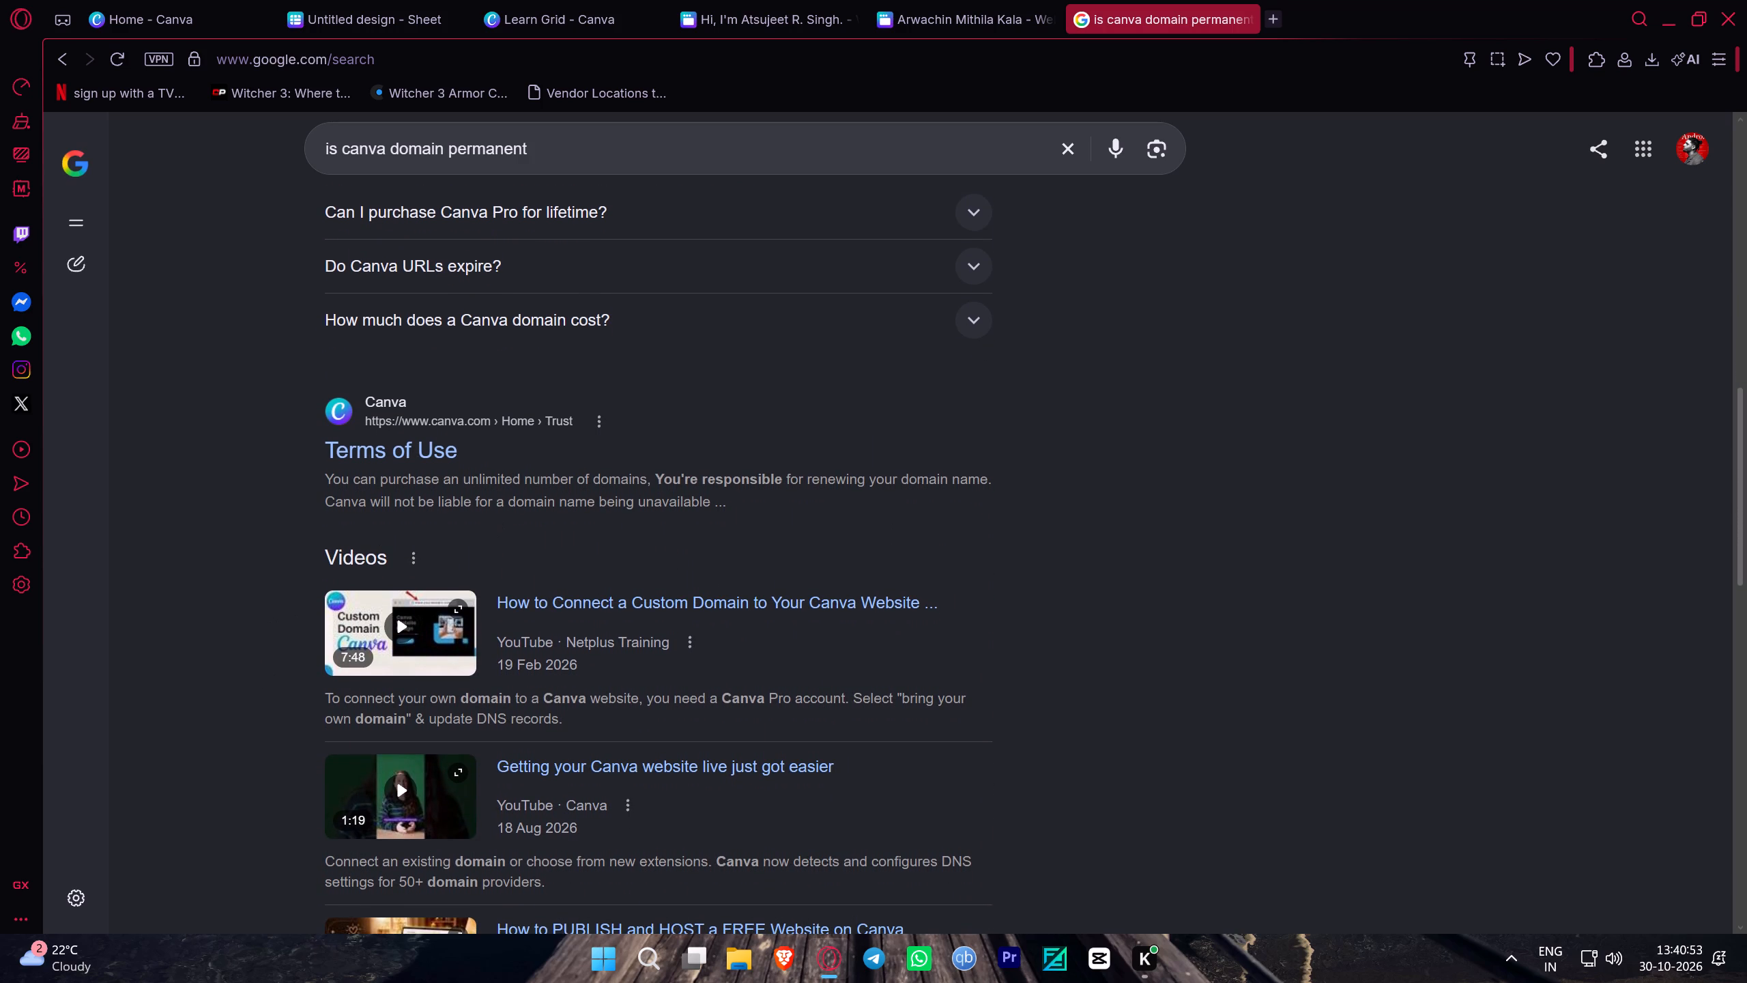
left_click_drag(509, 483, 534, 496)
left_click(534, 496)
Refine the web search to "is canva domain permanent if it is free".
scroll(495, 503, "up", 2)
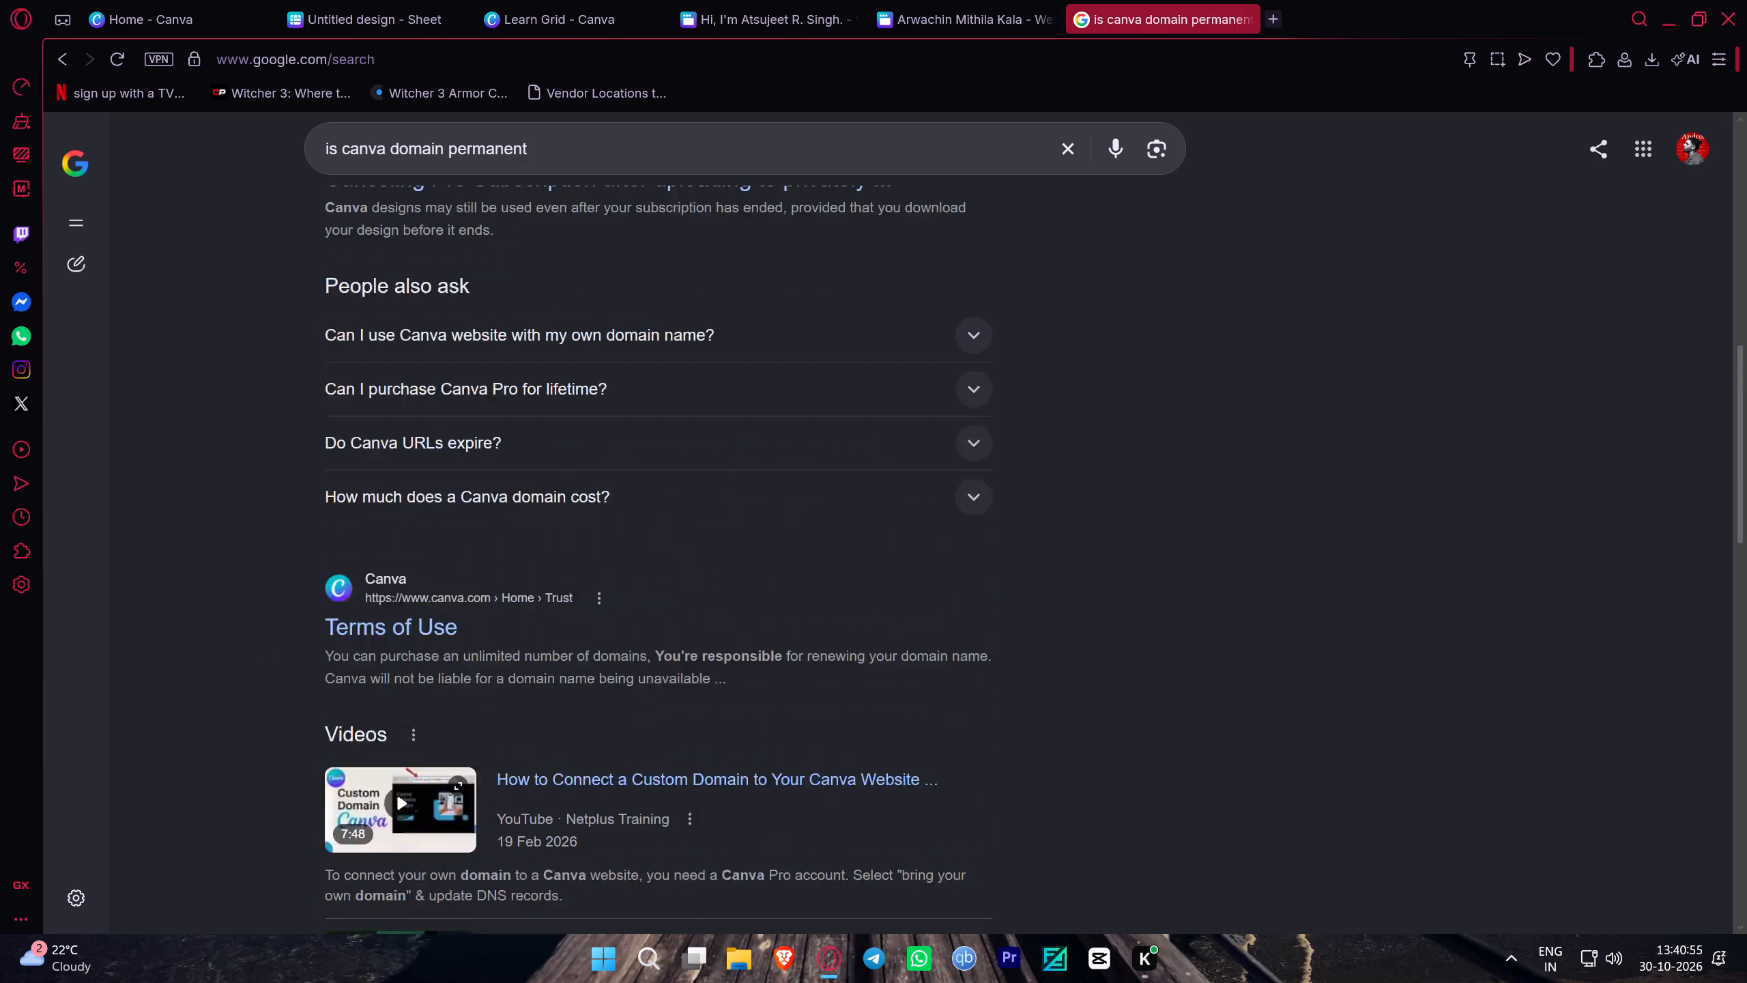
scroll(495, 503, "up", 5)
left_click(596, 147)
key("space")
type("if it is")
key("space")
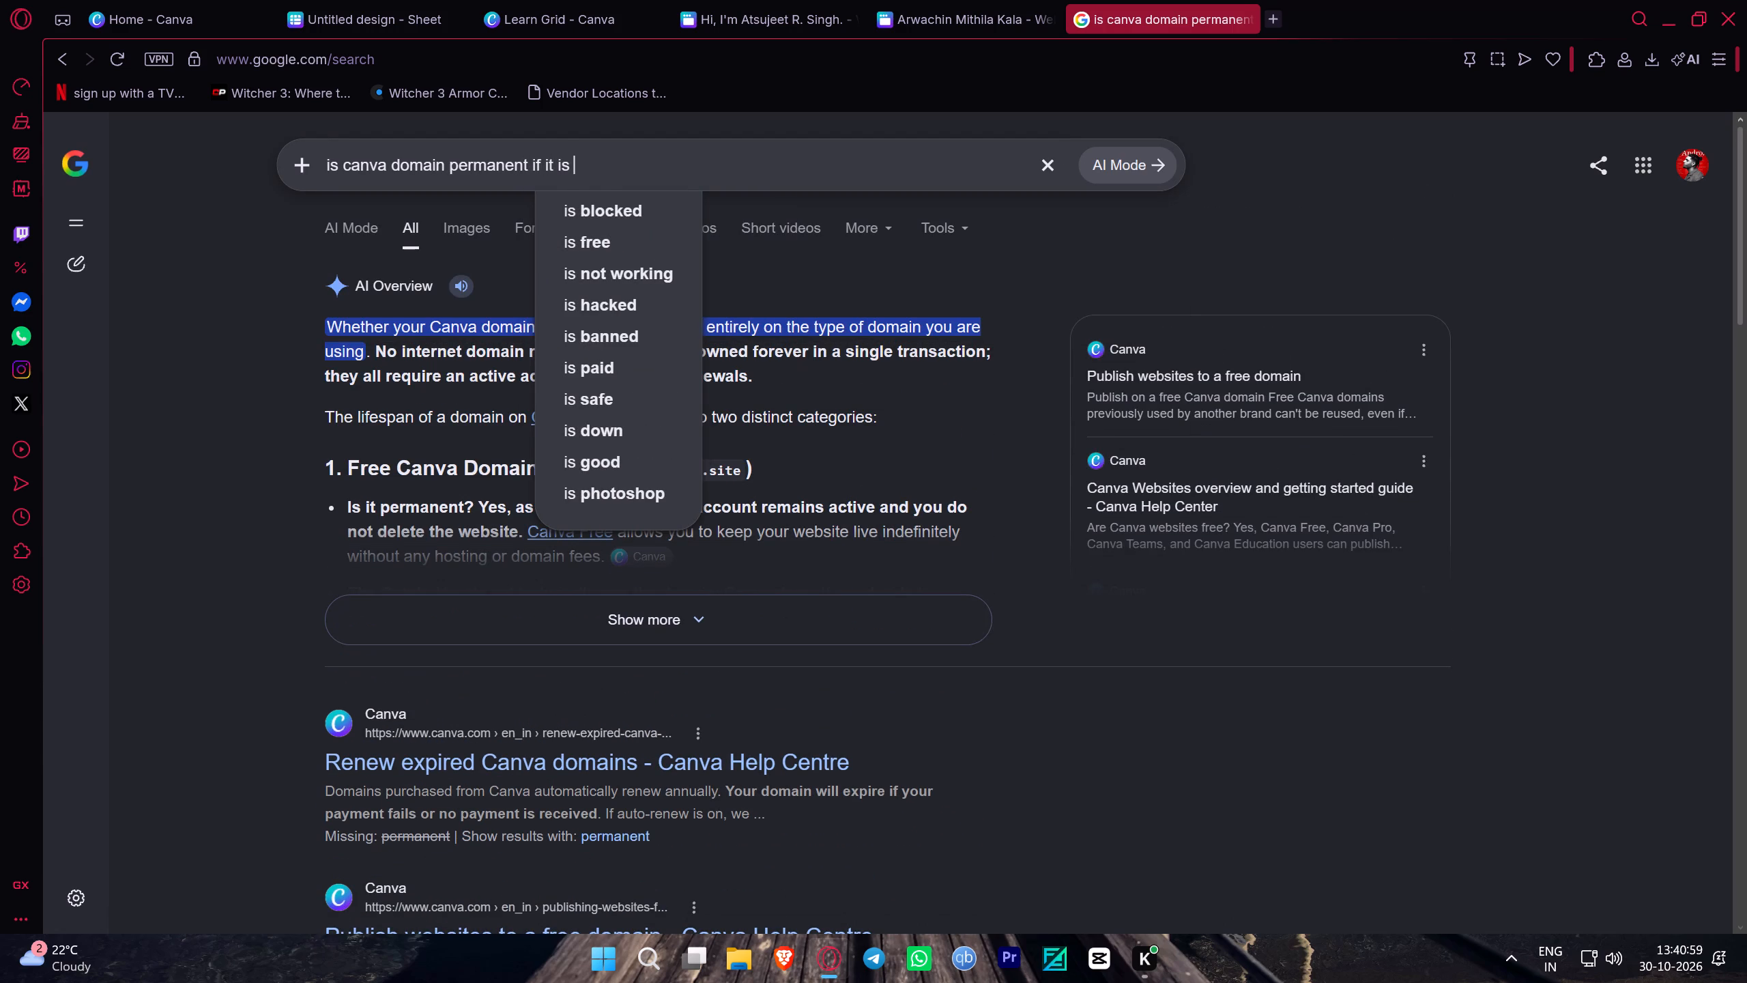
key("n")
key("BackSpace")
type("fro")
key("BackSpace")
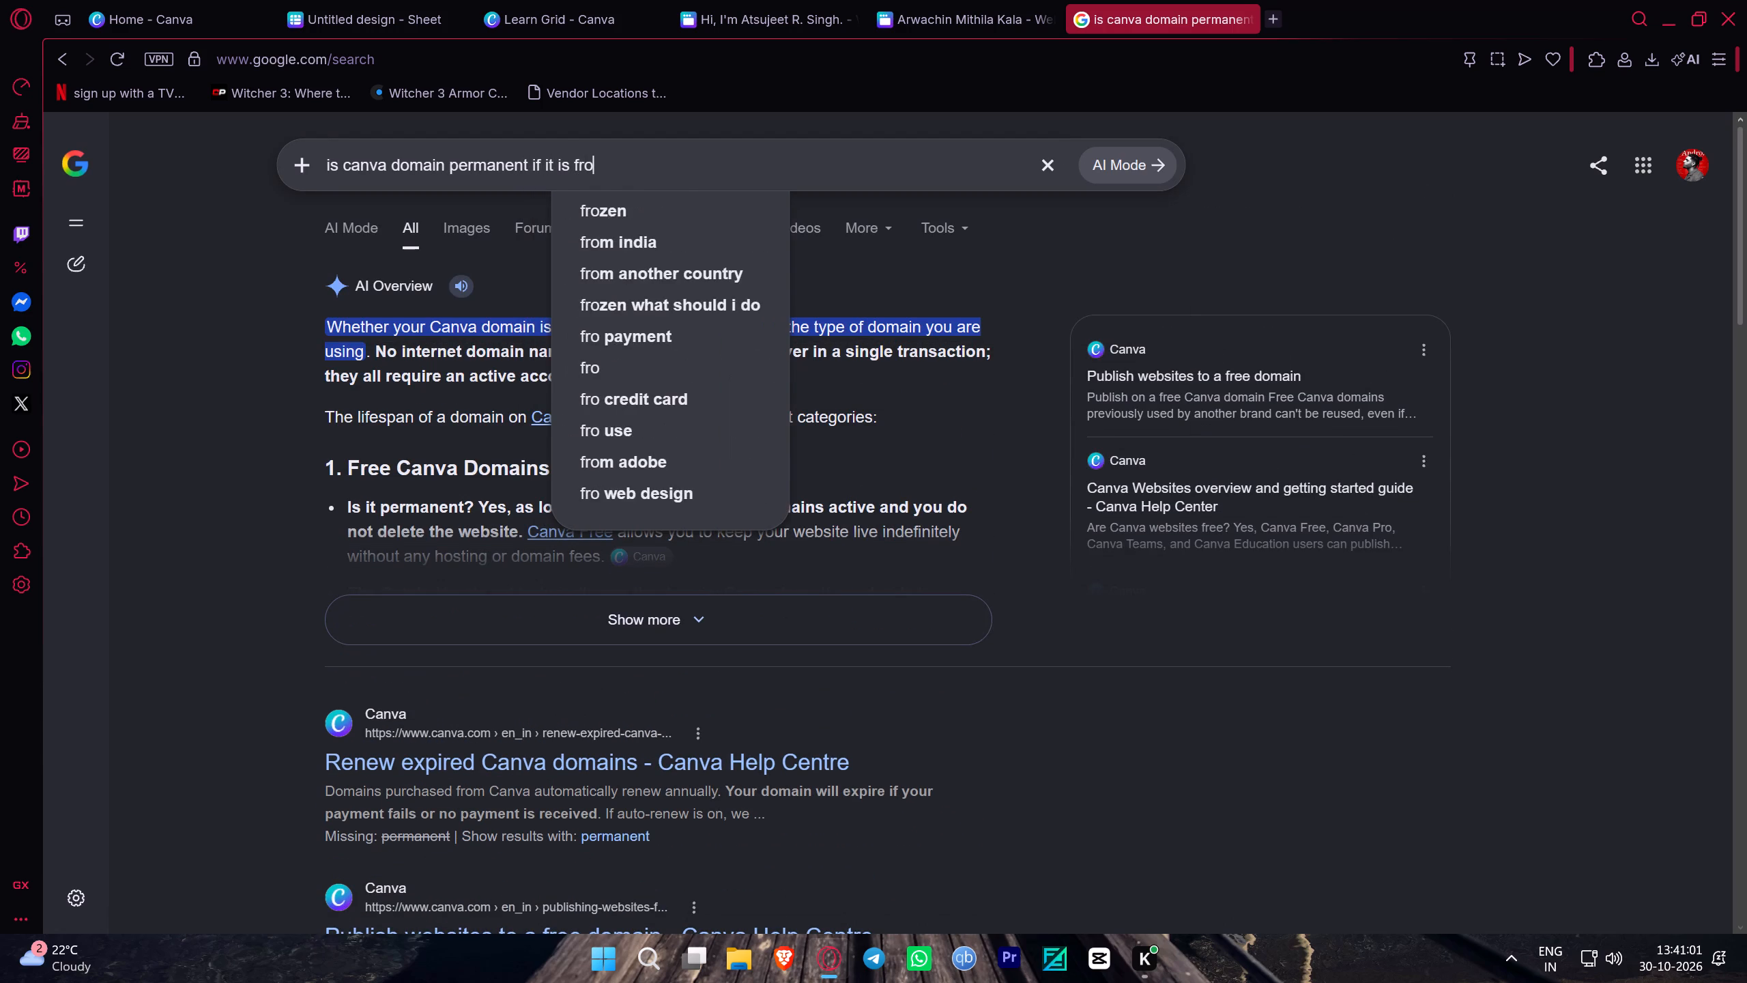
type("ee")
key("space")
key("Return")
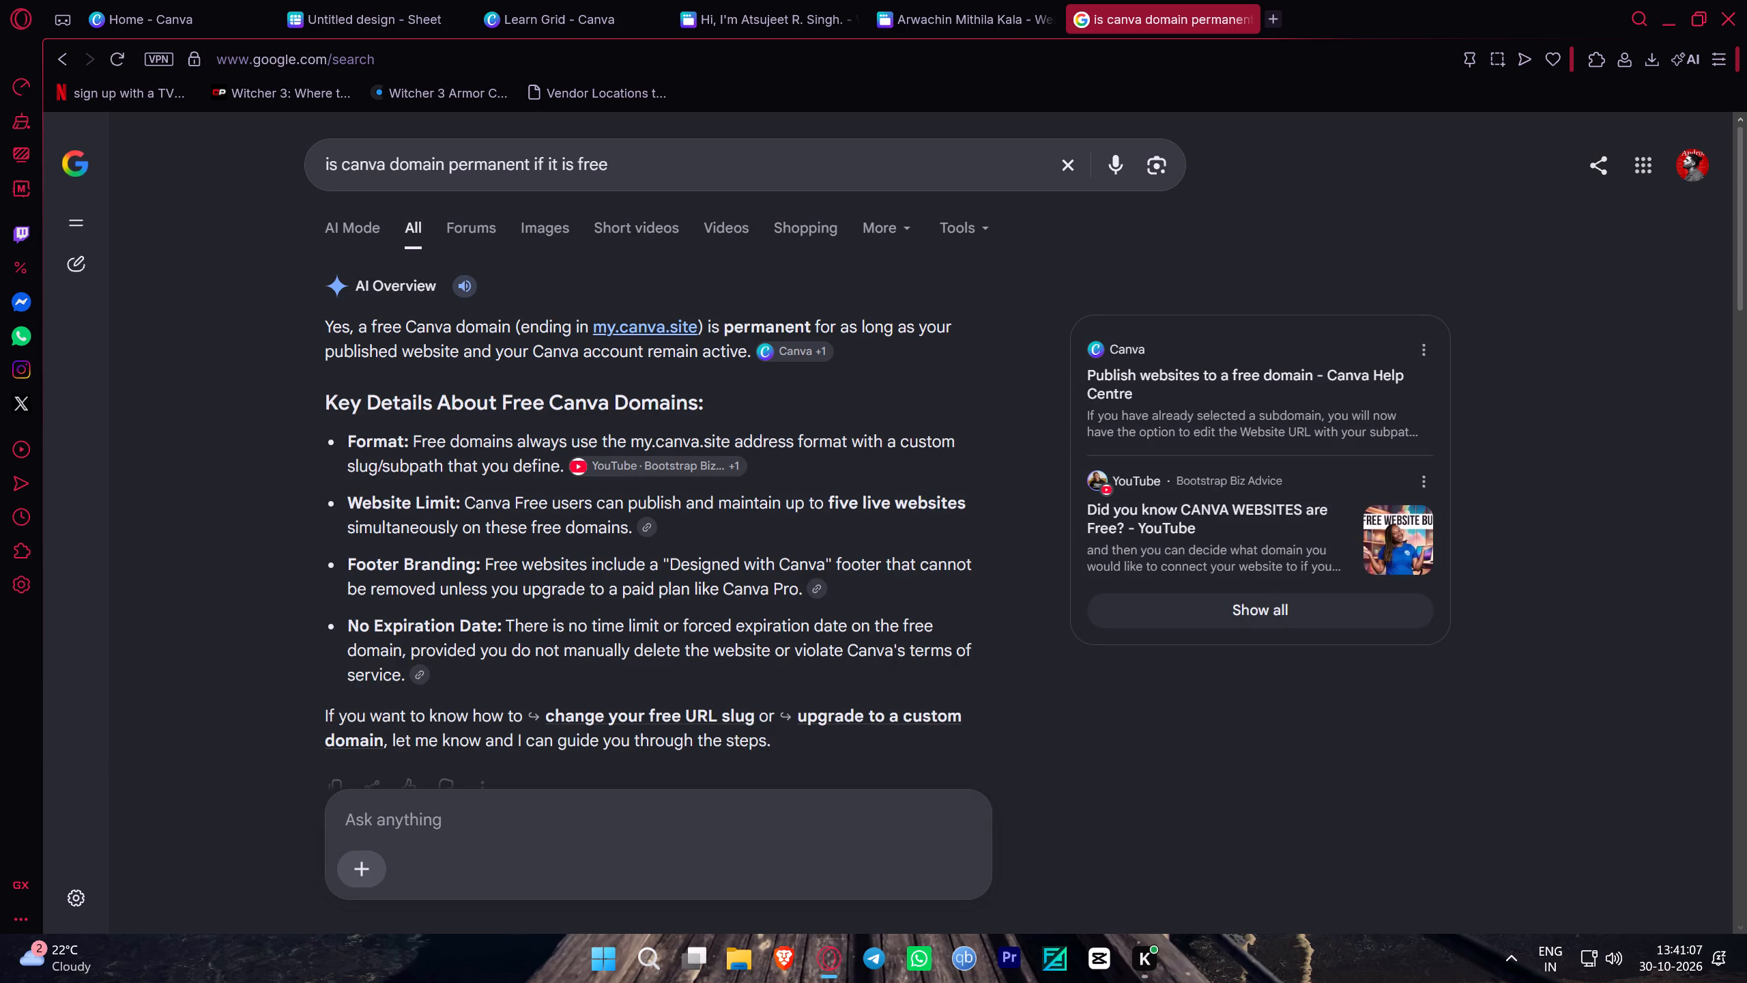
Read the AI overview's details on free Canva domains: address format, website limit, footer branding and expiration.
left_click_drag(468, 429, 482, 454)
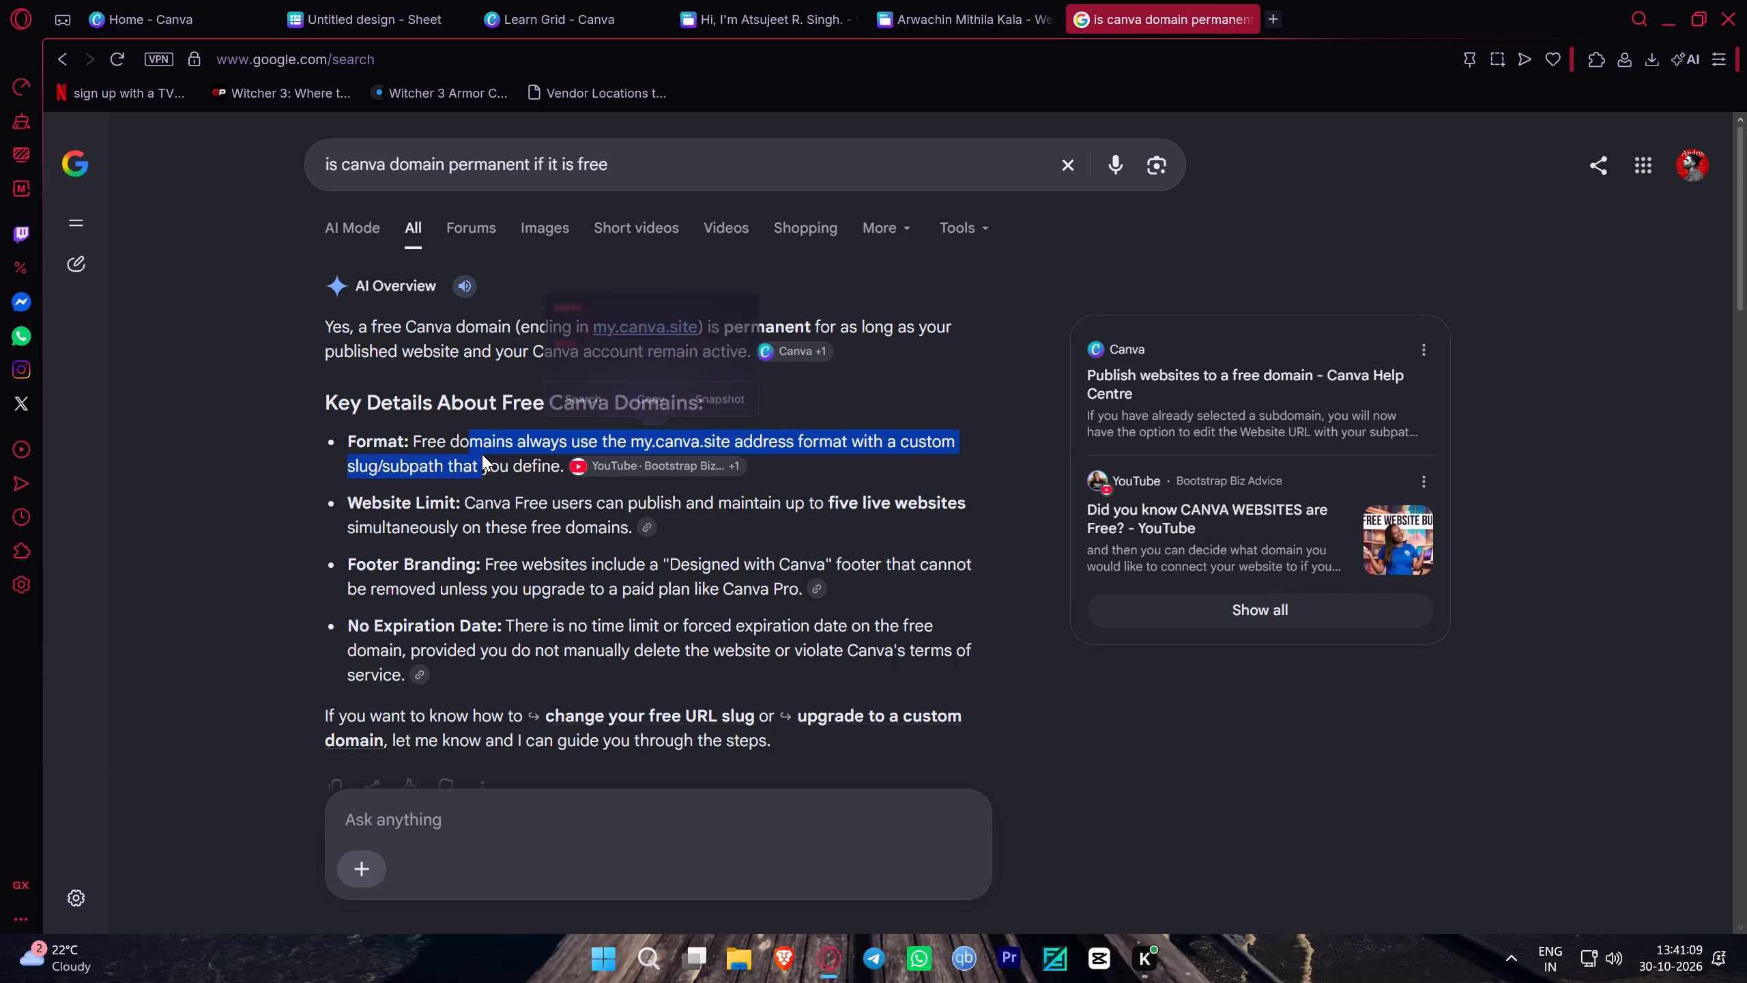
left_click(482, 454)
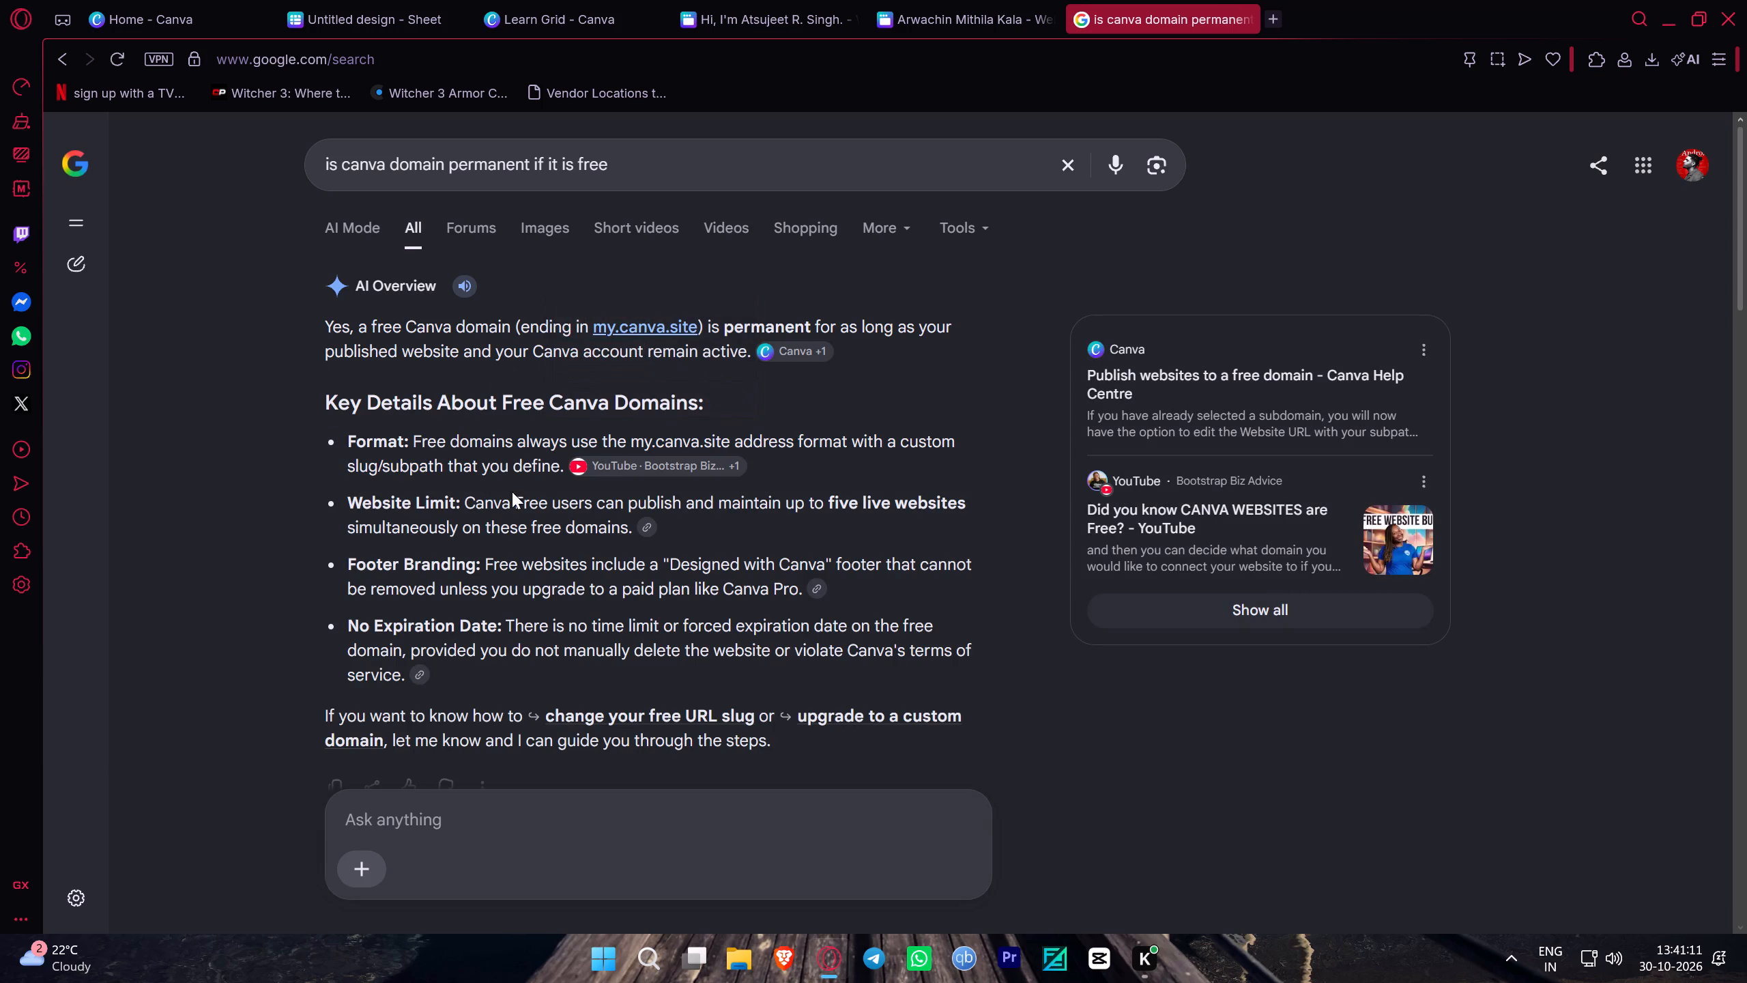
left_click_drag(504, 509, 523, 520)
left_click(523, 520)
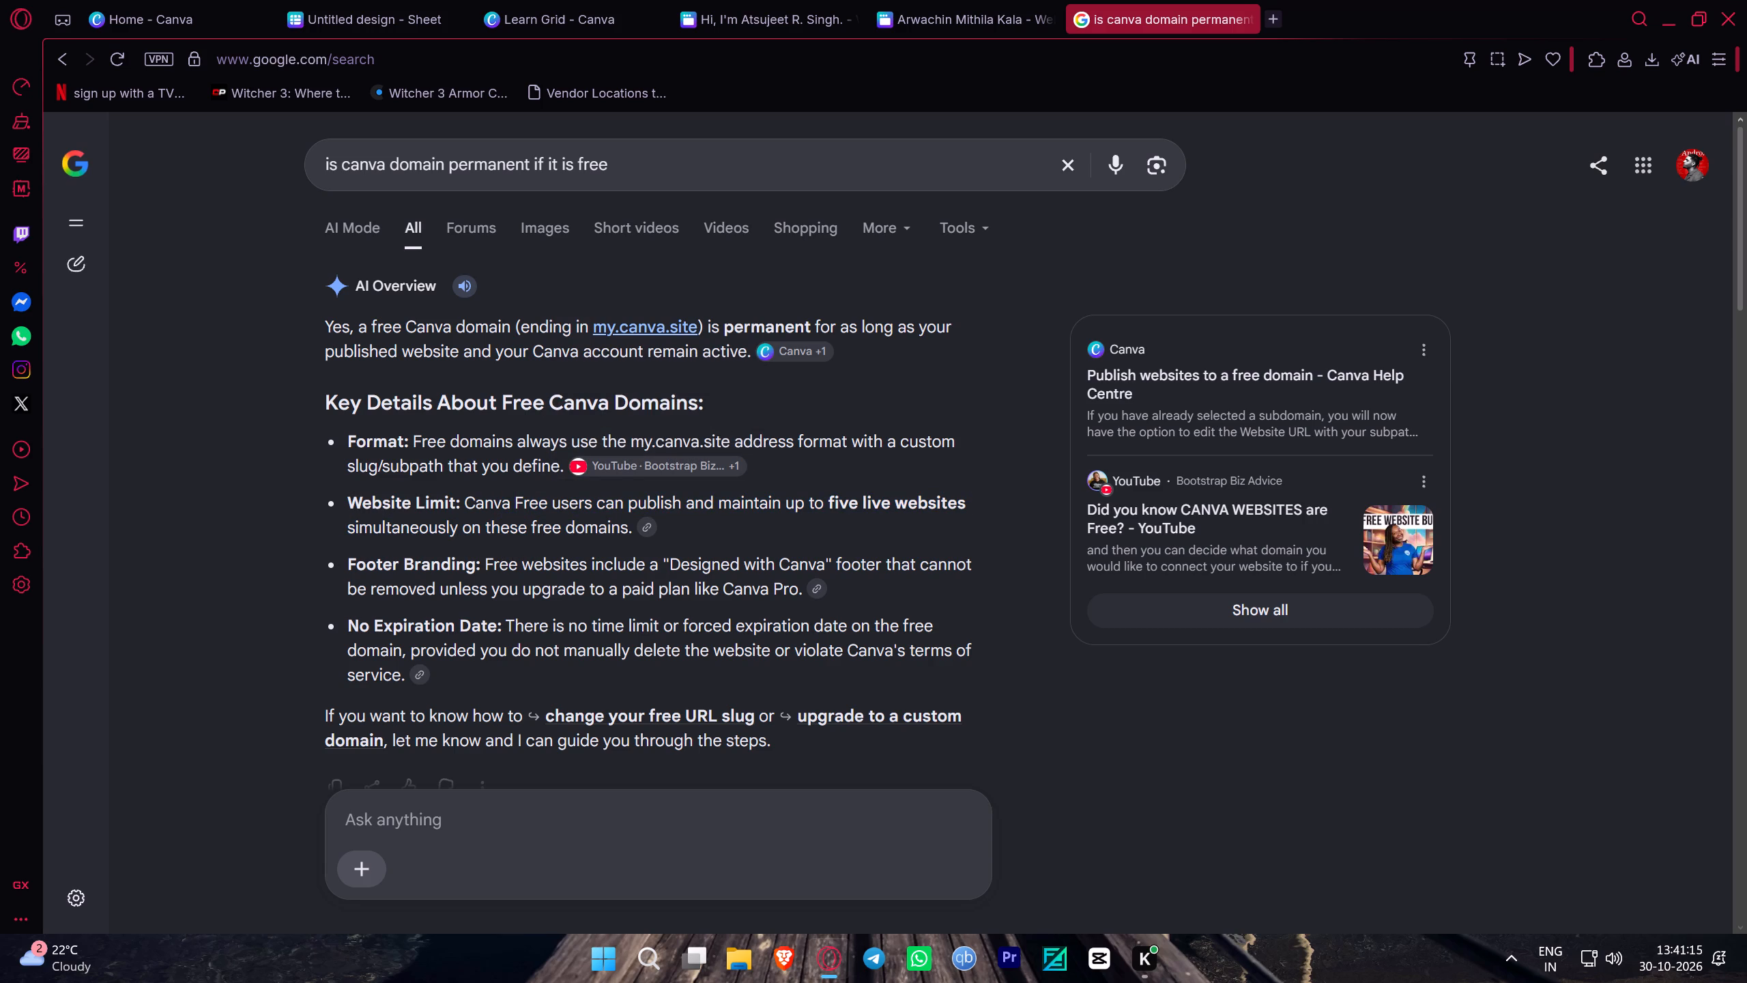
left_click_drag(521, 563, 562, 577)
left_click(553, 577)
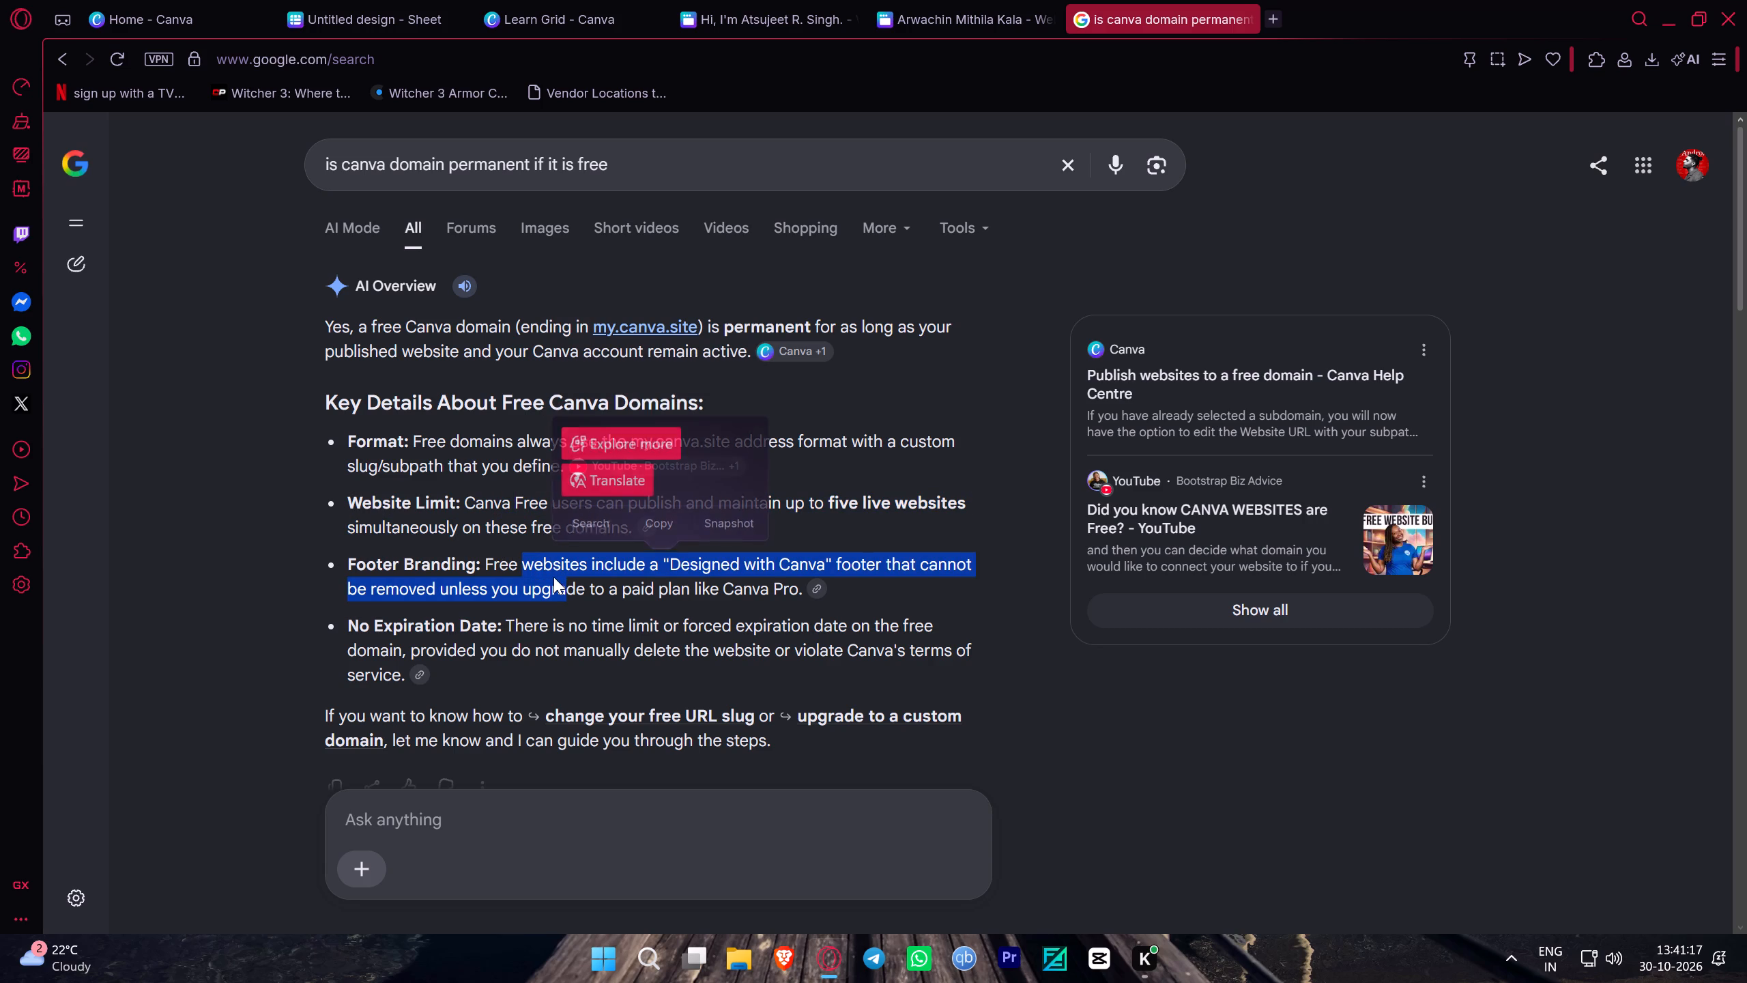
left_click(551, 588)
middle_click(633, 636)
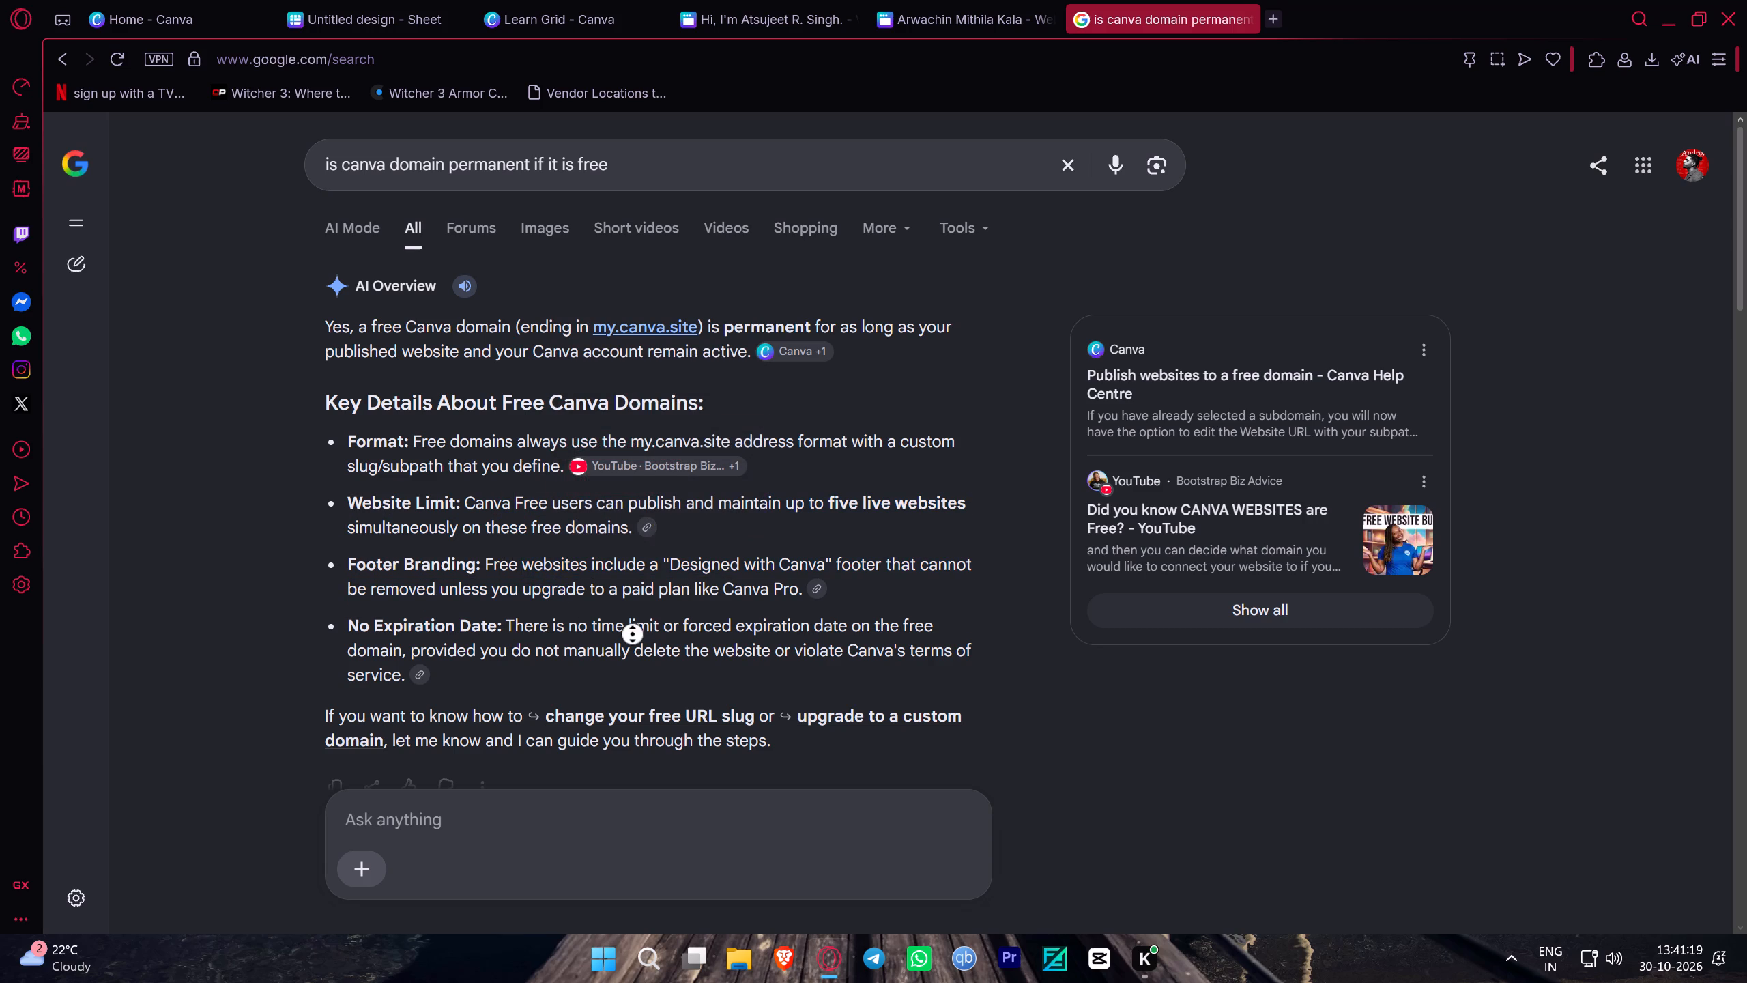
left_click(634, 657)
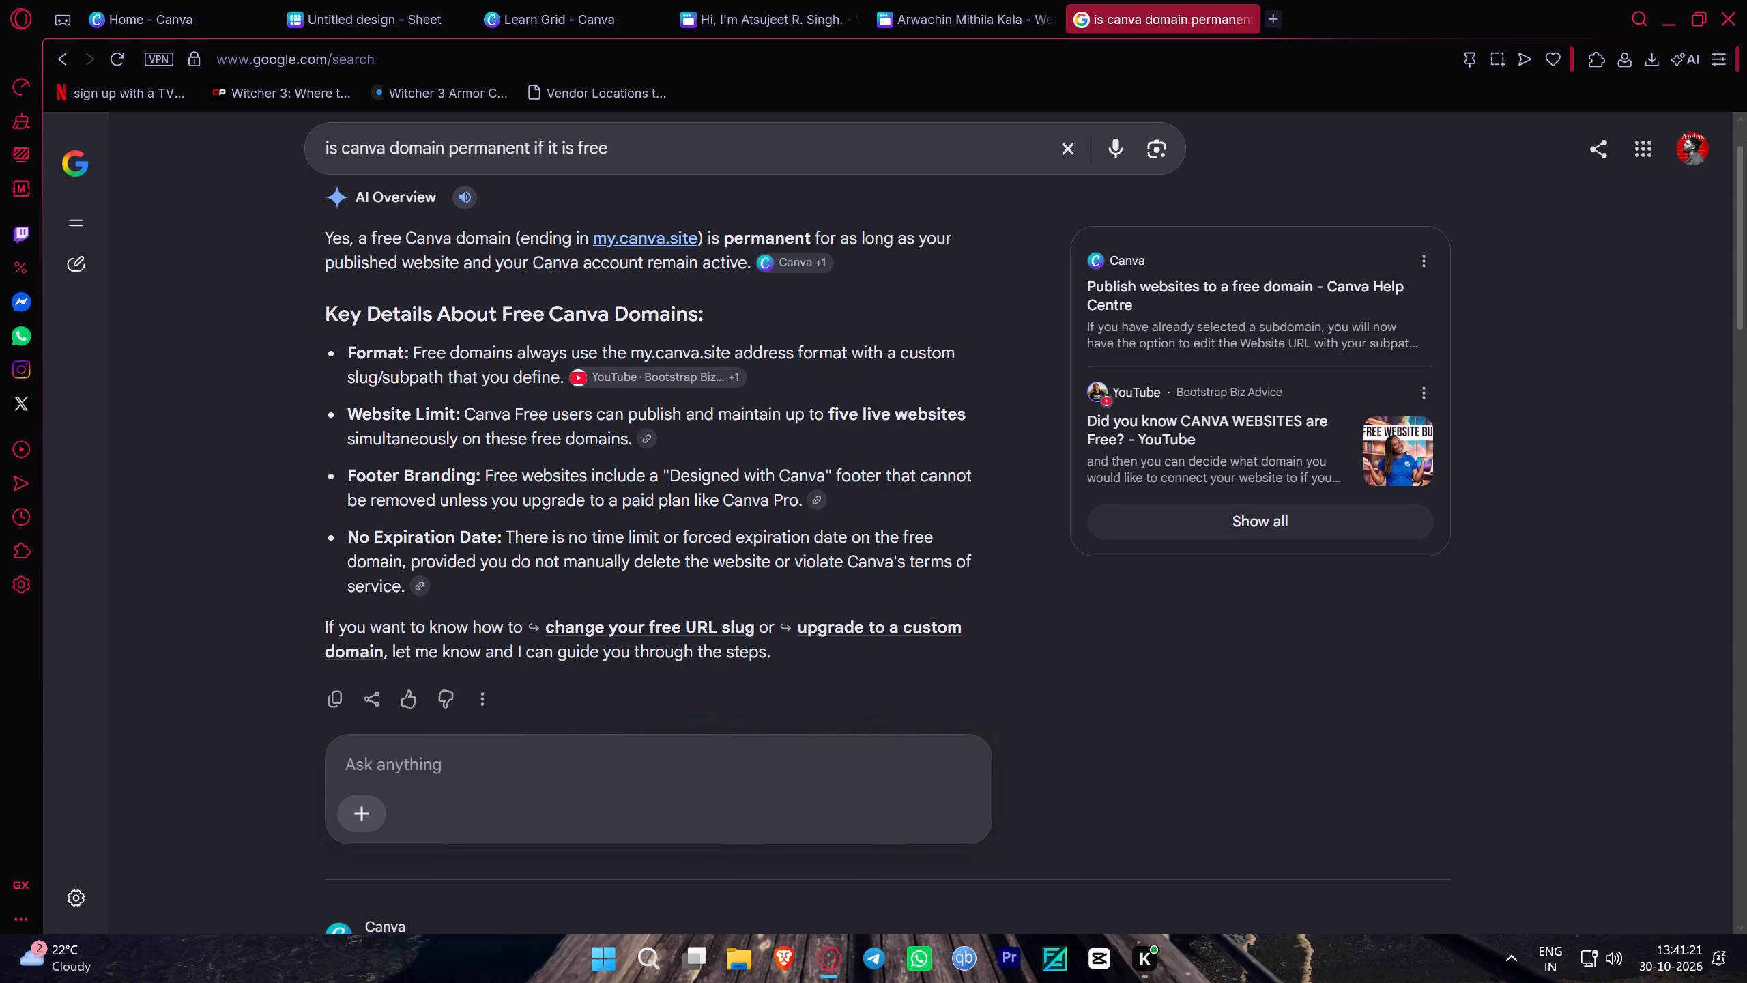
left_click_drag(569, 540, 620, 561)
left_click(620, 561)
scroll(620, 567, "up", 2)
Return to the Arwachin Mithila Kala design, set the website URL path to "arwachinmithilakala", and close the website settings.
left_click_drag(966, 0, 983, 0)
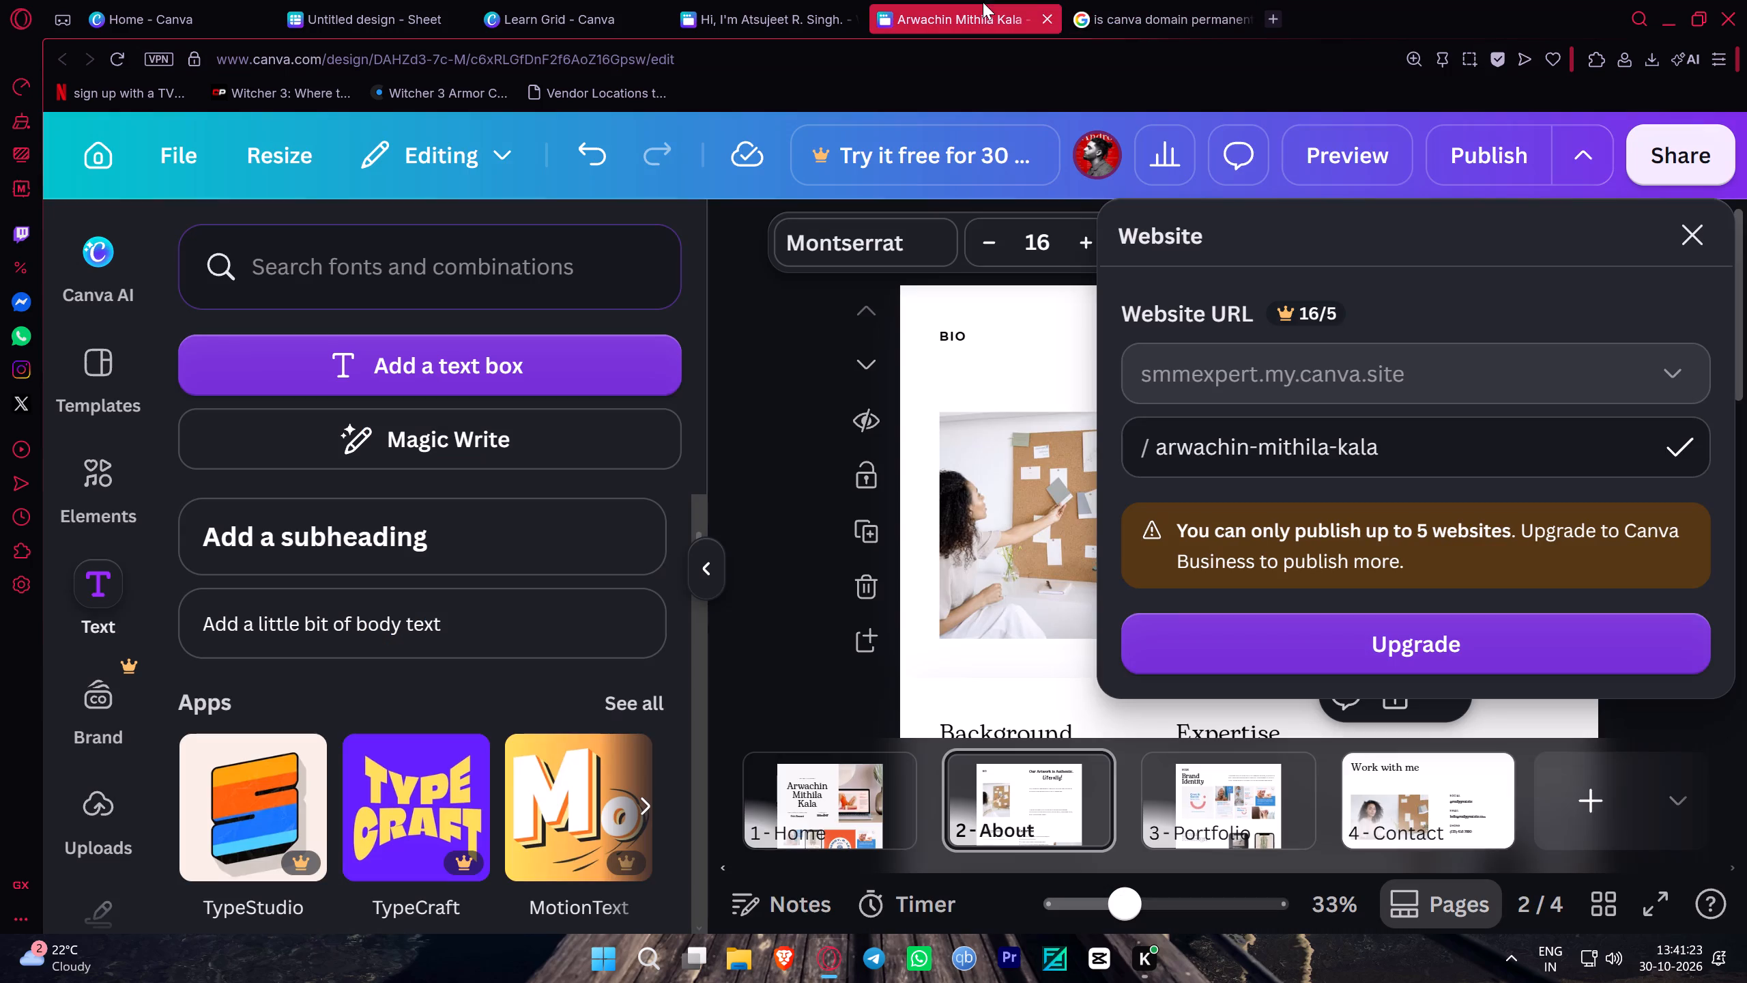
left_click(1355, 463)
left_click(1371, 376)
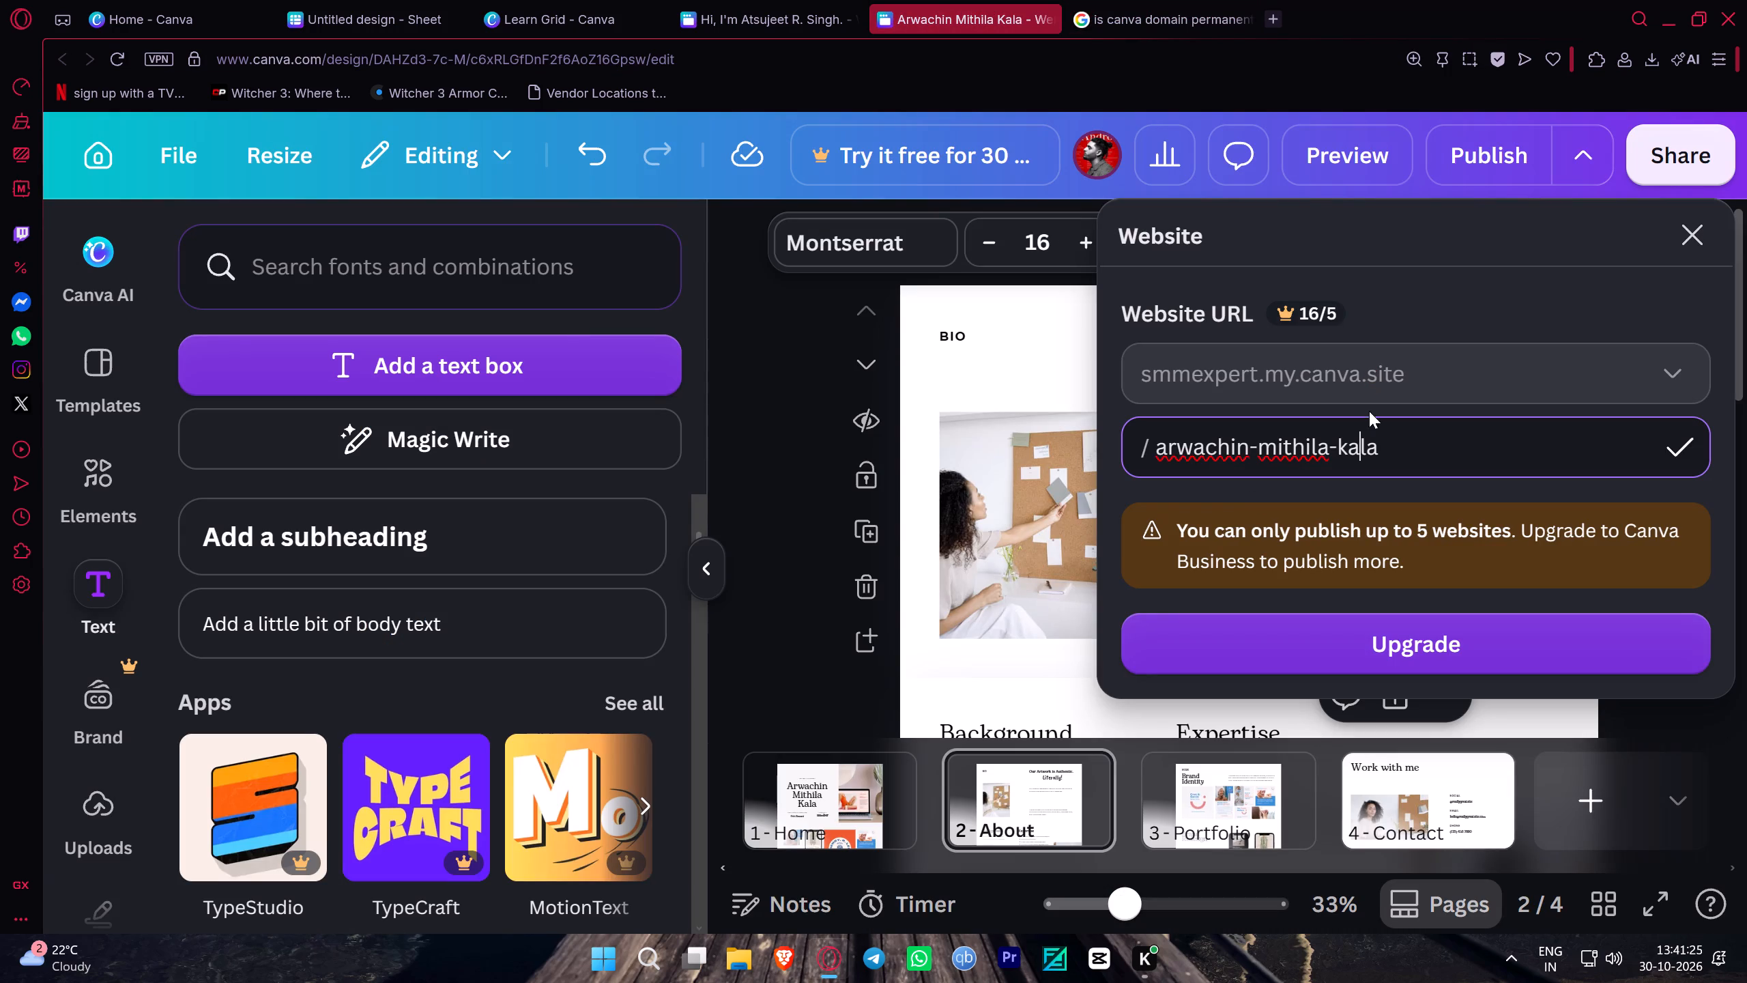
left_click(1409, 387)
left_click(1652, 371)
left_click(1386, 452)
left_click_drag(1391, 446, 1148, 455)
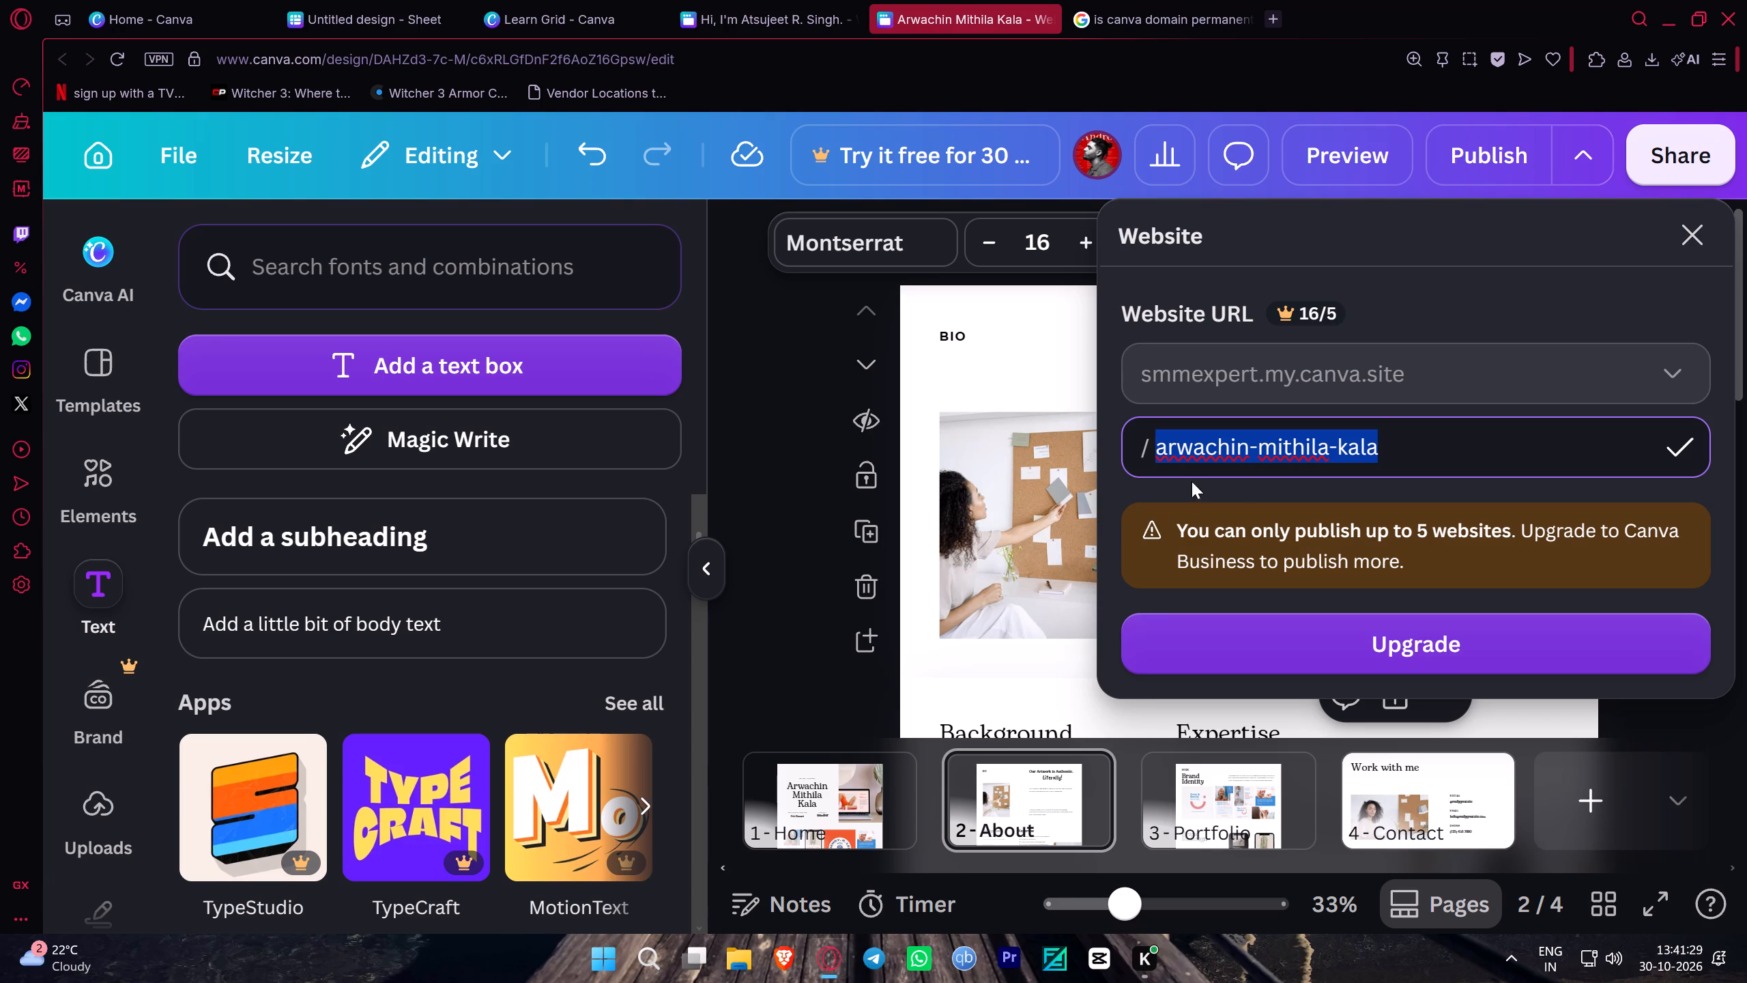
key("BackSpace")
key("backslash")
key("BackSpace")
type("arwachinmithilakala")
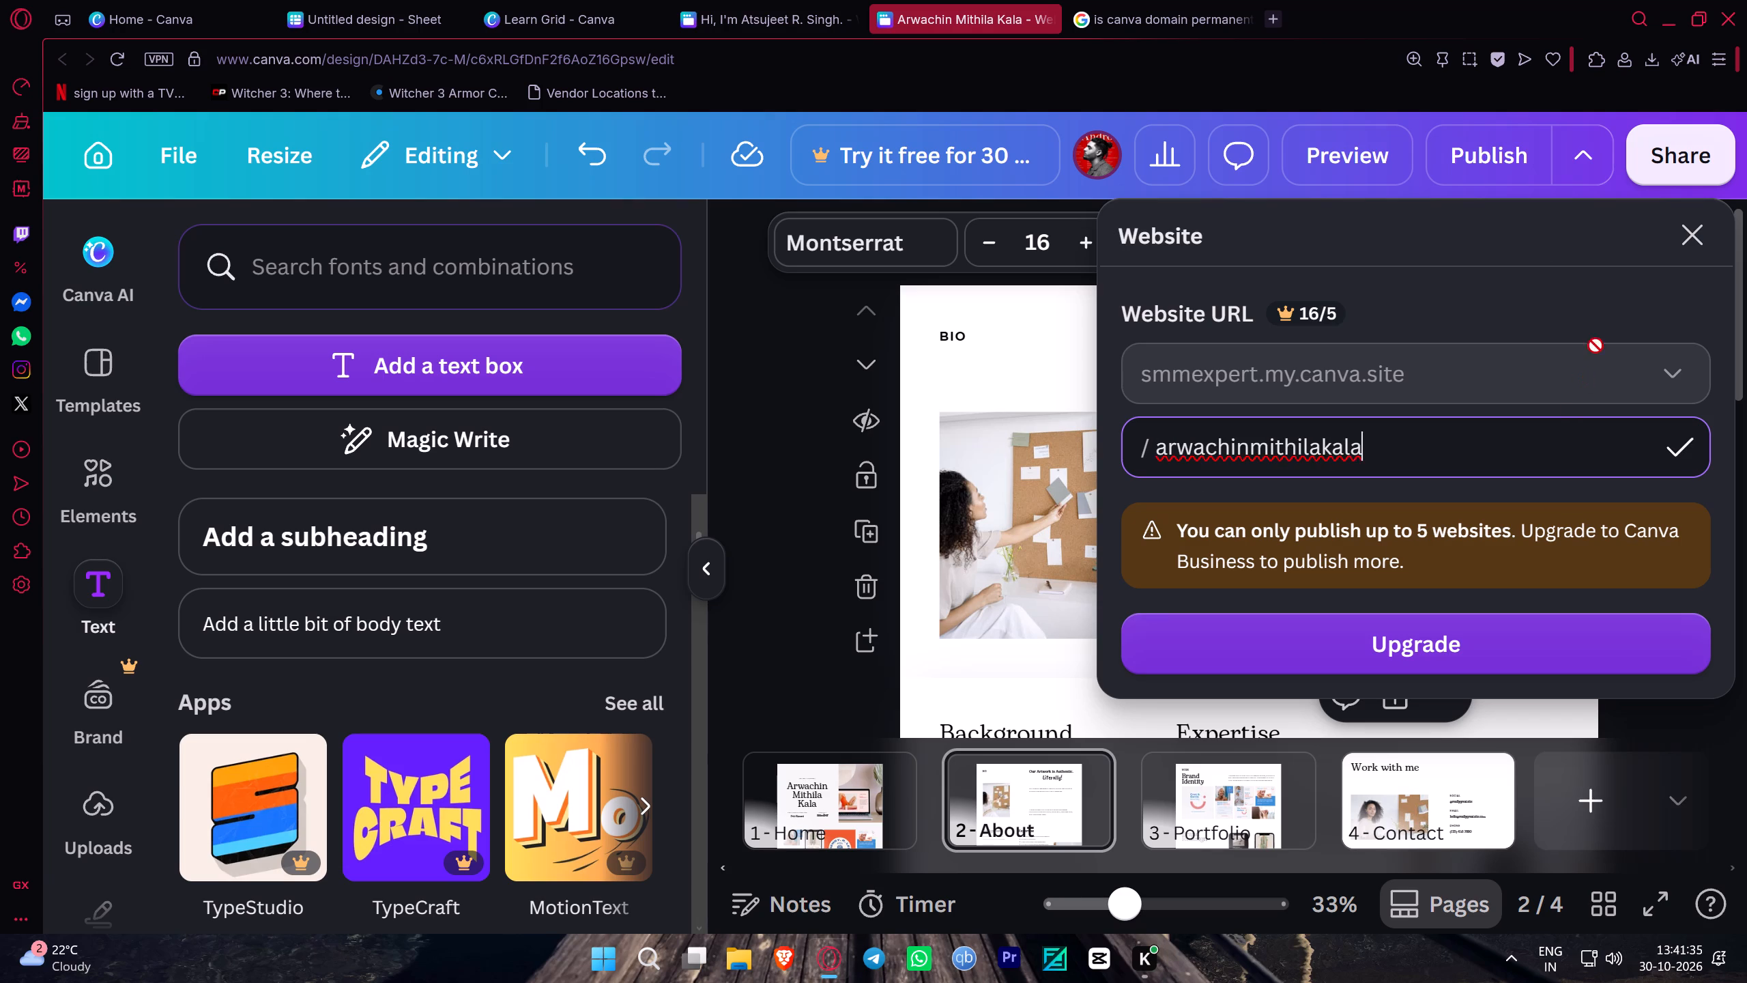
left_click(1679, 489)
left_click(1684, 454)
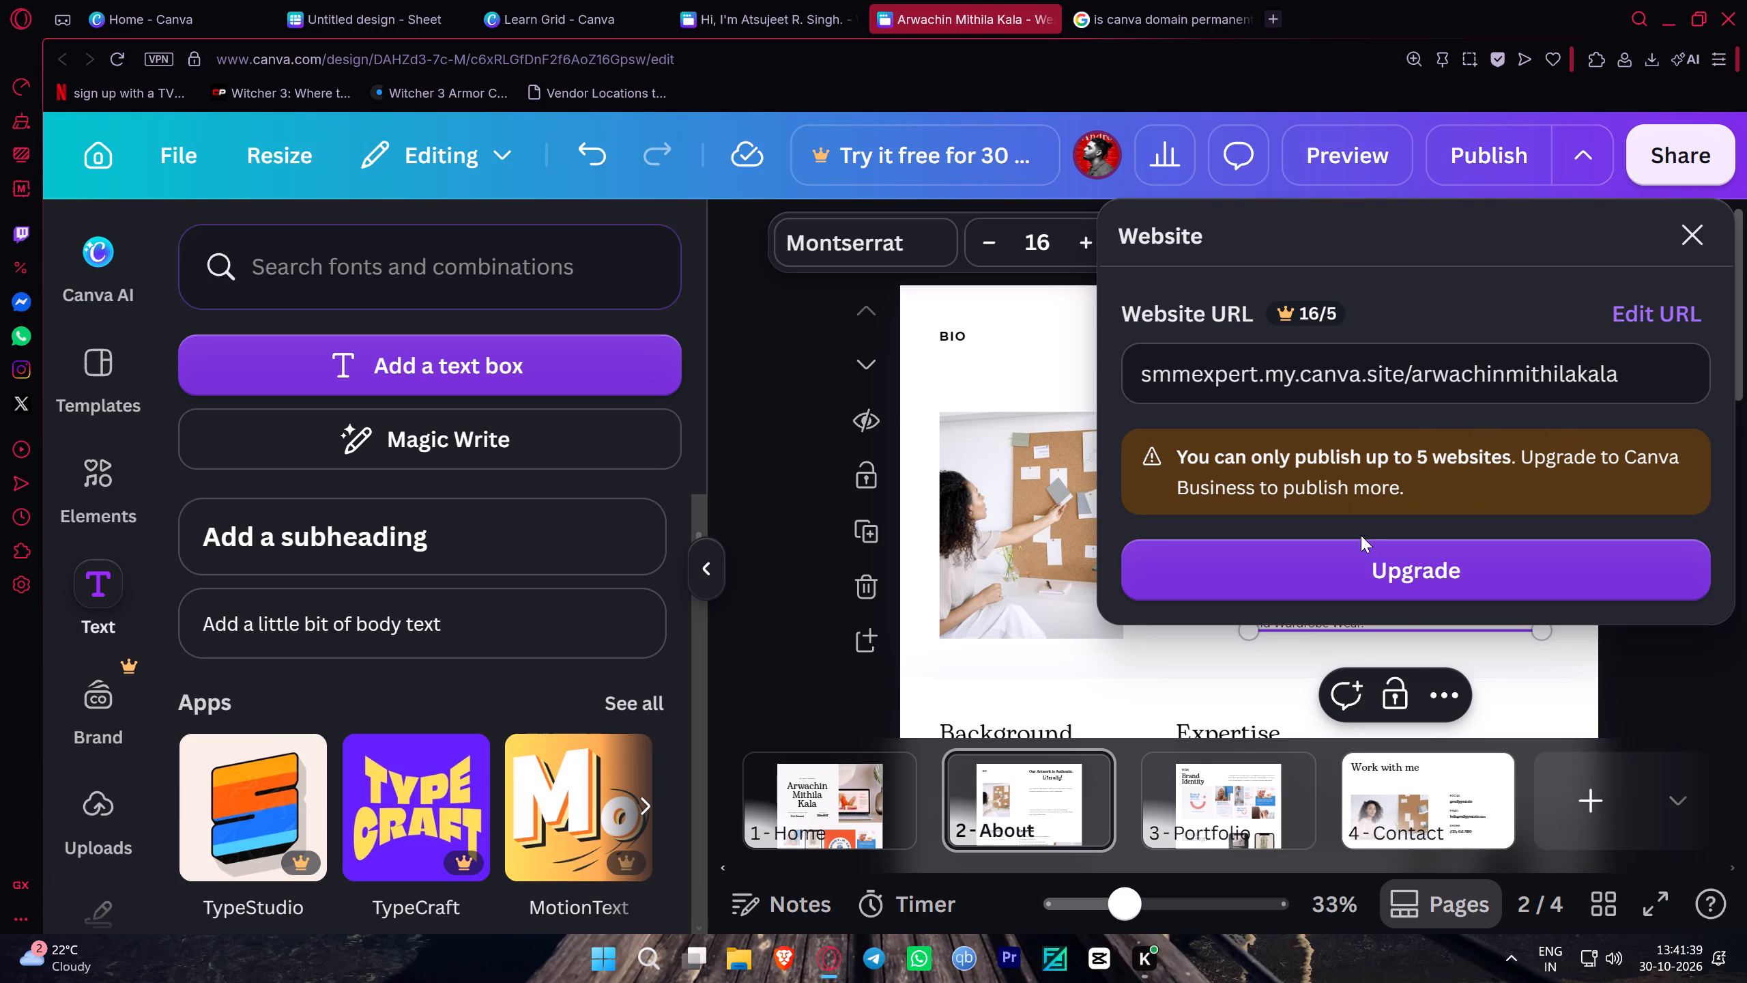
left_click(985, 421)
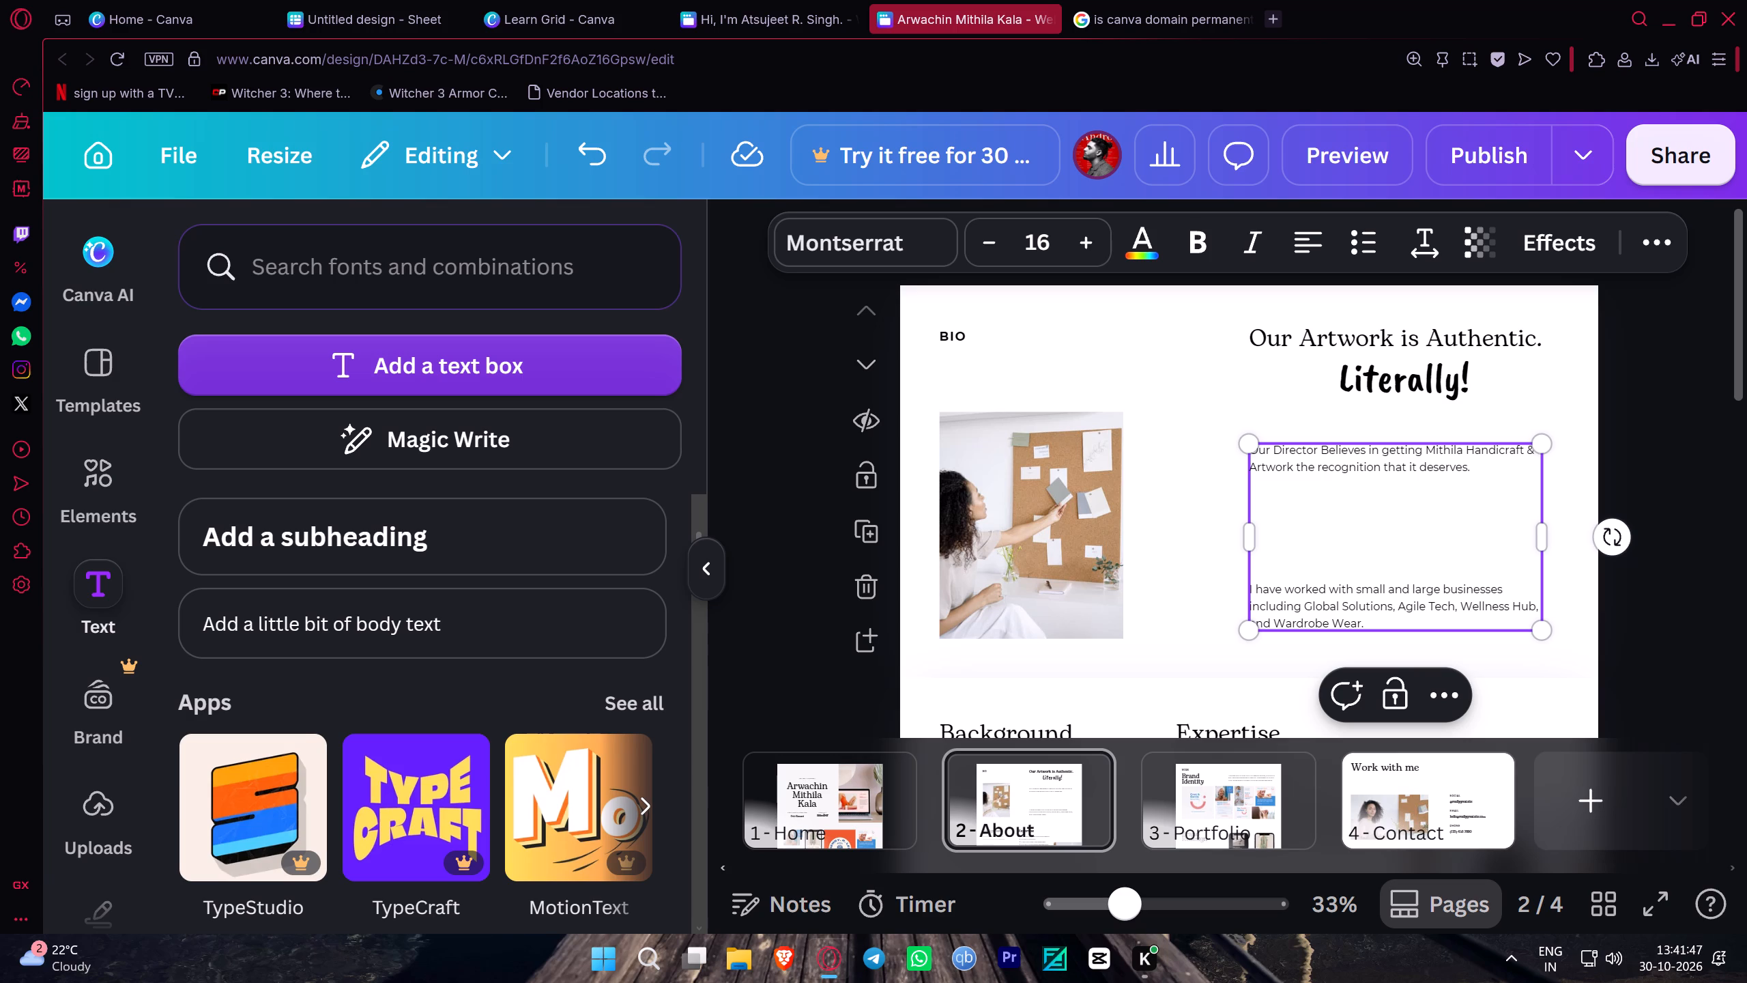
Select the whole "I have worked with small and large businesses" paragraph in the Bio body text.
left_click(1363, 582)
left_click(1380, 626)
left_click_drag(1380, 626, 1250, 592)
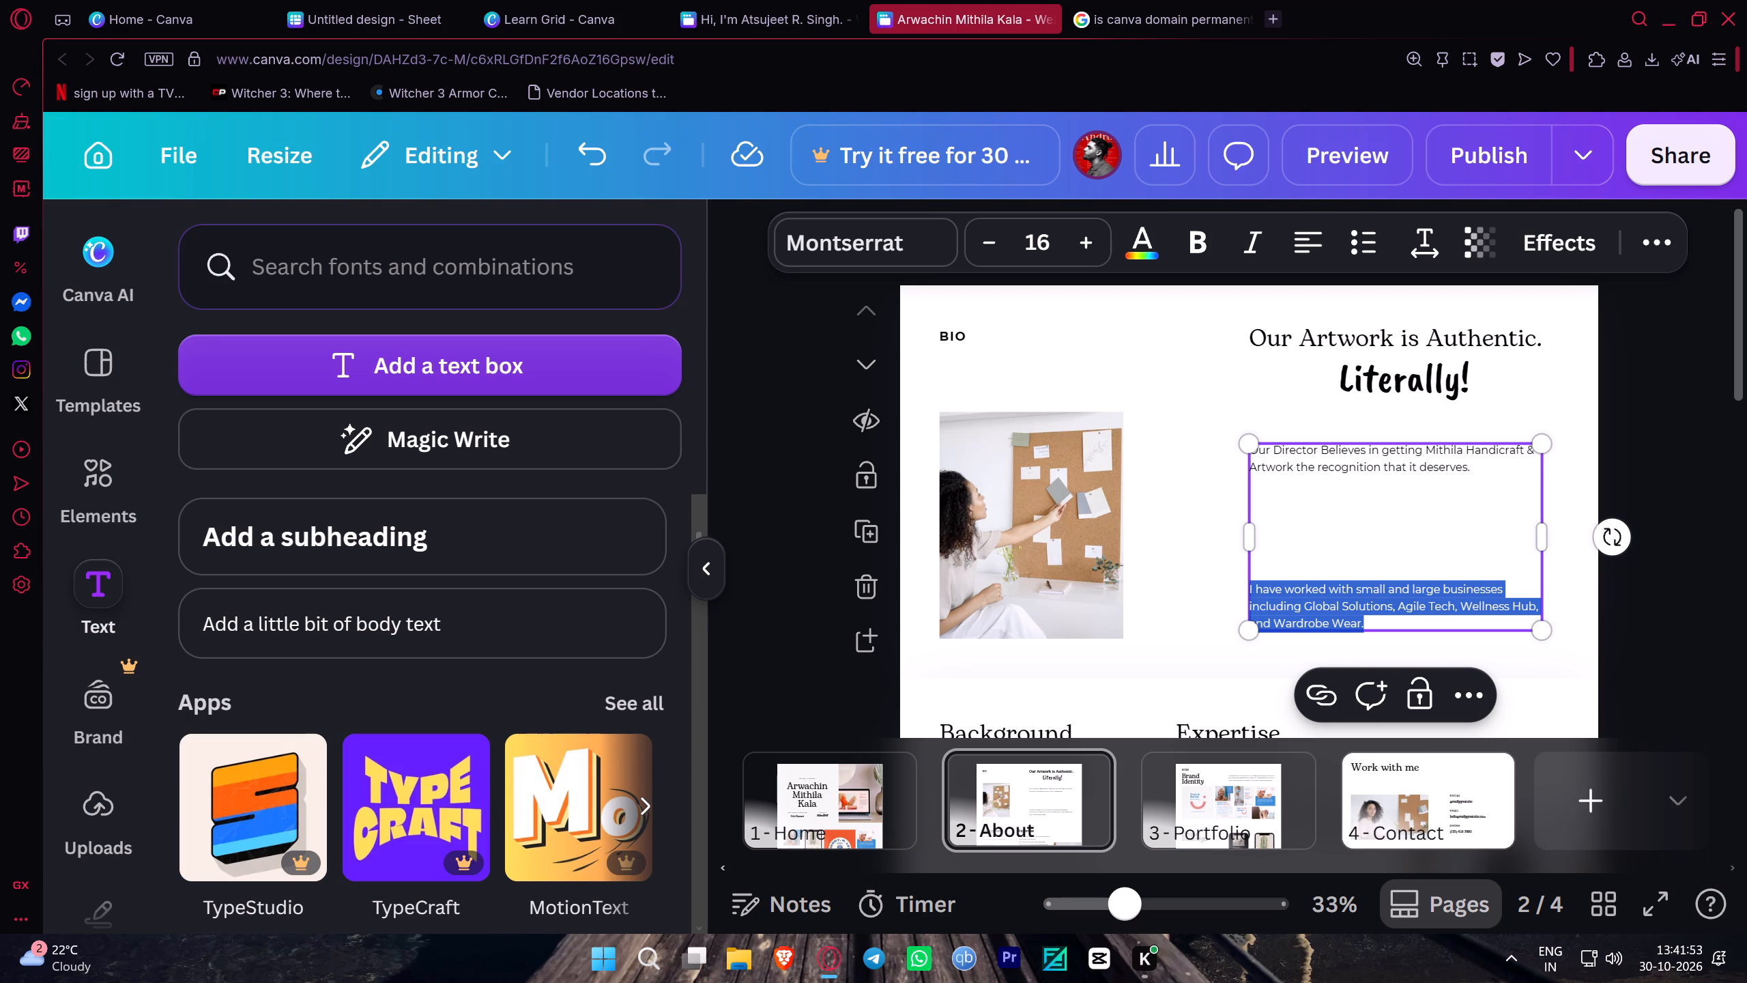
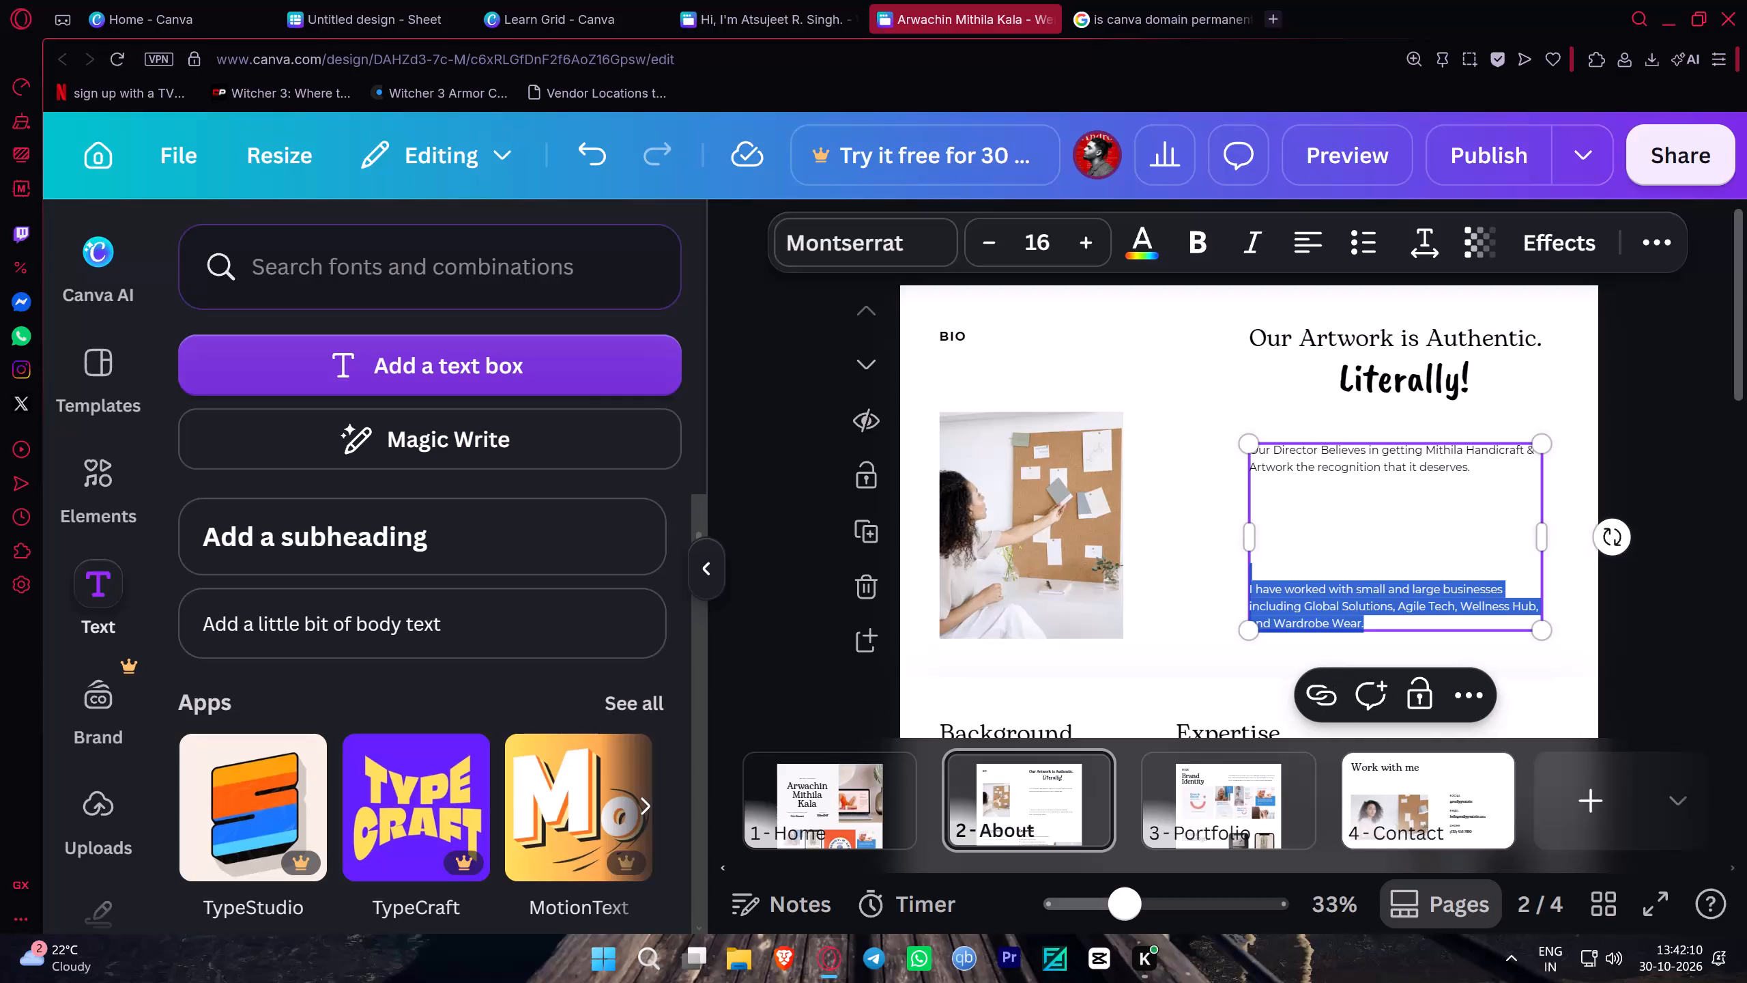
Add a text box to the Bio section of the About page reading "and for that".
left_click(587, 359)
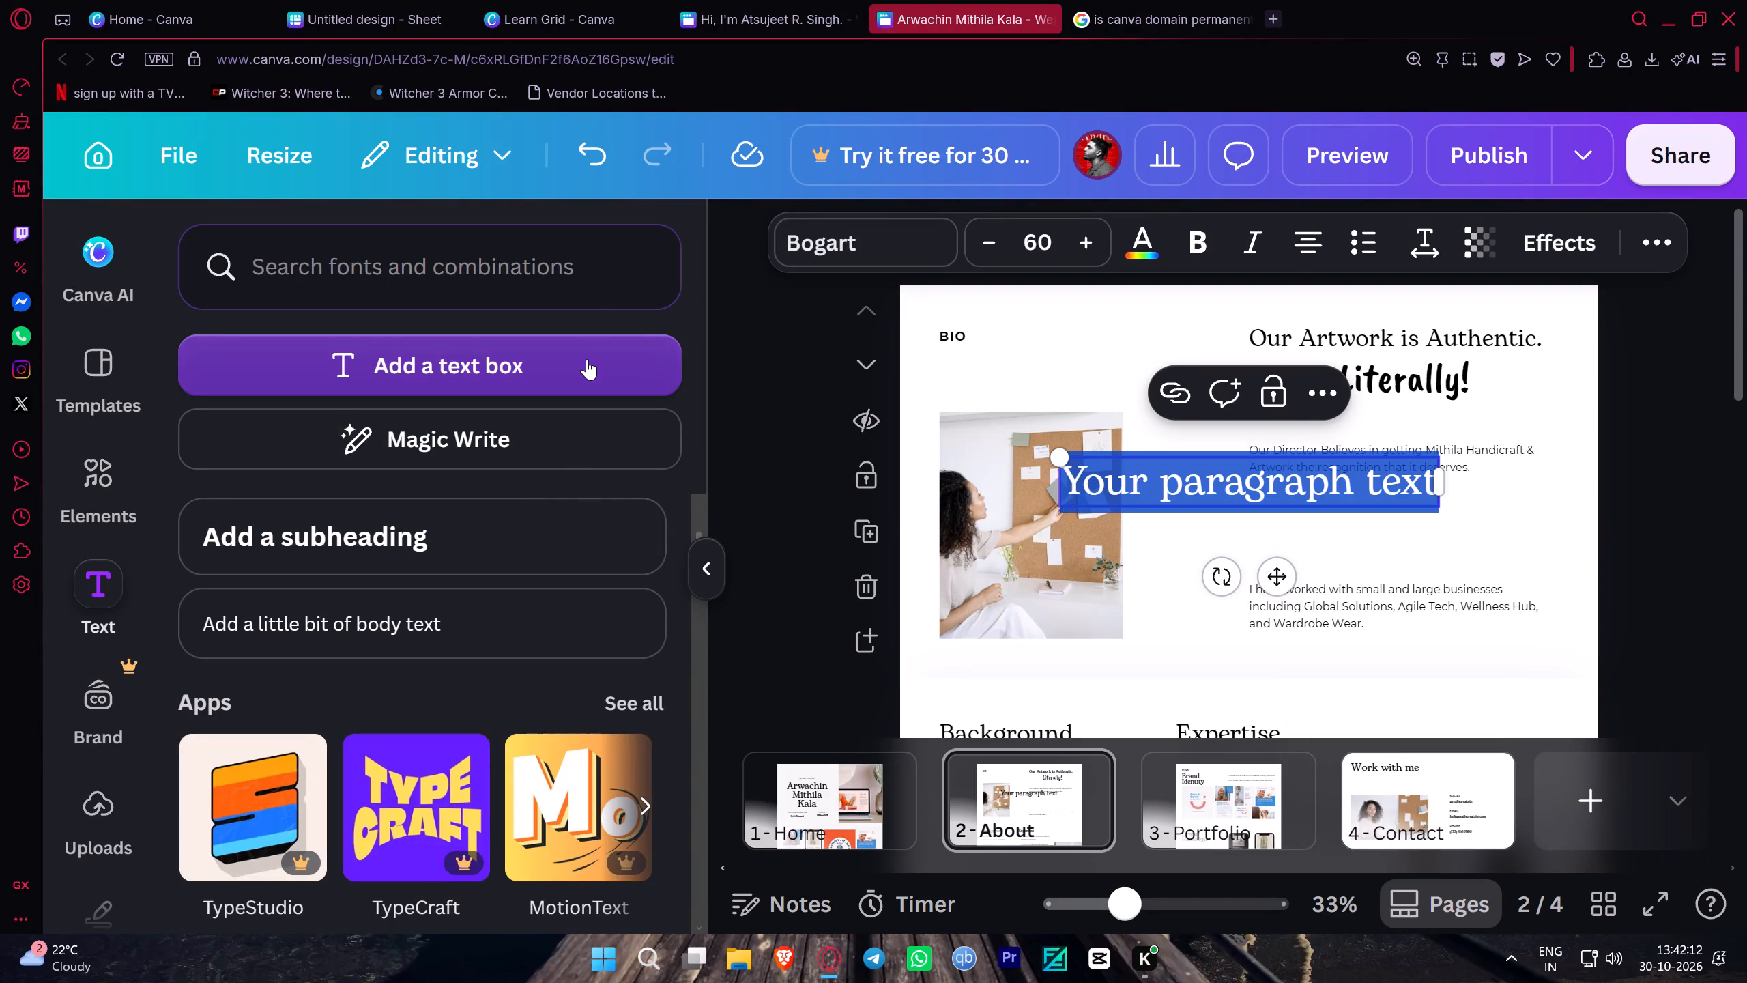
type("and")
key("space")
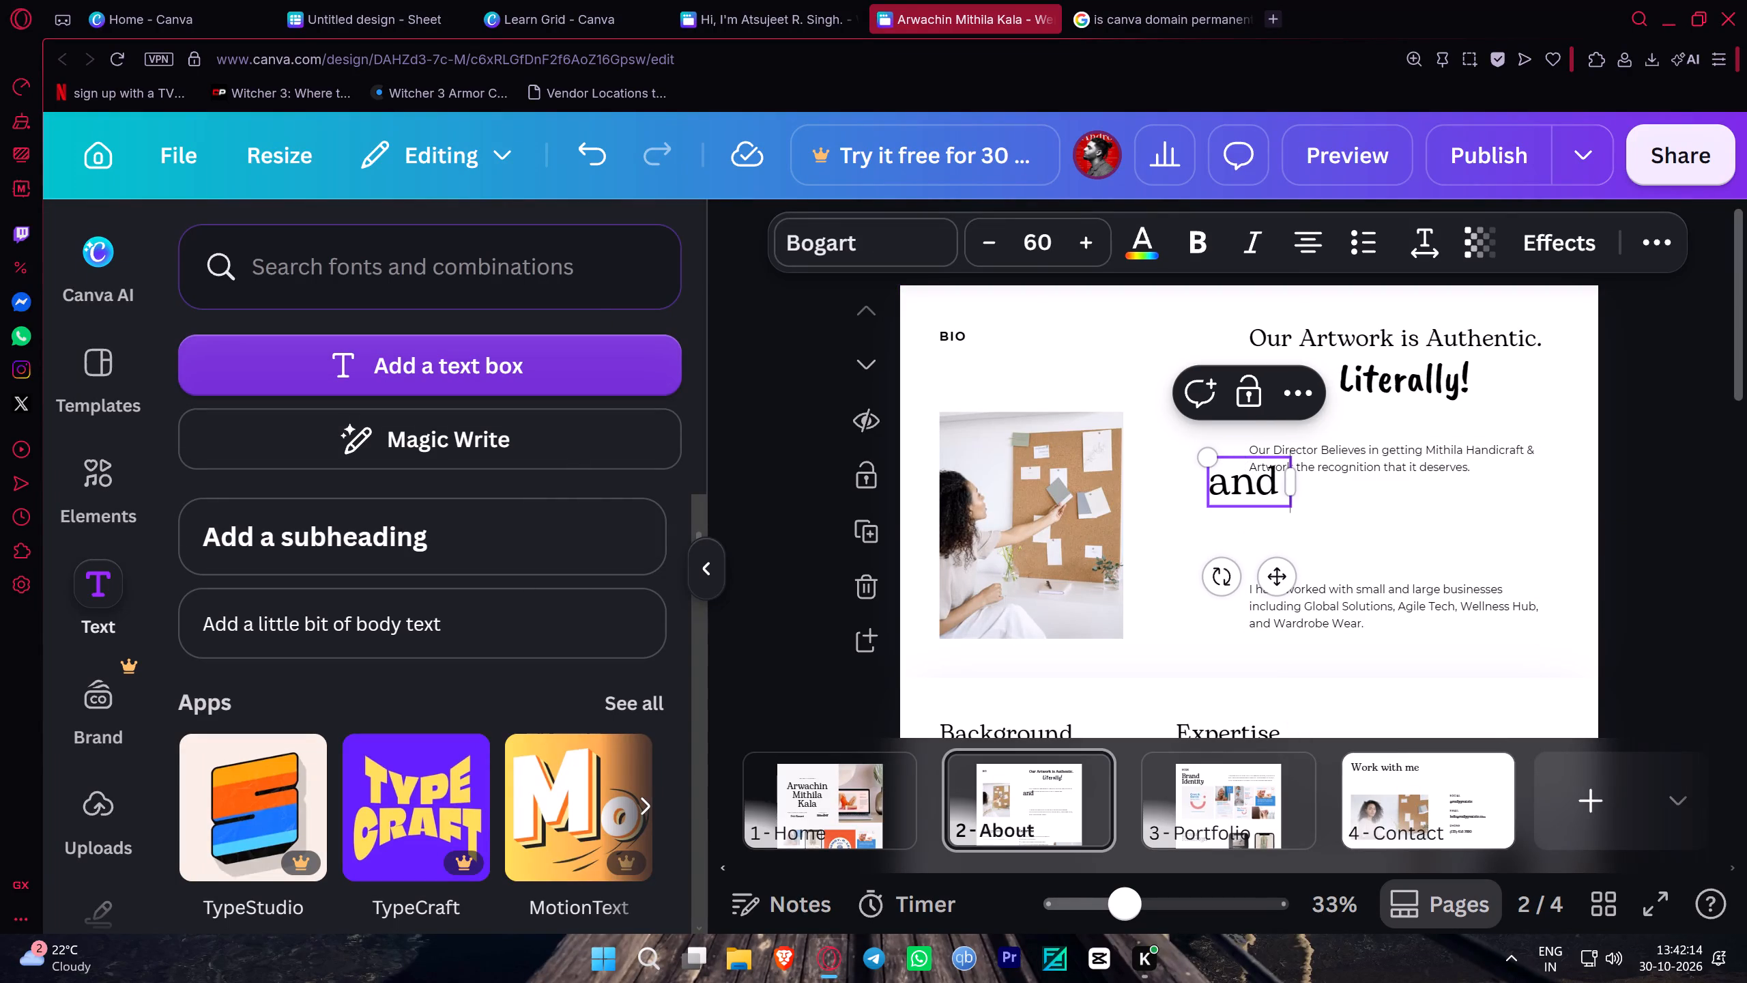
key("BackSpace")
key("space")
type("for that")
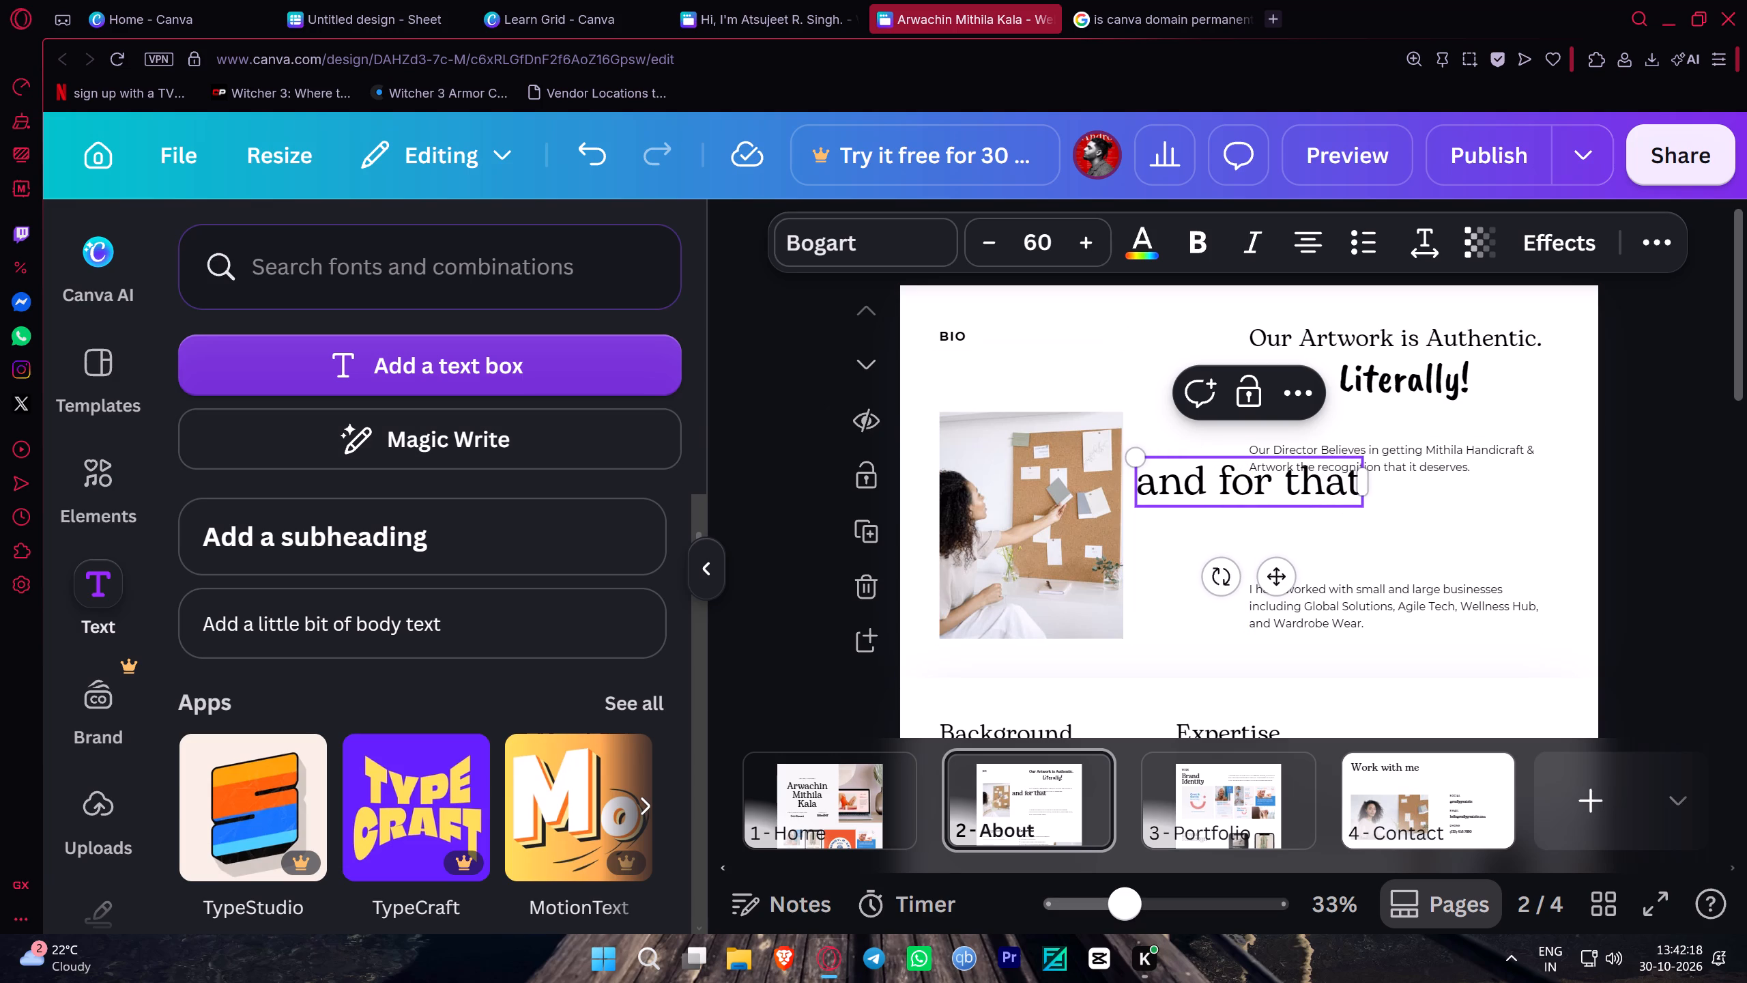
Set "and for that" in the Abril Fatface font and place it in the gap between the two Bio paragraphs.
left_click(1323, 473)
key("ctrl+a")
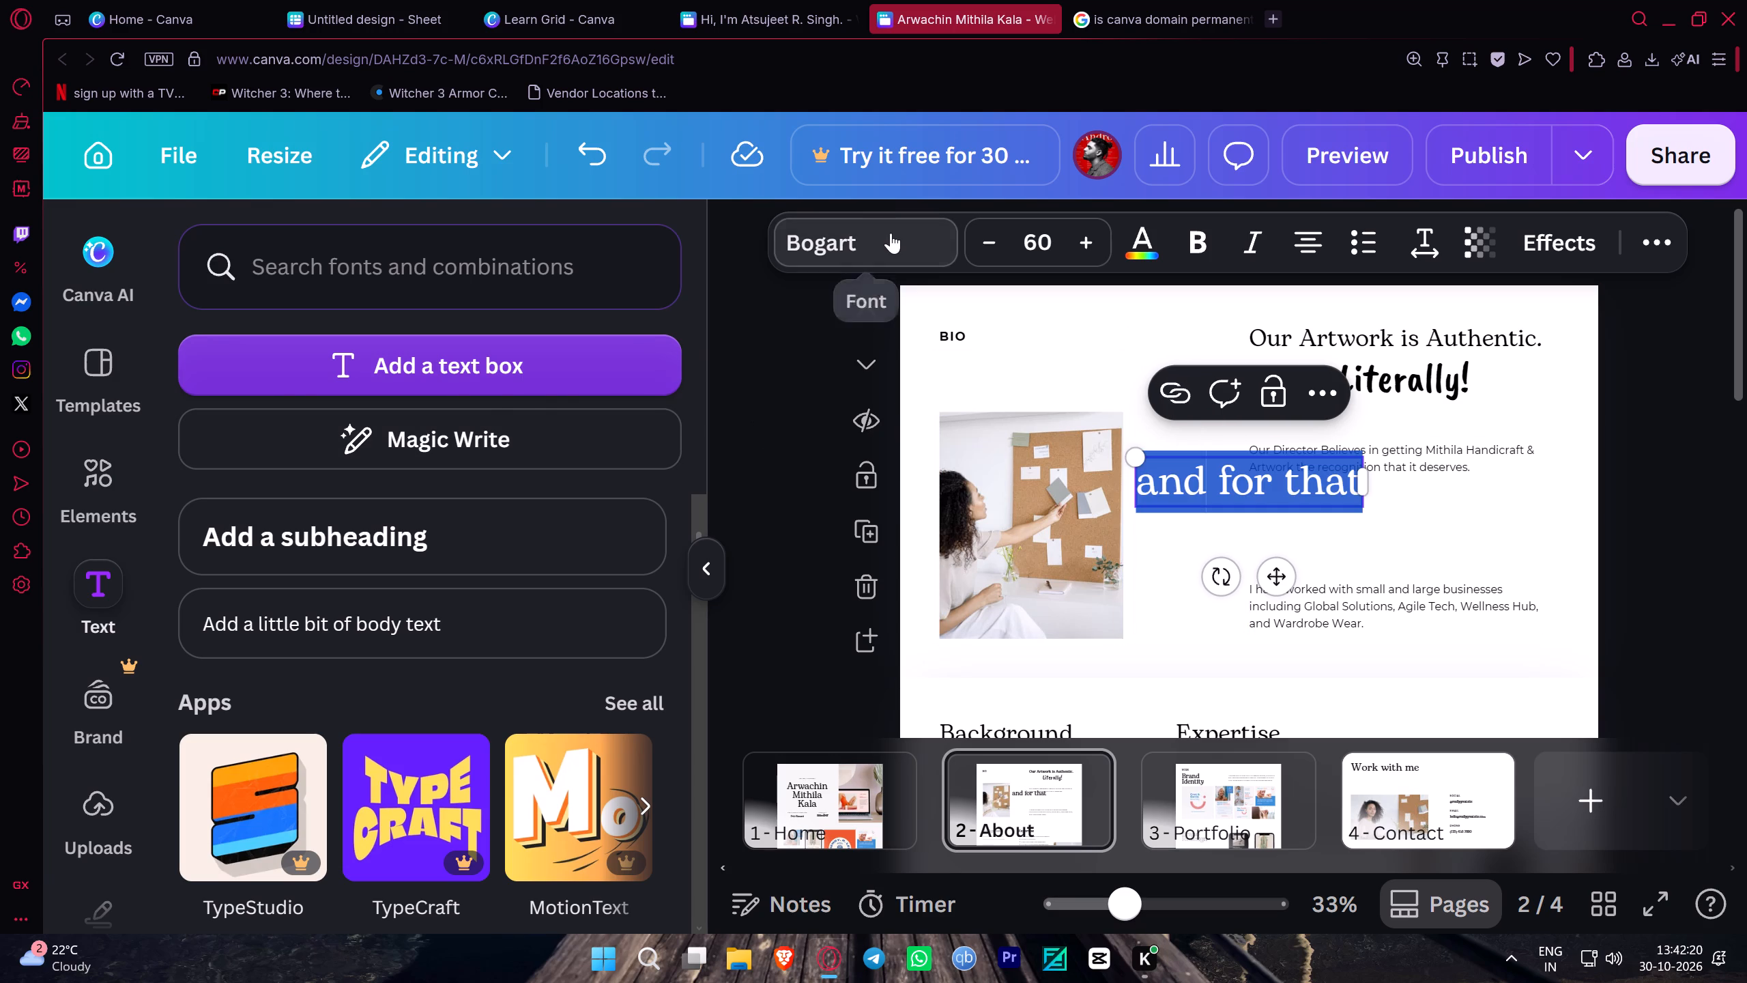
left_click(891, 233)
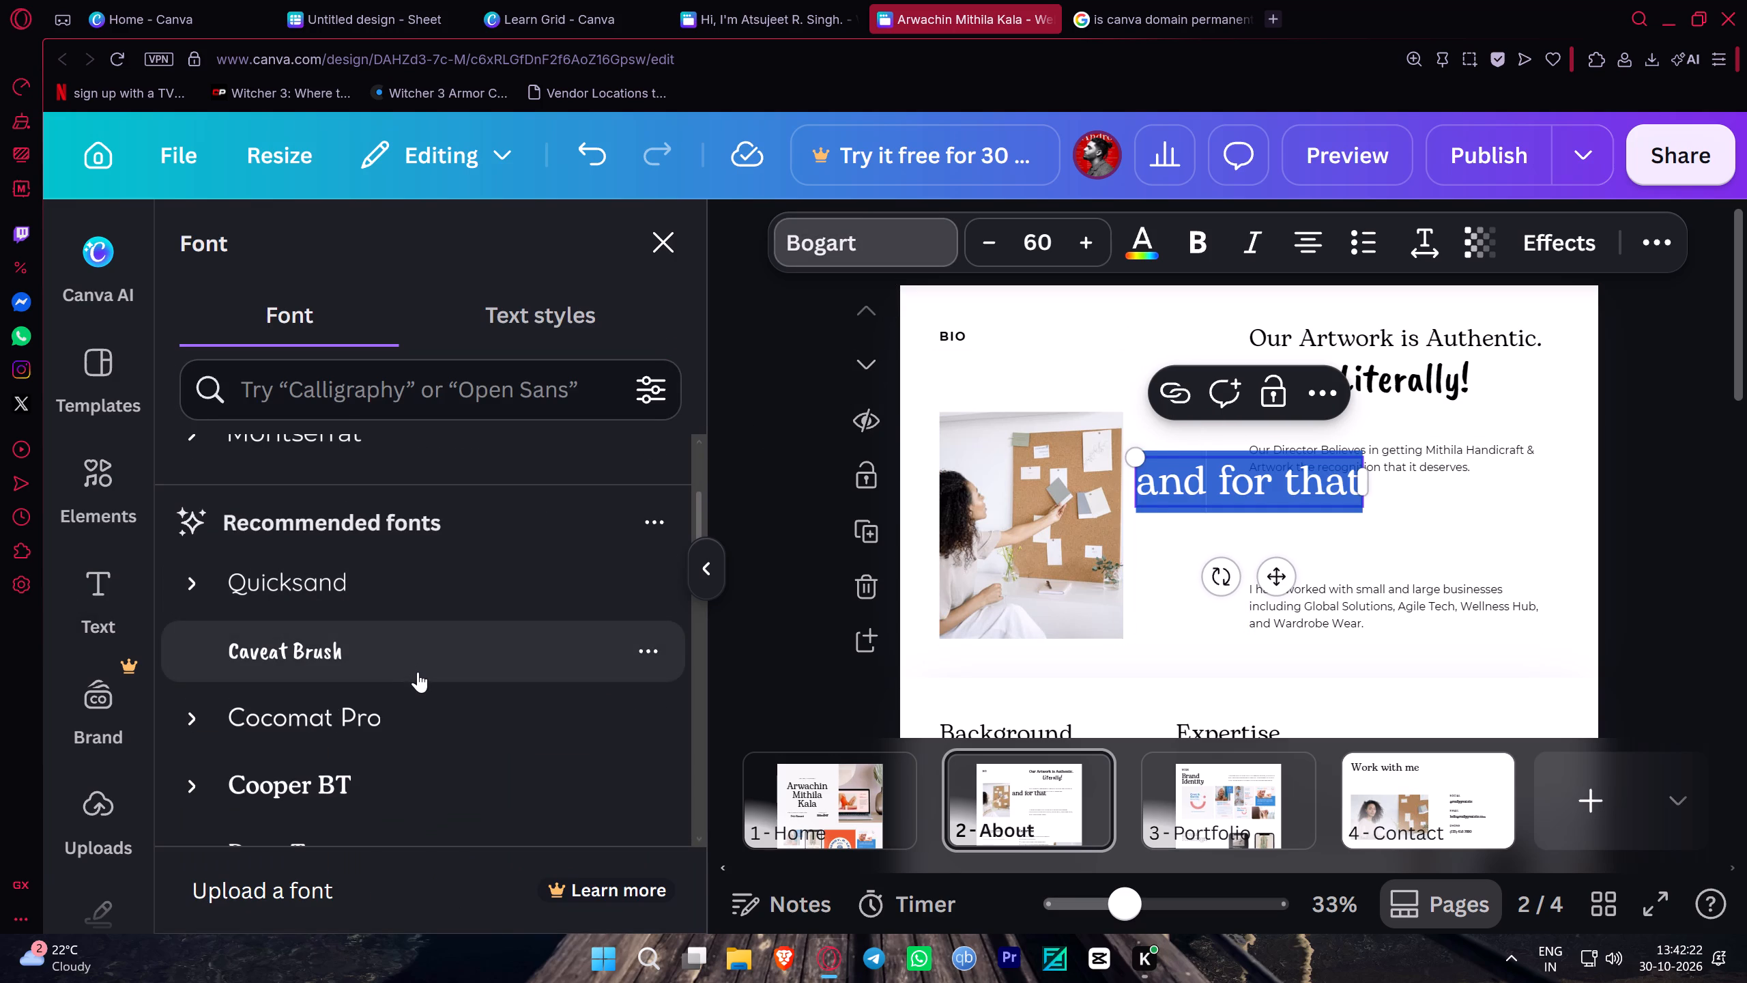
left_click(418, 670)
scroll(409, 646, "down", 1)
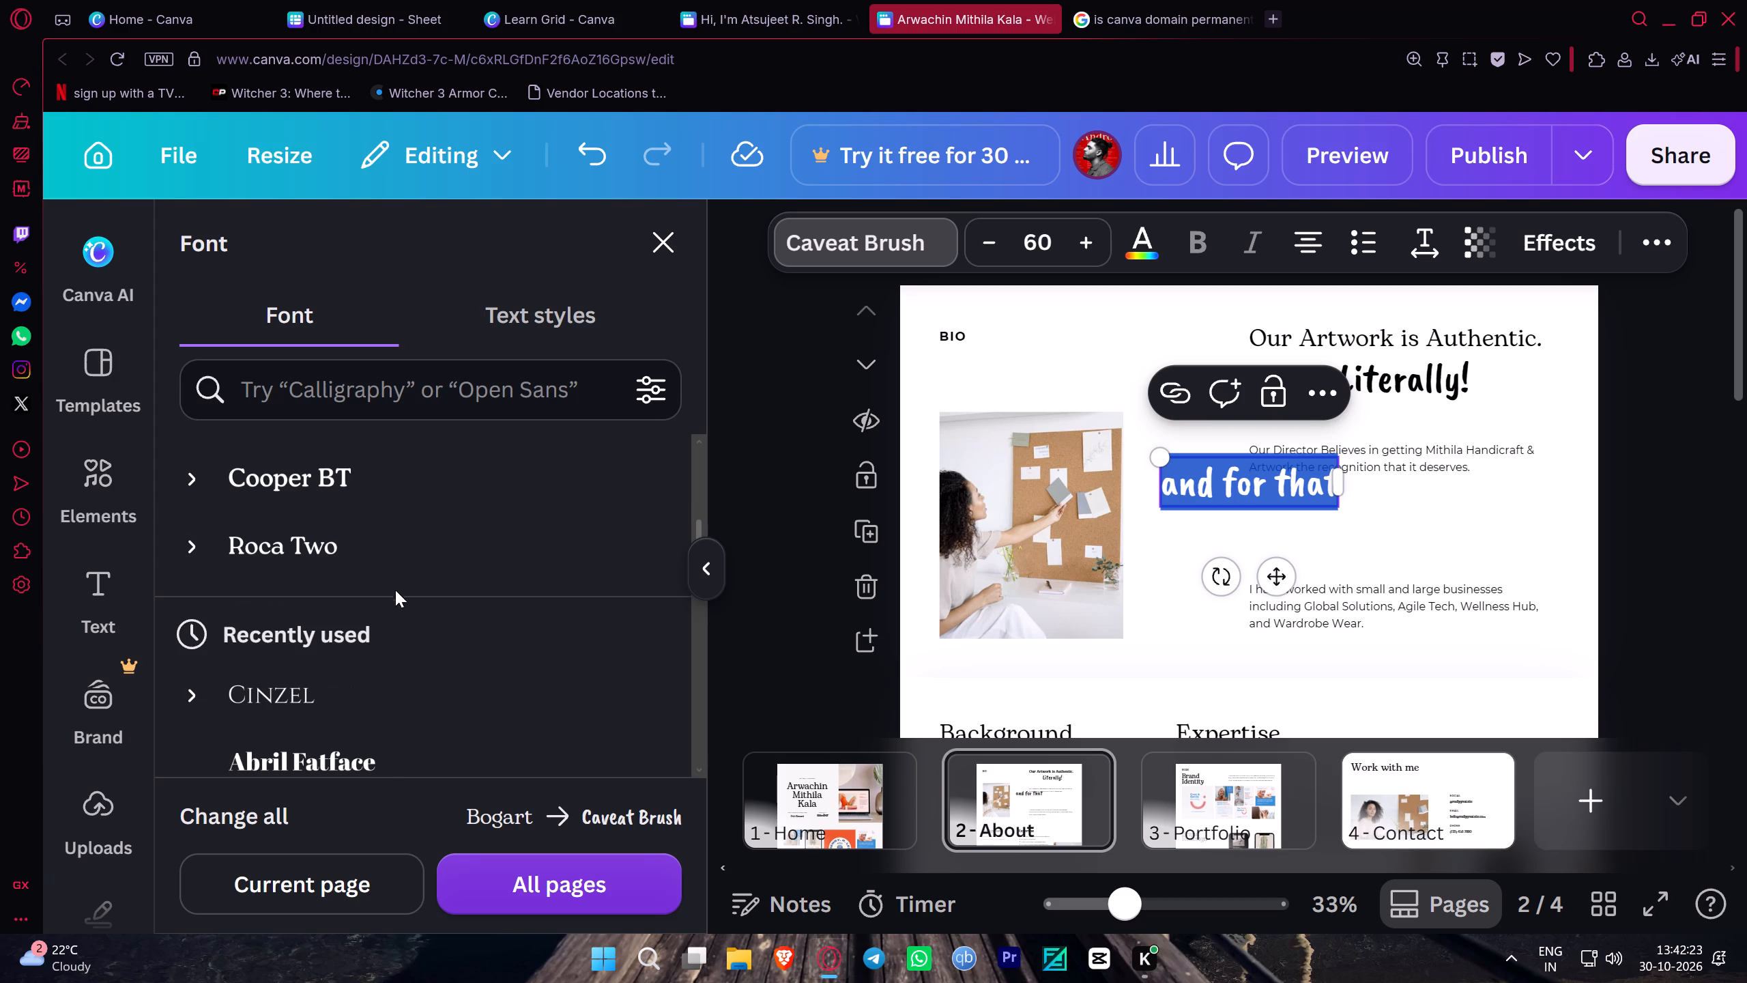
scroll(396, 611, "down", 1)
left_click(439, 444)
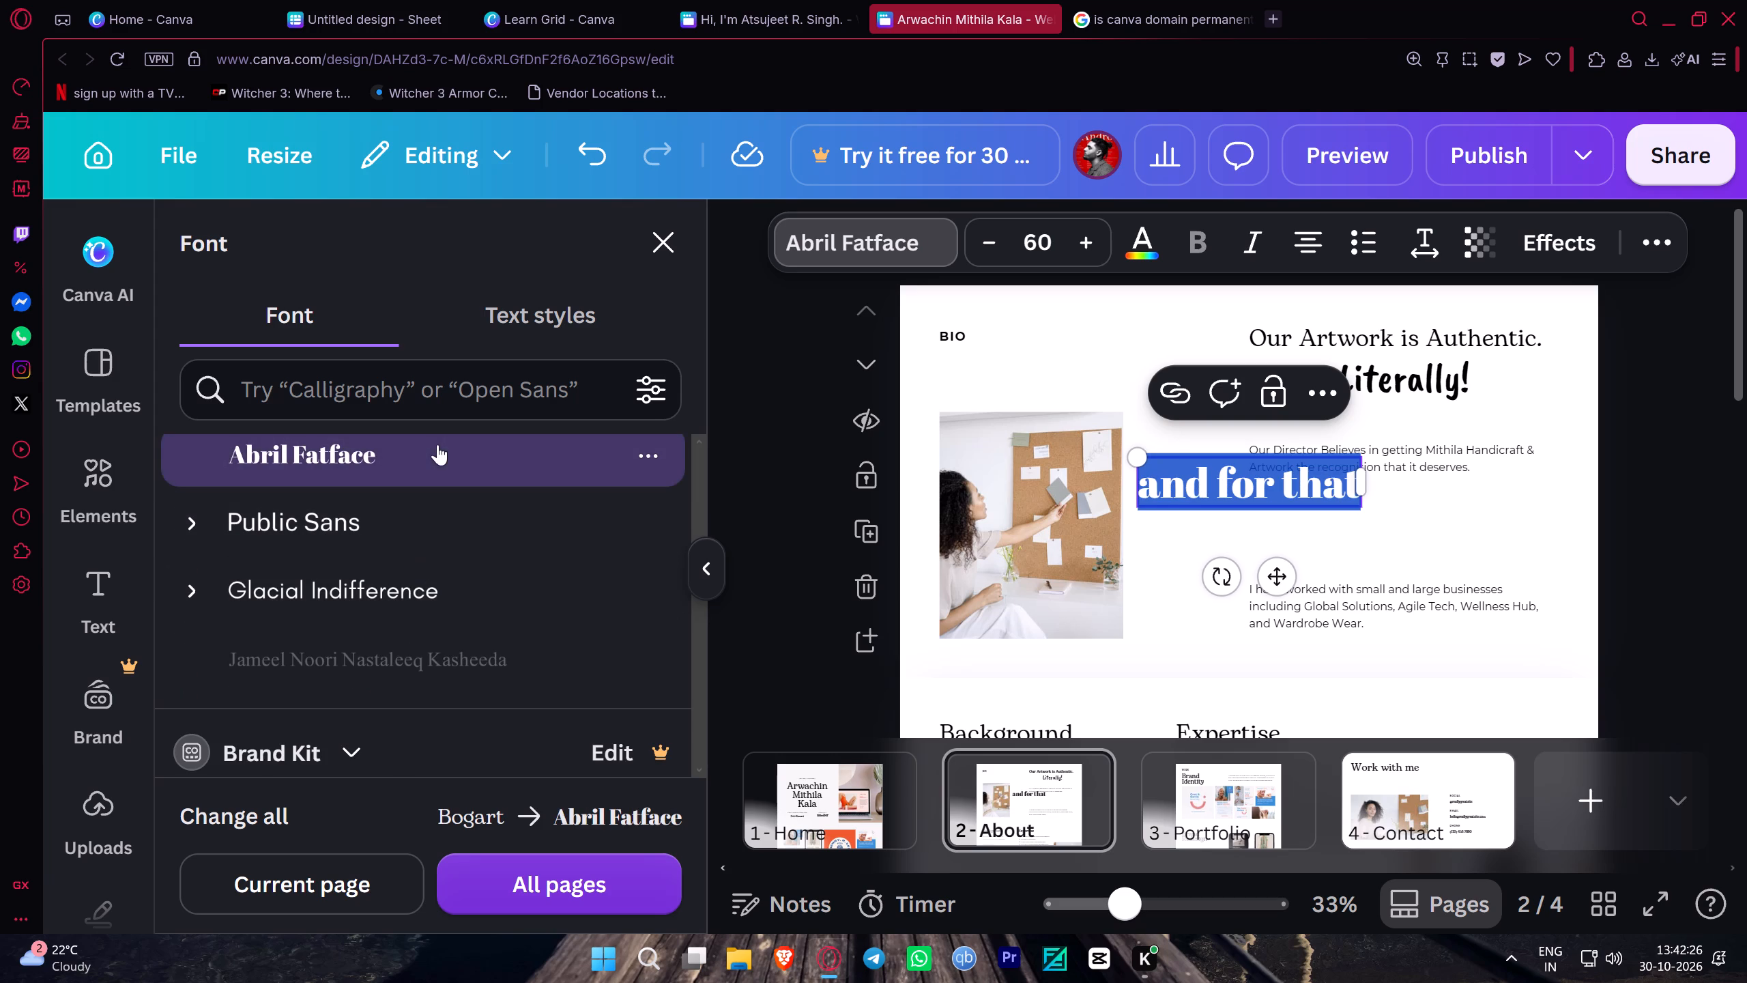
left_click_drag(1252, 515, 1377, 556)
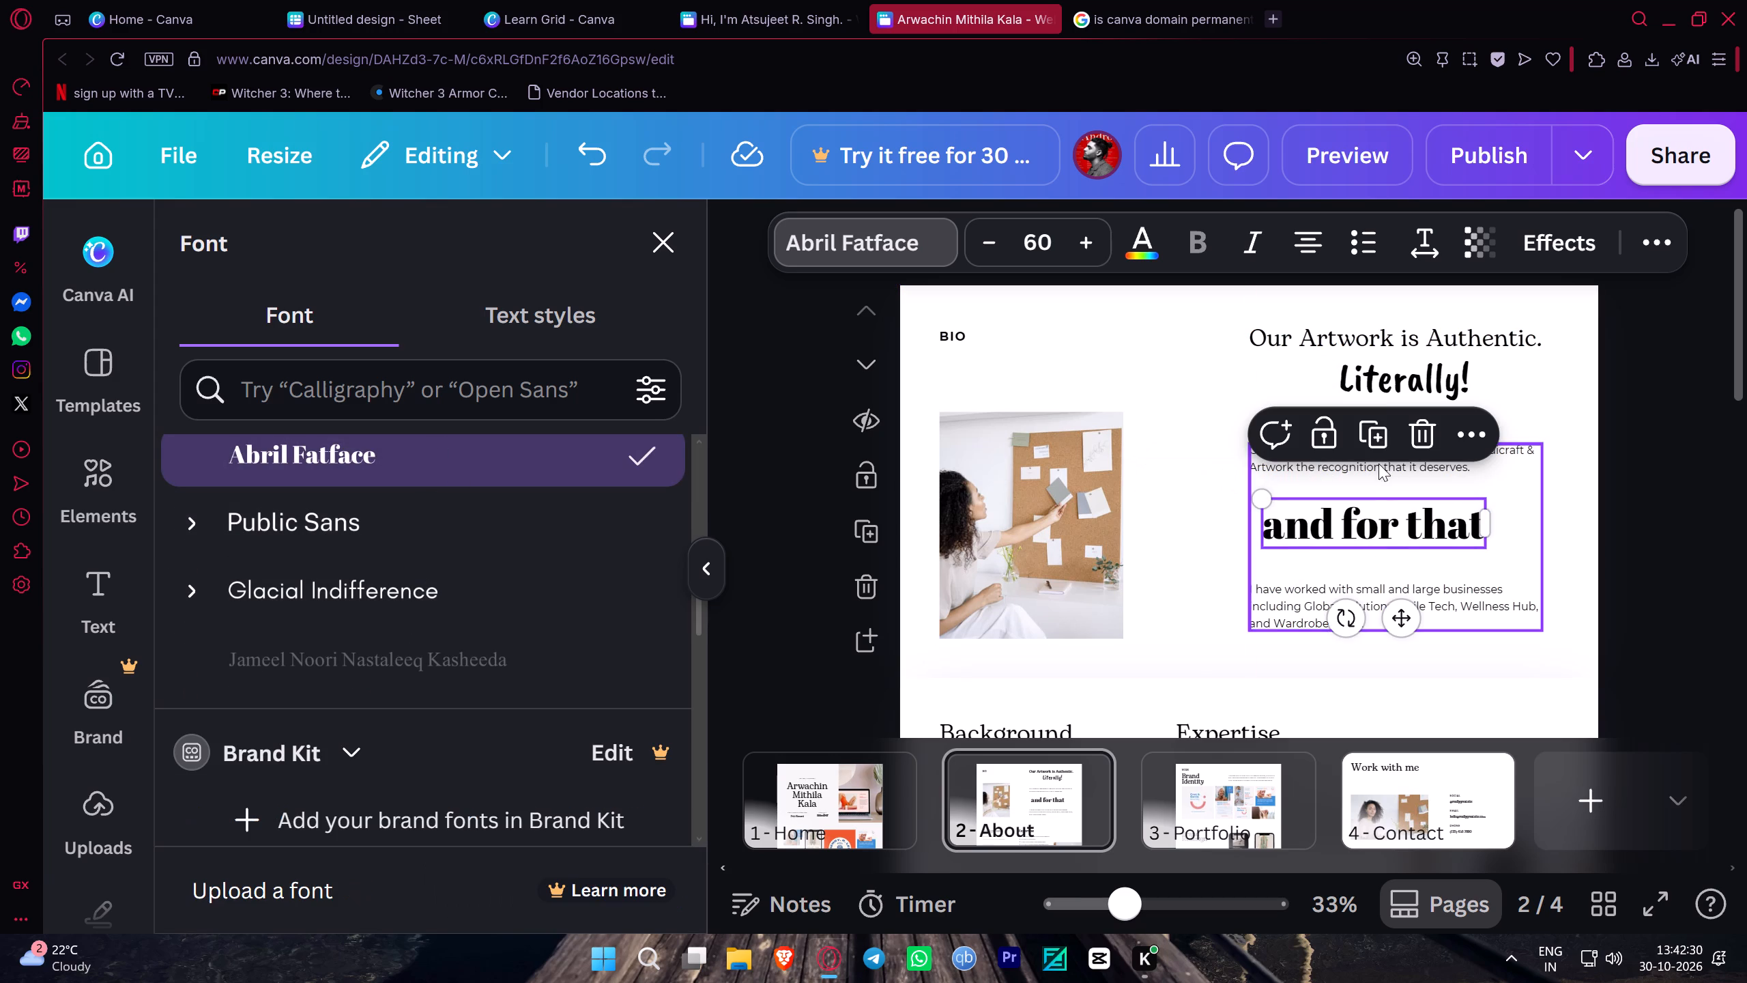
Make the "Our Director Believes" paragraph in the Bio bold at font size 17.
left_click(1381, 472)
double_click(1381, 466)
left_click_drag(1477, 466, 1466, 464)
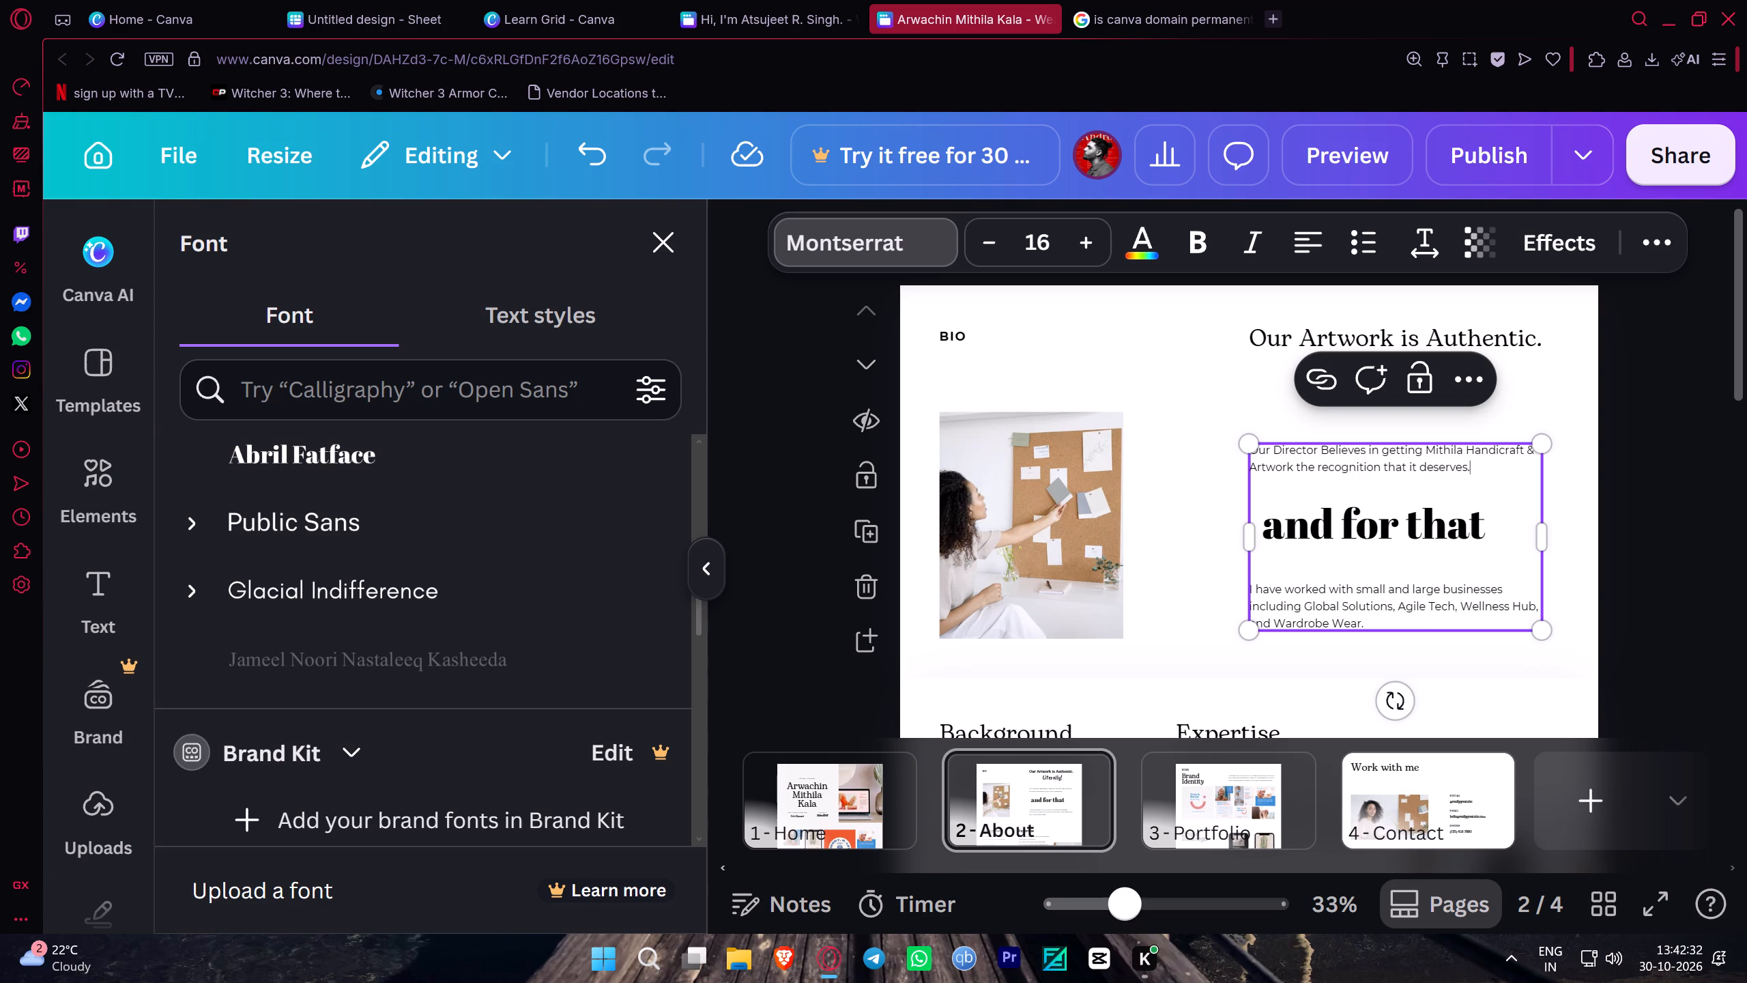
left_click_drag(1466, 464, 1250, 436)
left_click(1082, 241)
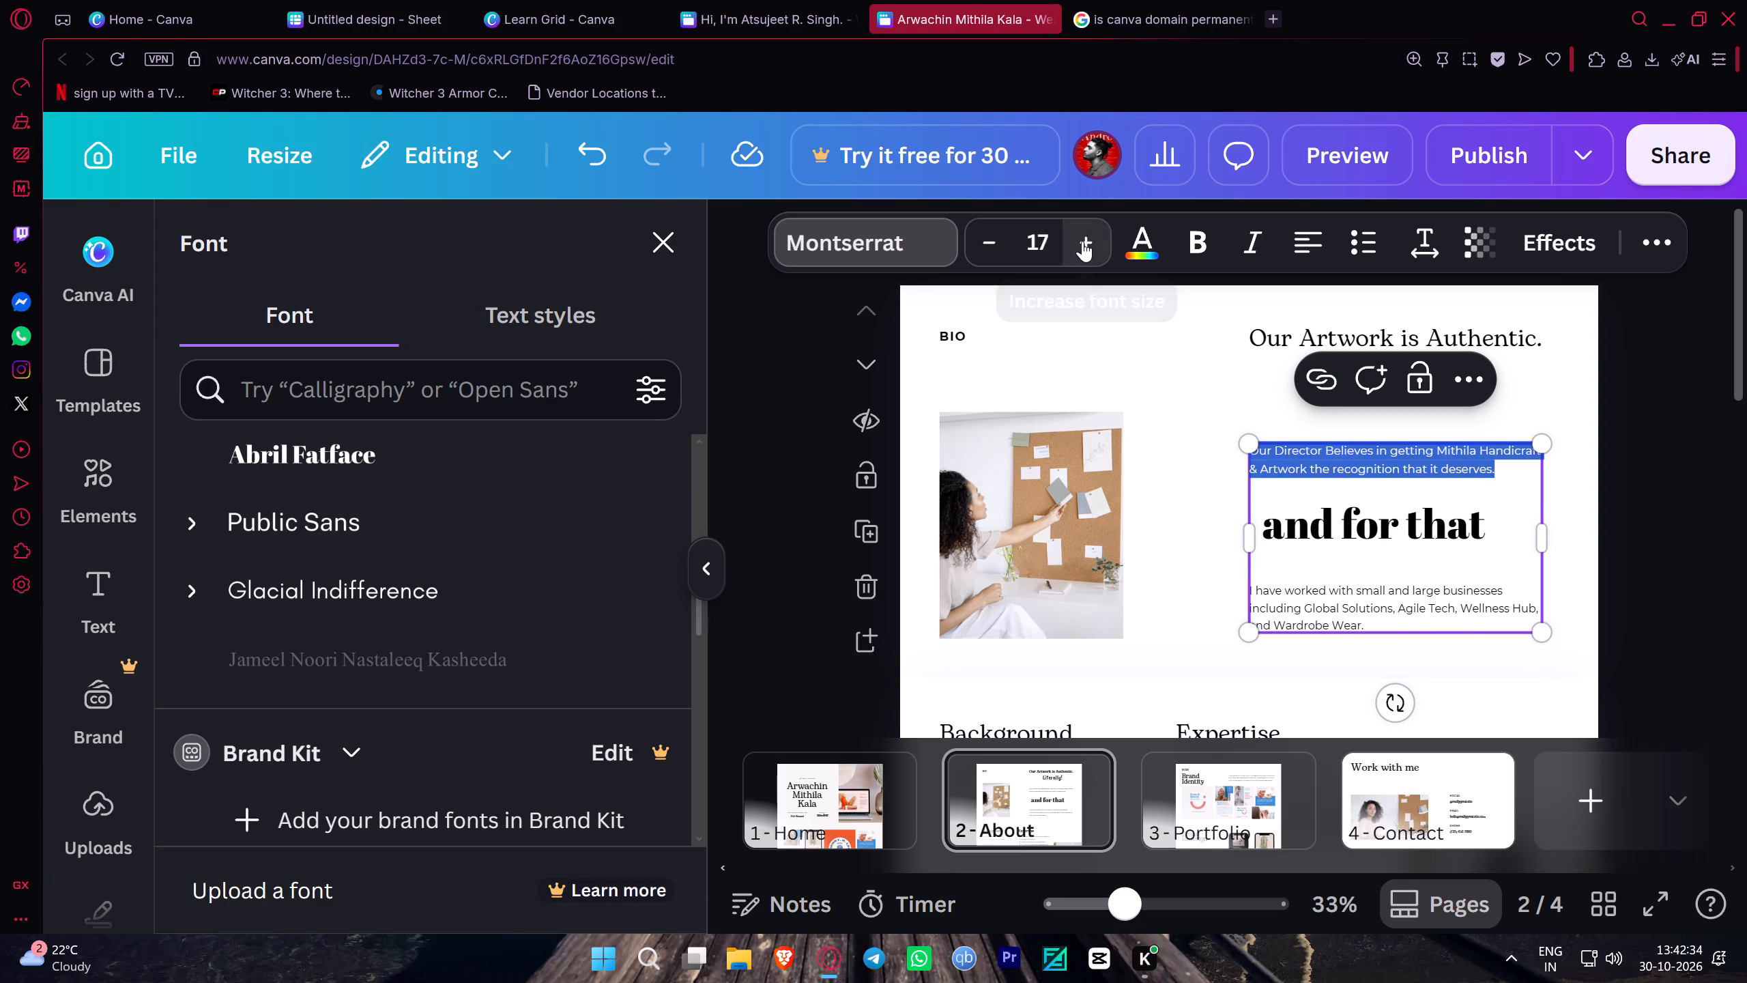
left_click(1082, 241)
left_click(985, 256)
left_click(1194, 251)
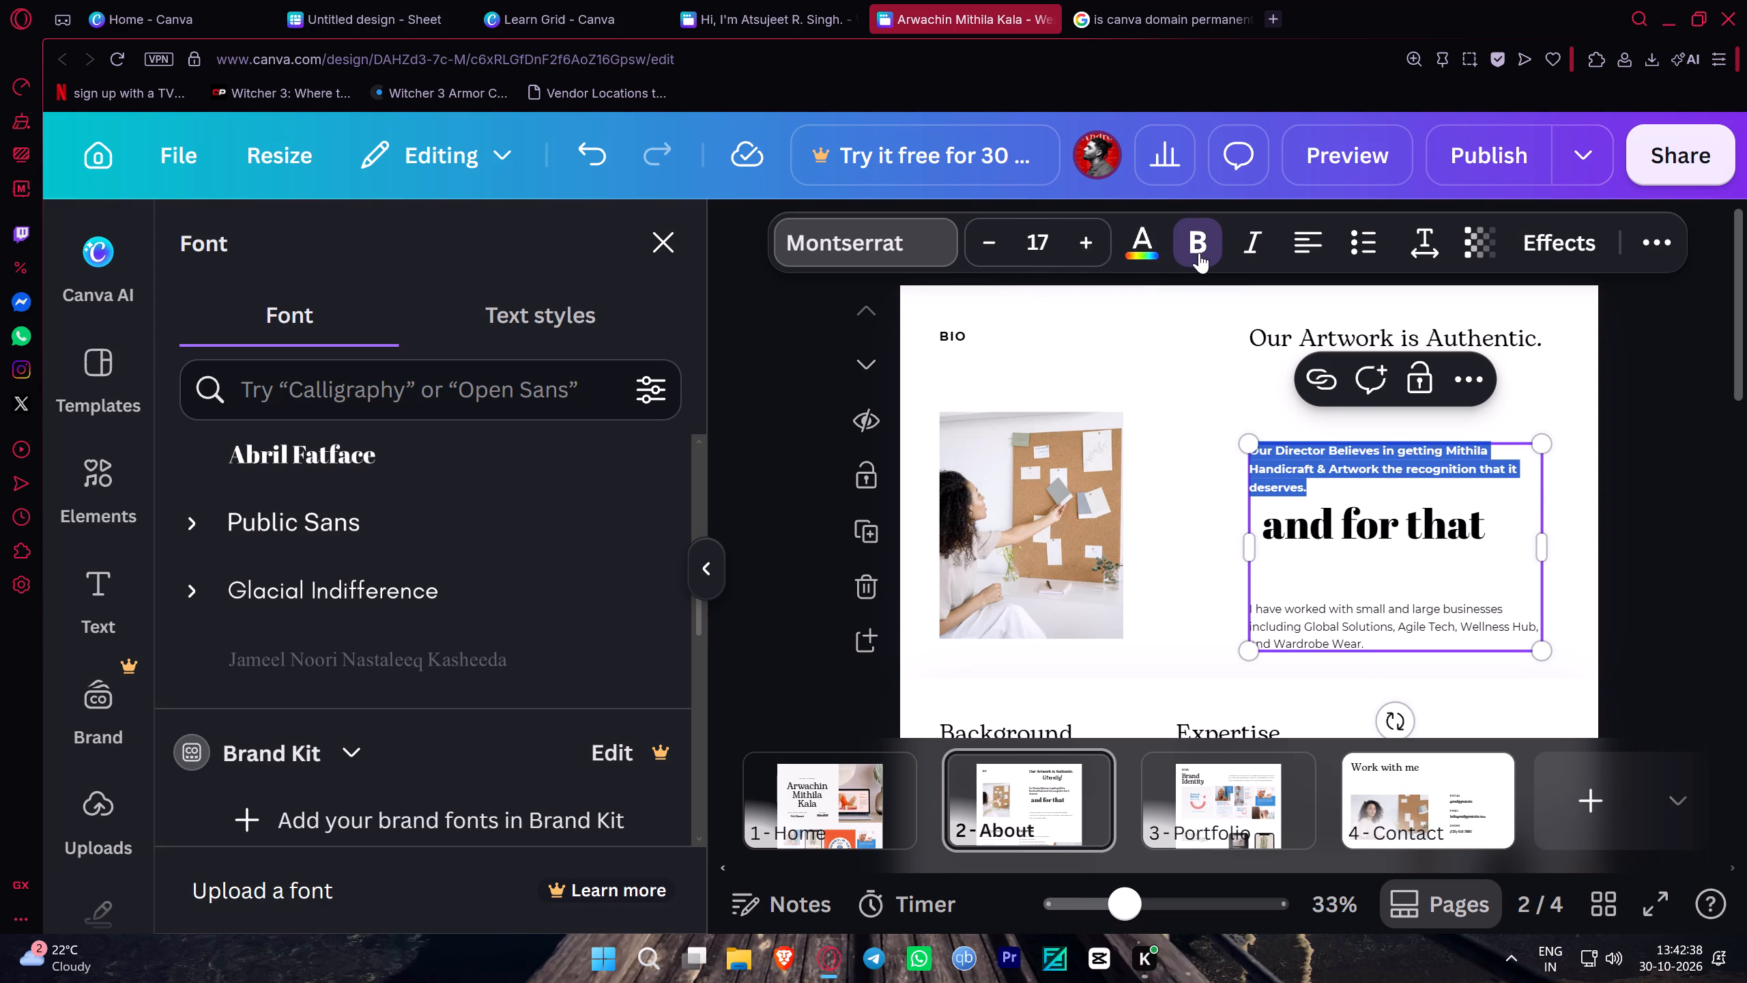
Widen the Bio body text box to about 606 so the bold paragraph fits on two lines, and deselect it.
left_click_drag(1551, 542, 1563, 548)
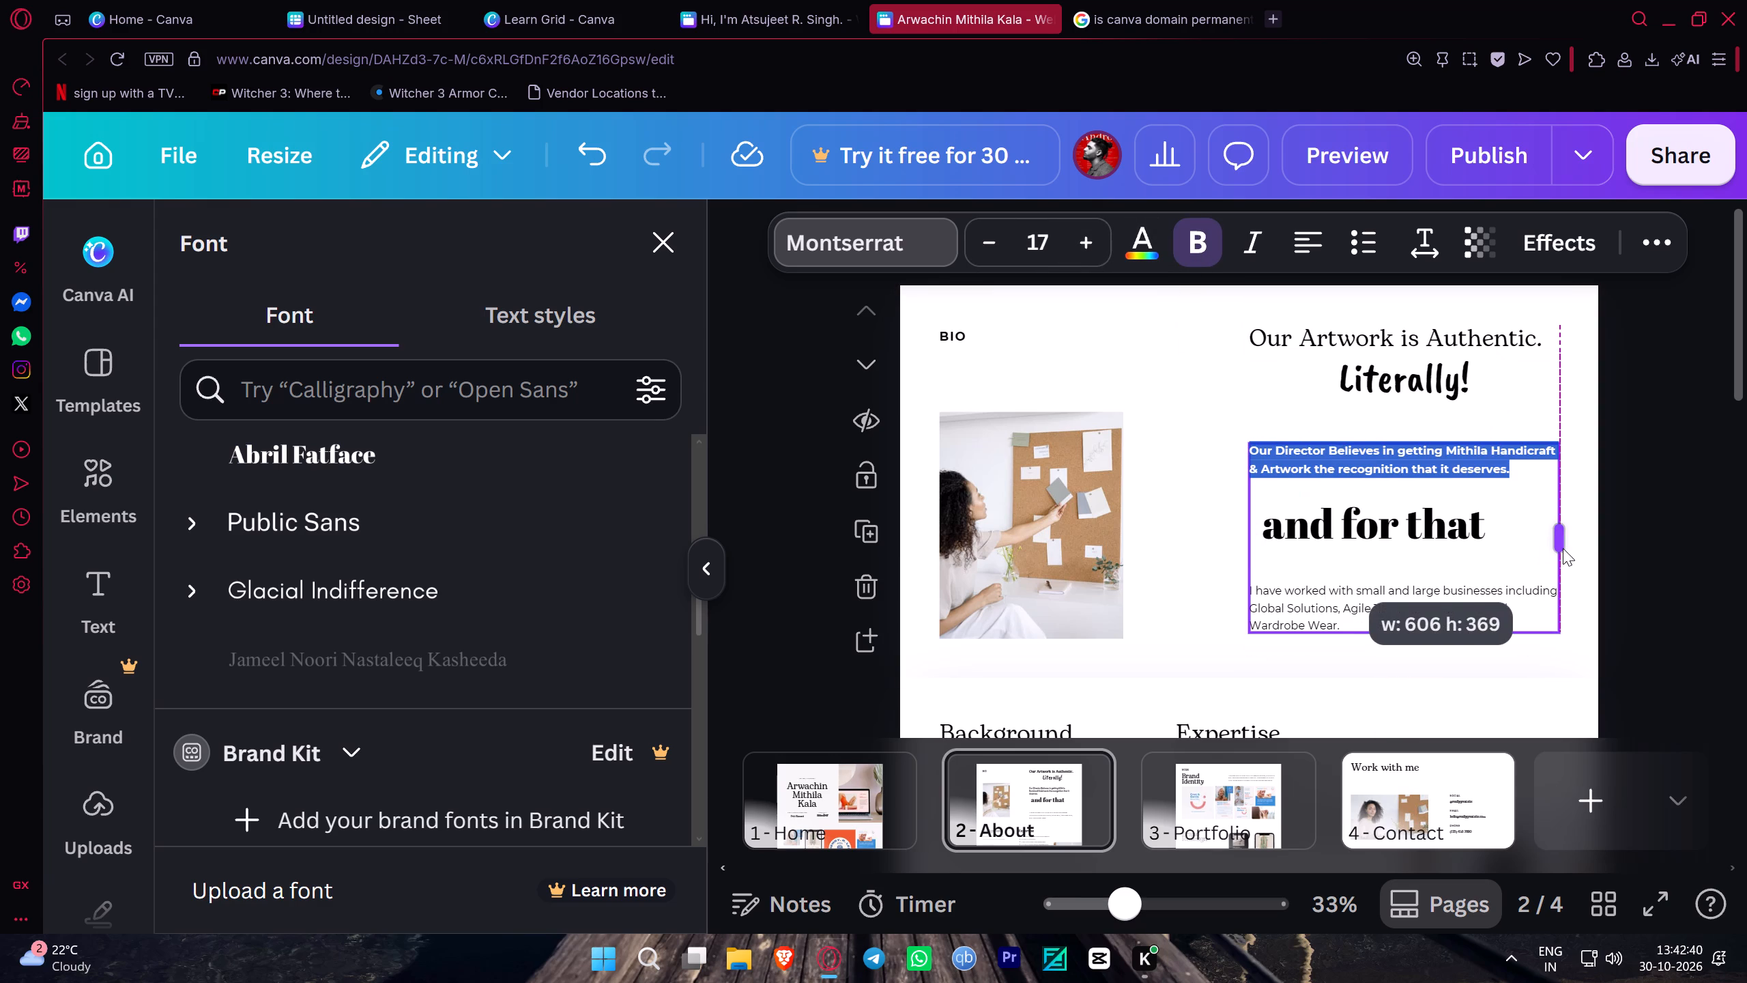
left_click_drag(1563, 548, 1565, 548)
left_click(785, 489)
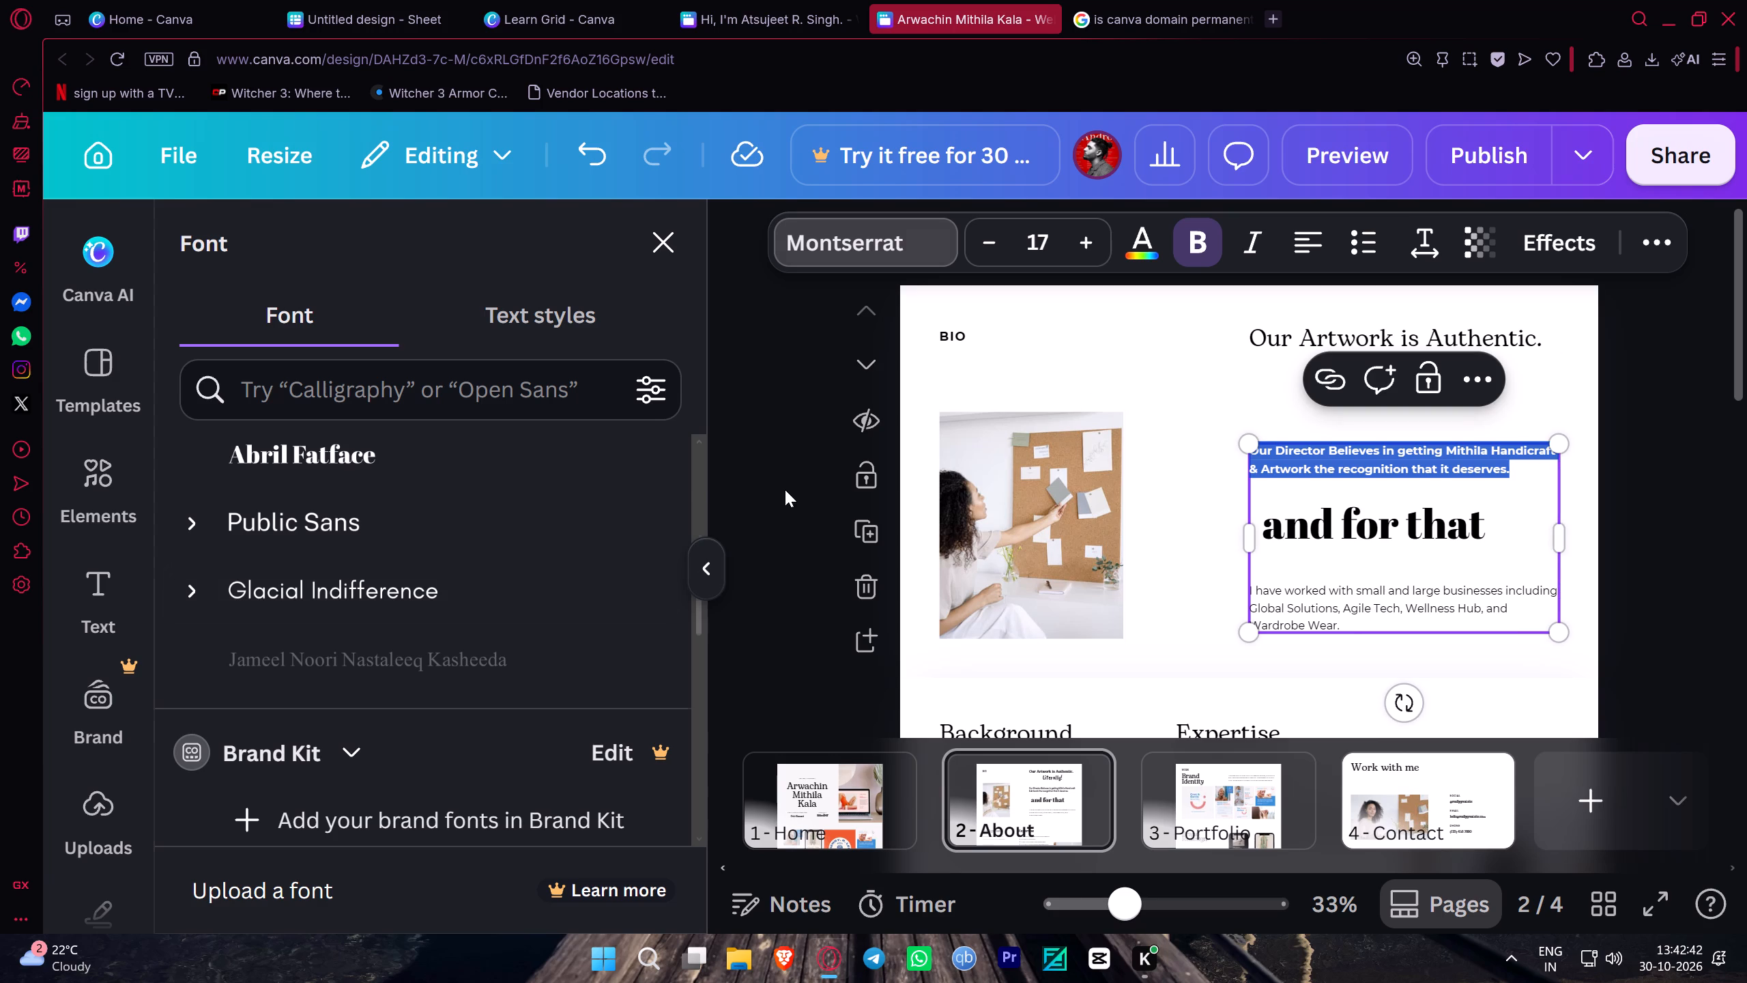
left_click(1335, 709)
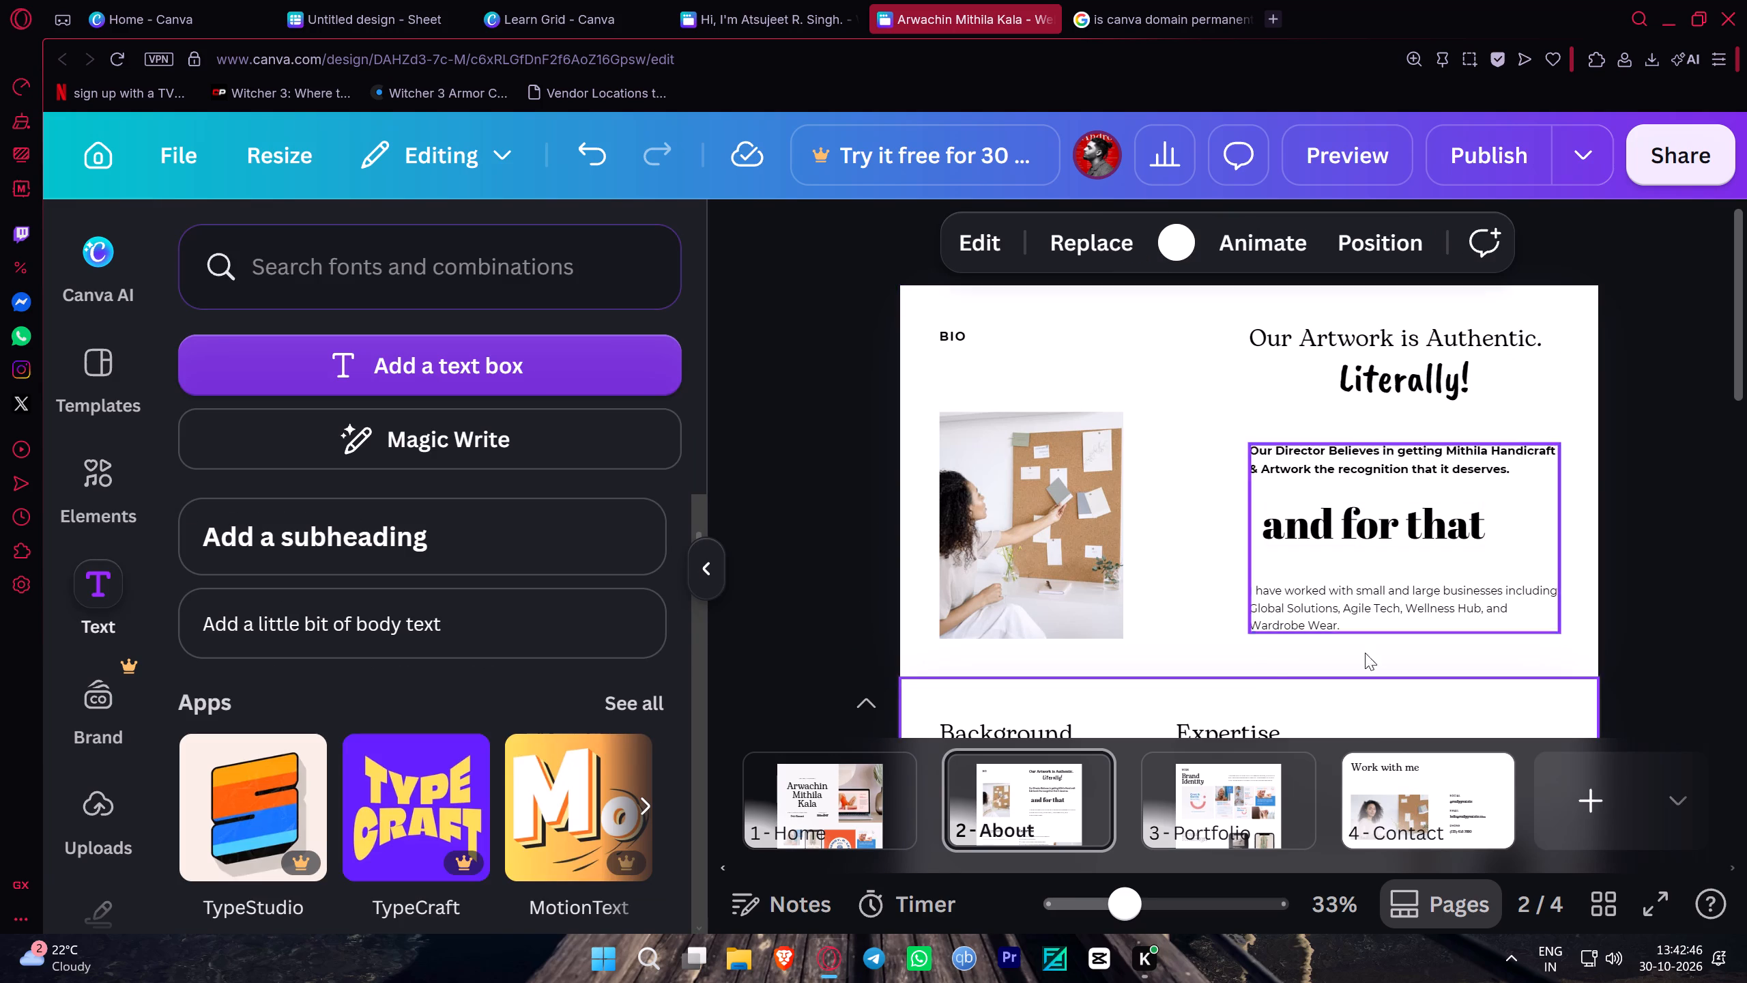
Nudge the "and for that" text slightly to the right, keeping it between the two Bio paragraphs.
left_click(1384, 525)
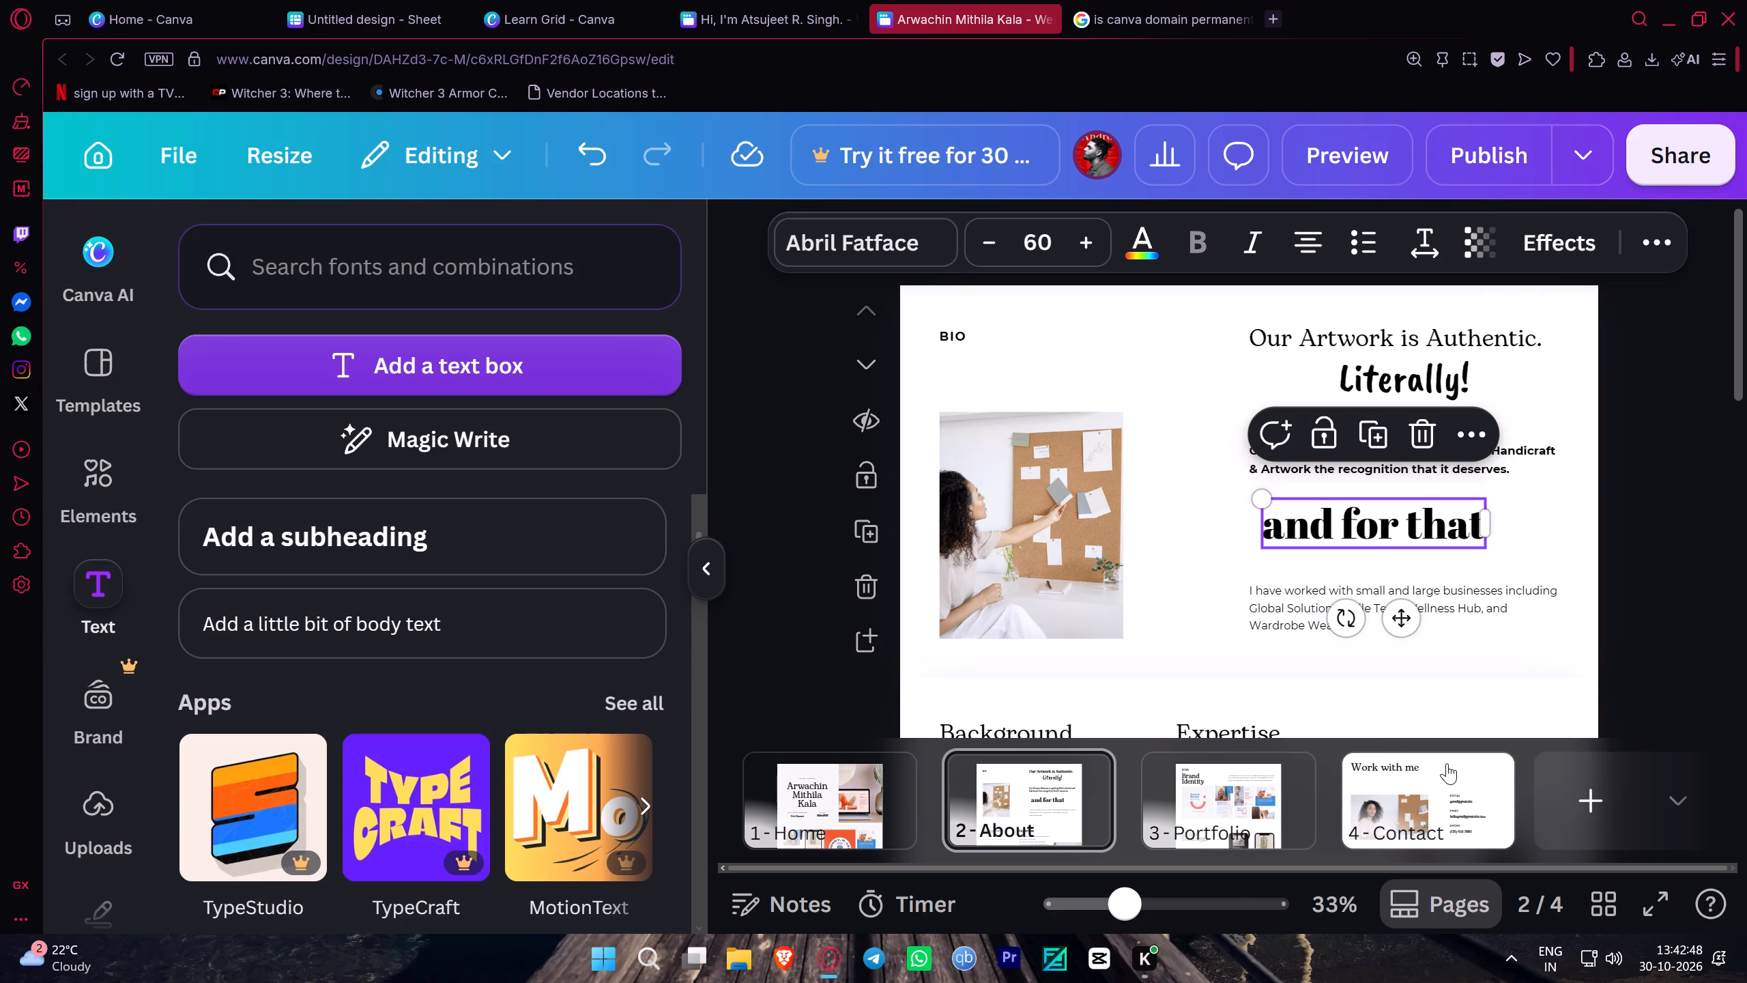
key("Right")
key("Right")
key("Right")
key("Right")
key("Right")
key("Right")
key("Right")
key("Right")
key("Right")
key("Right")
key("Right")
key("Right")
key("Right")
key("Right")
key("Right")
key("Right")
key("Right")
key("Right")
key("Right")
key("Right")
key("Right")
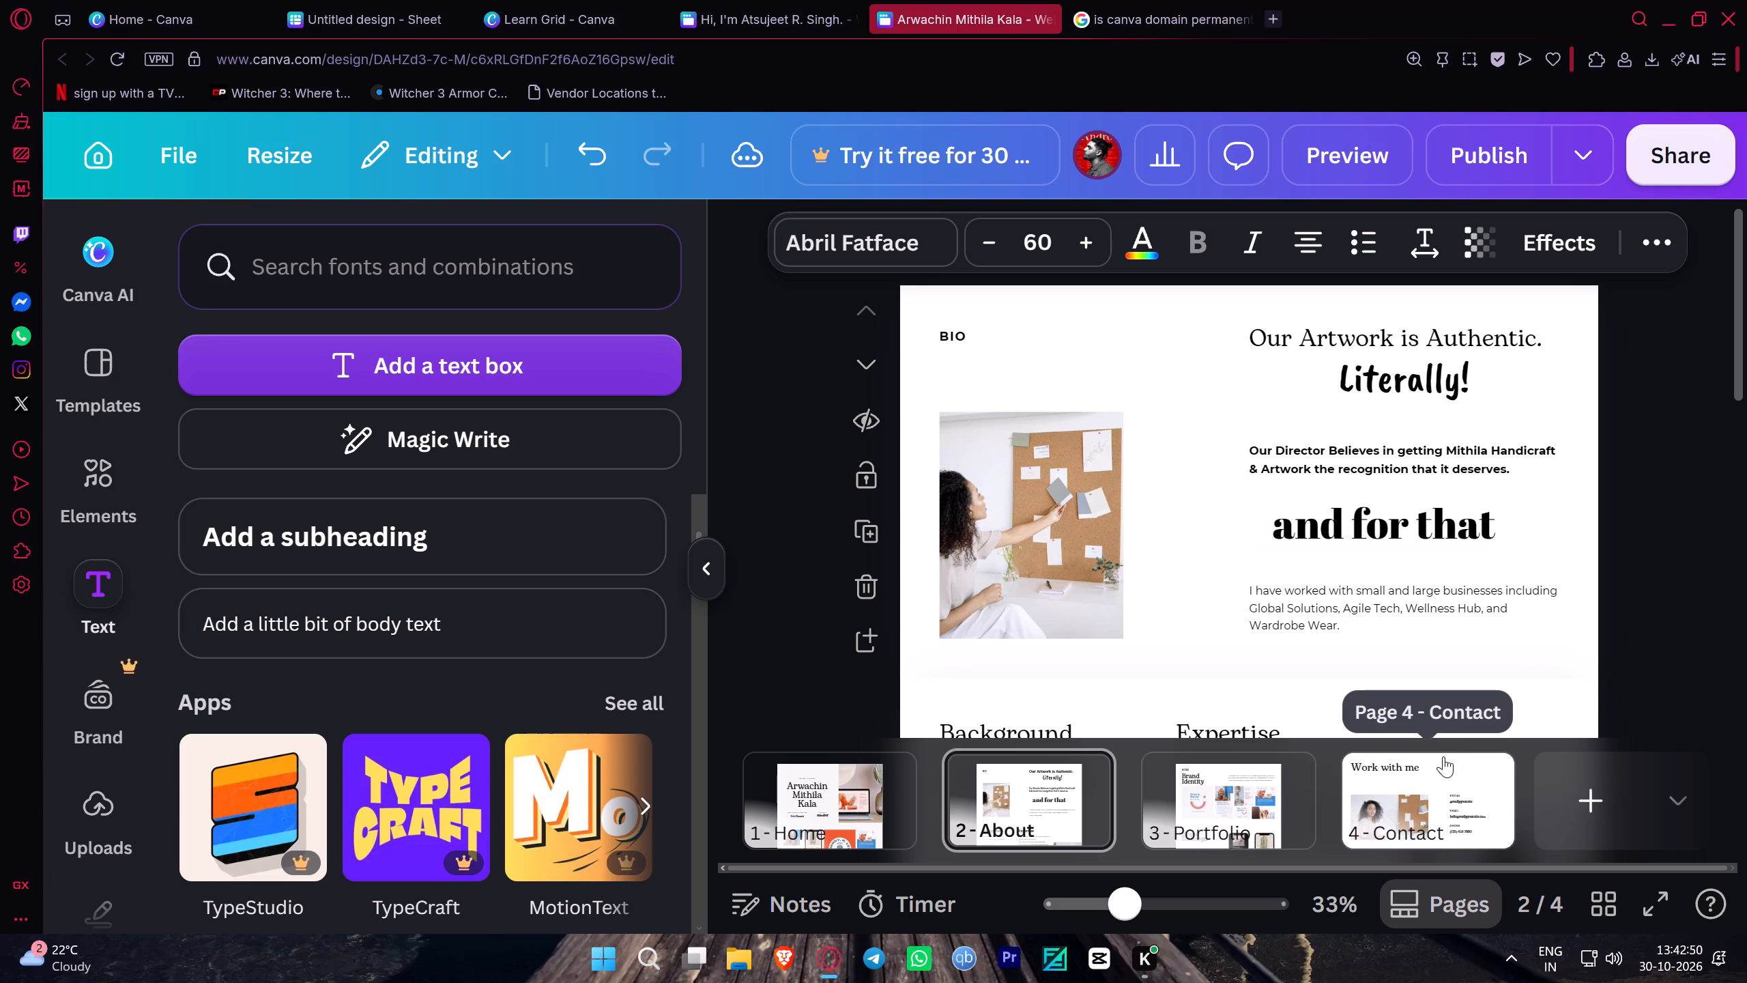
key("Right")
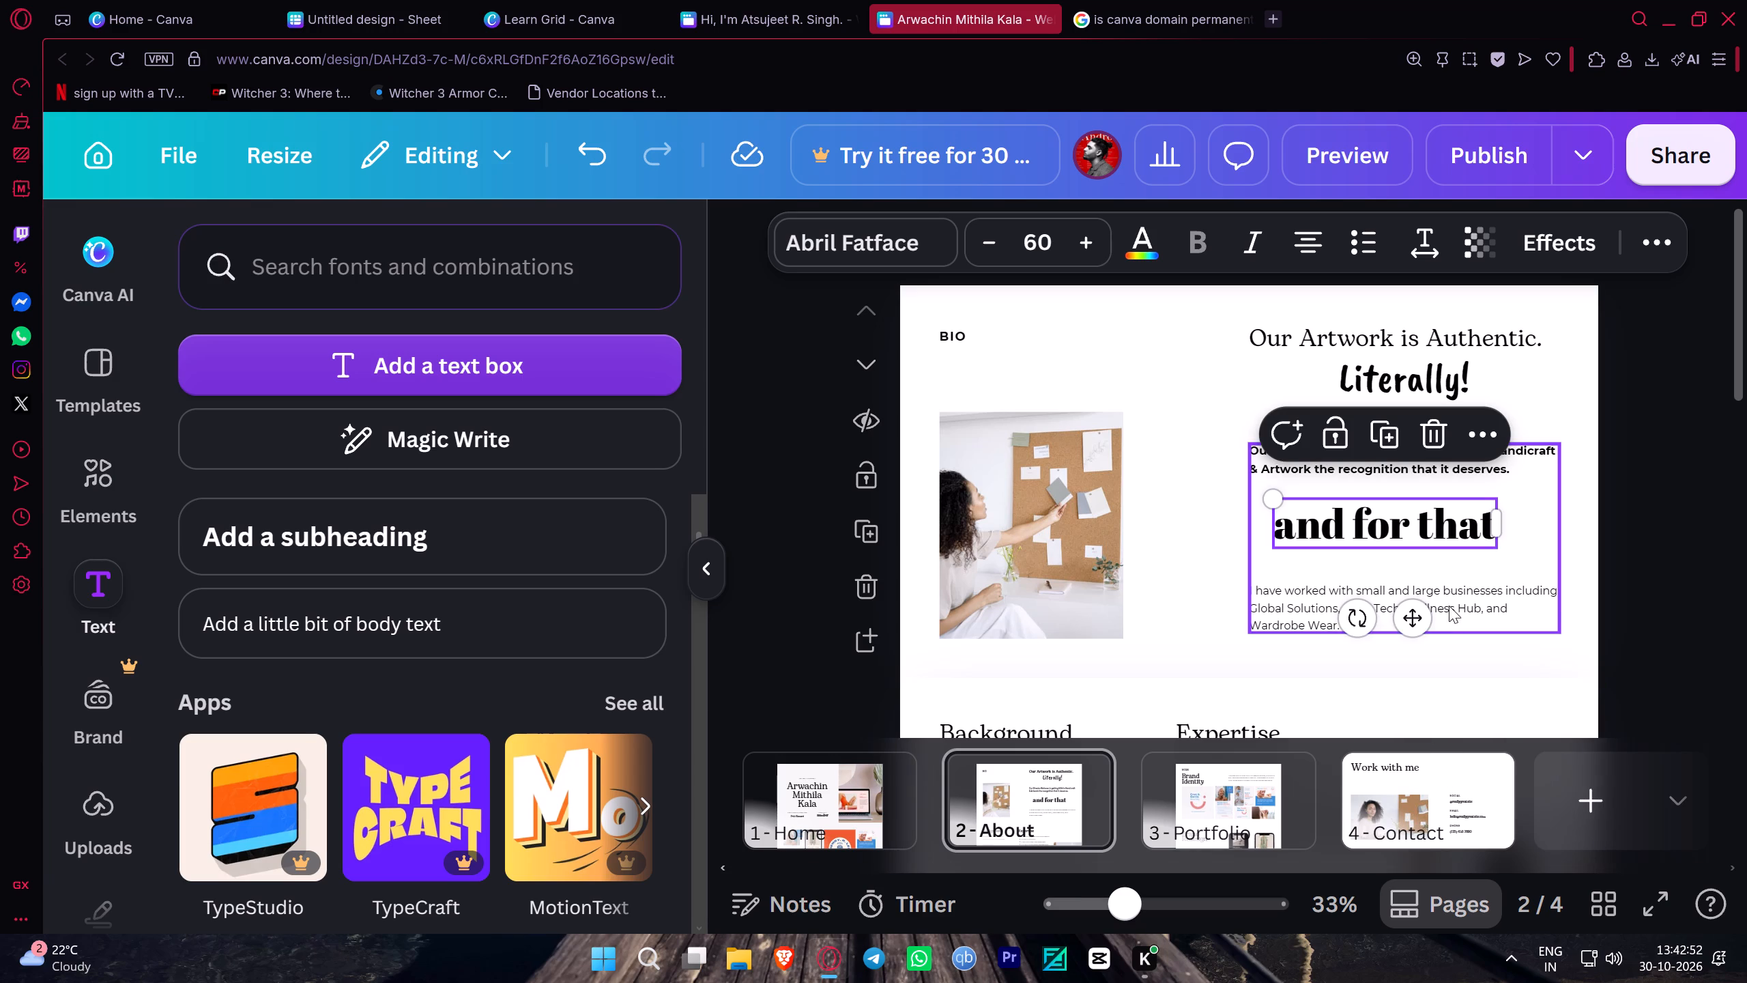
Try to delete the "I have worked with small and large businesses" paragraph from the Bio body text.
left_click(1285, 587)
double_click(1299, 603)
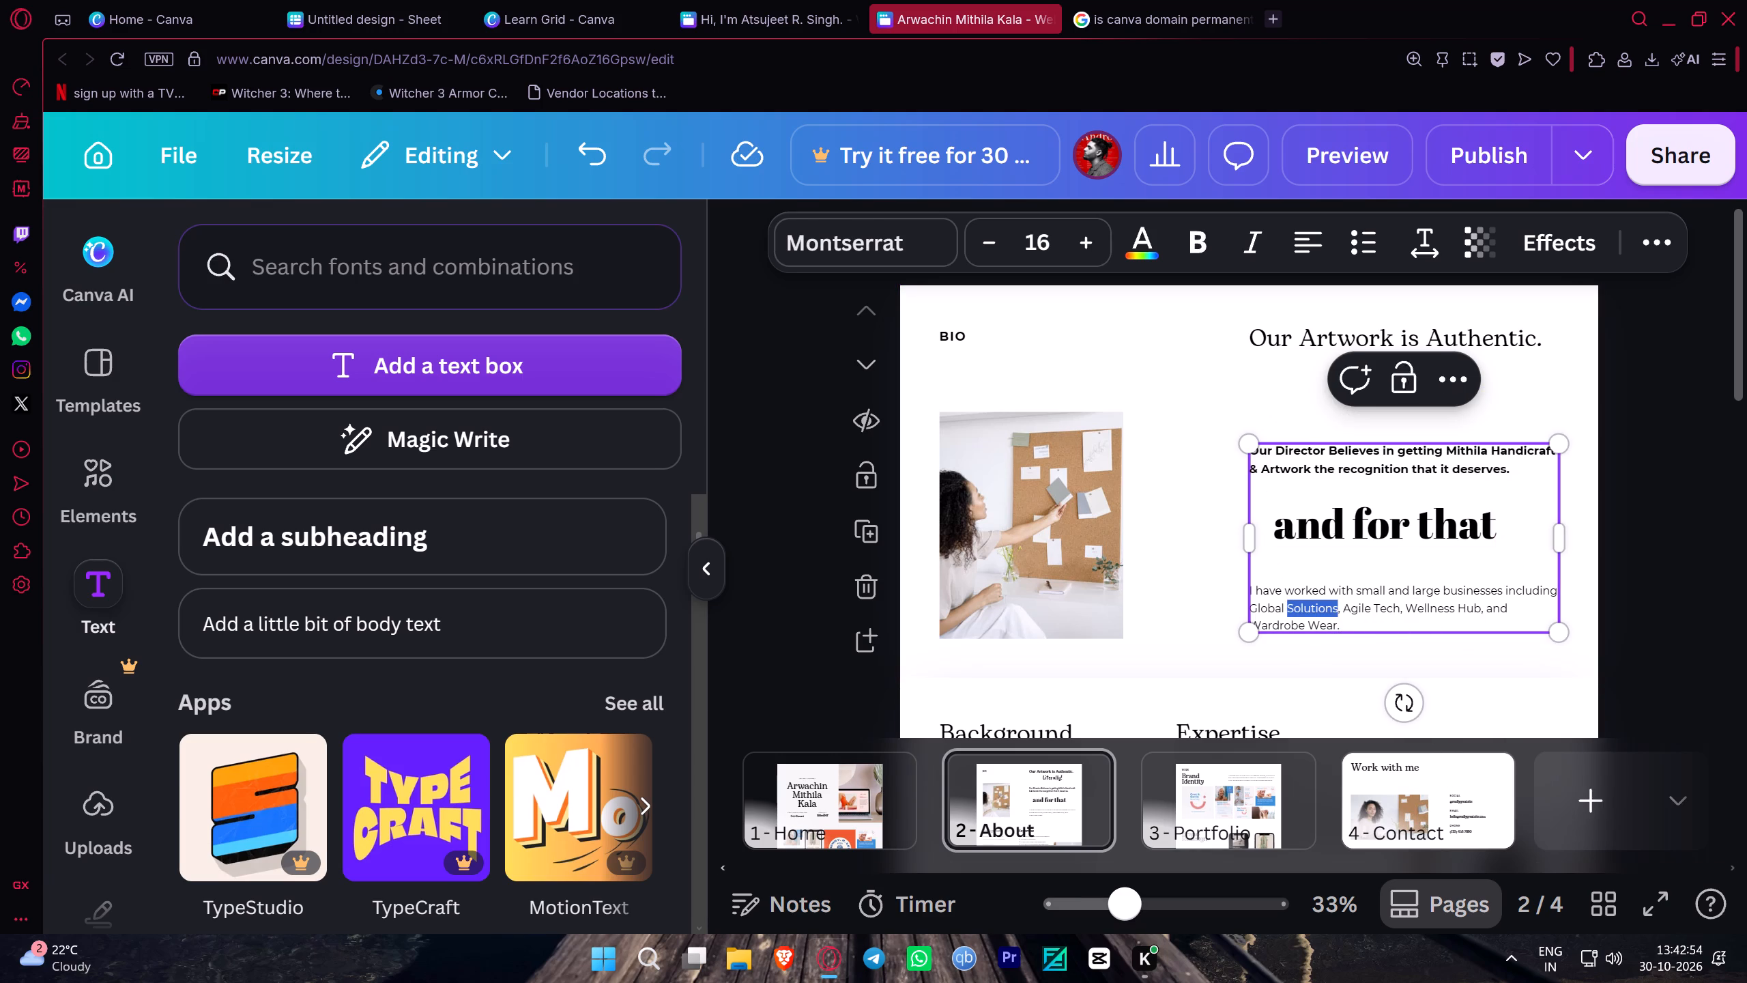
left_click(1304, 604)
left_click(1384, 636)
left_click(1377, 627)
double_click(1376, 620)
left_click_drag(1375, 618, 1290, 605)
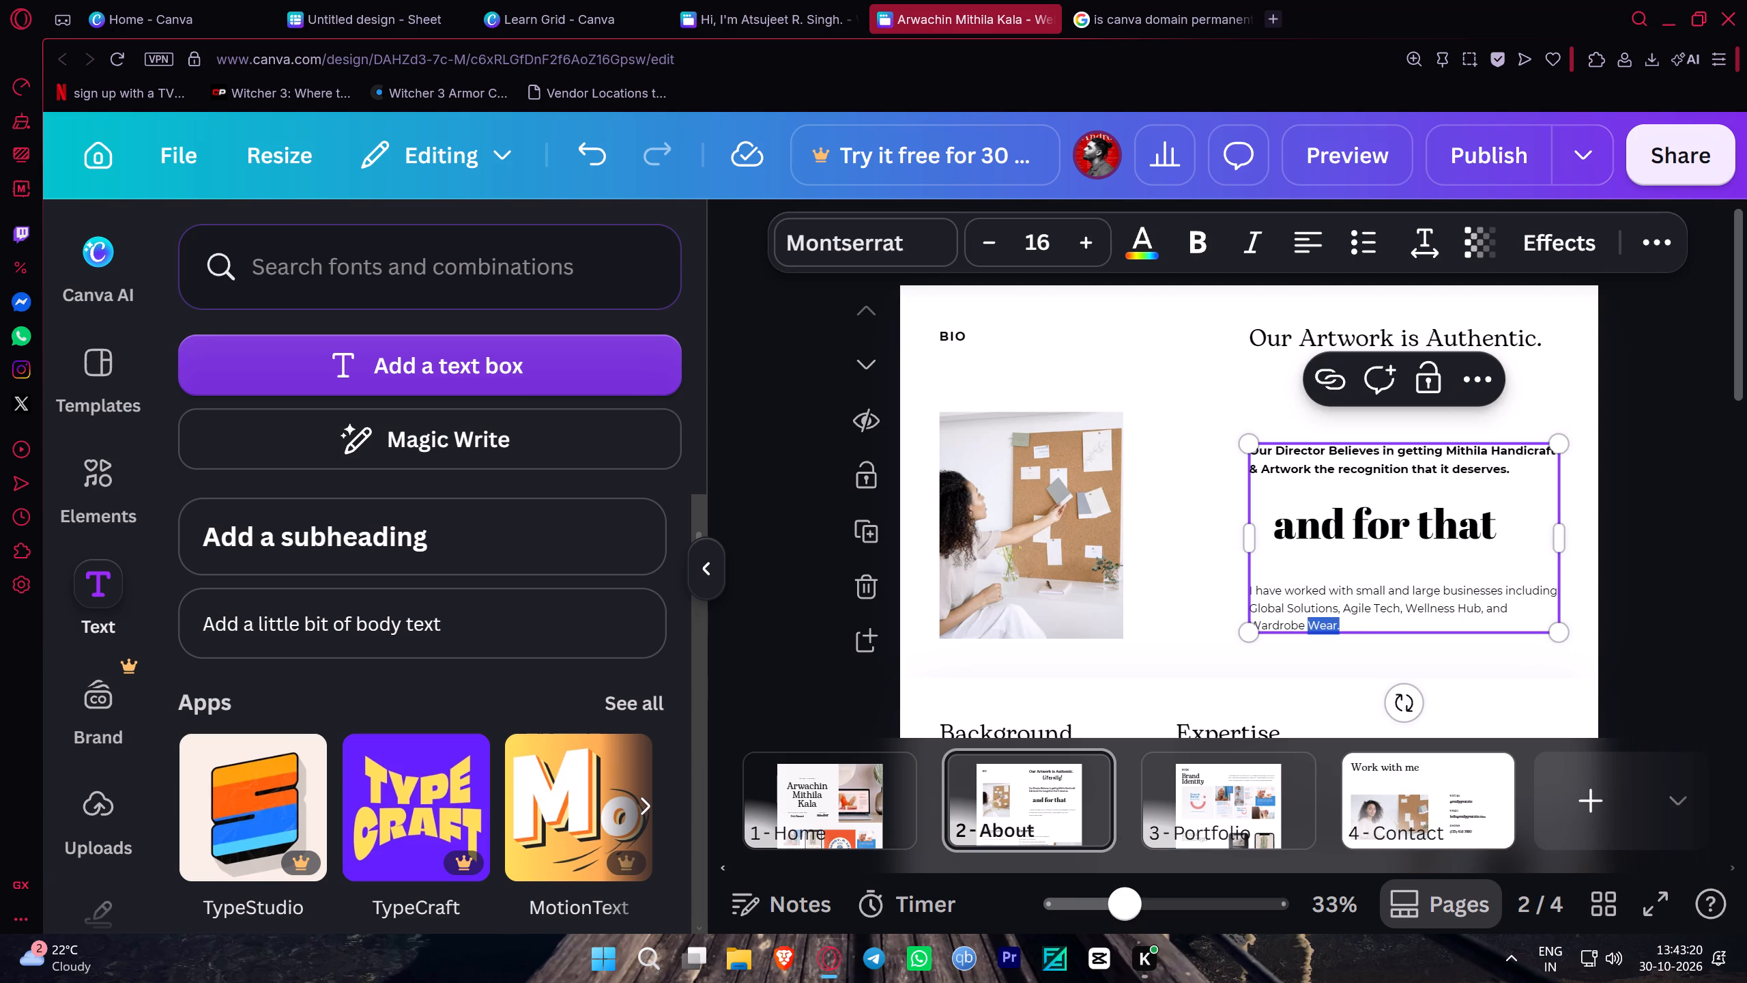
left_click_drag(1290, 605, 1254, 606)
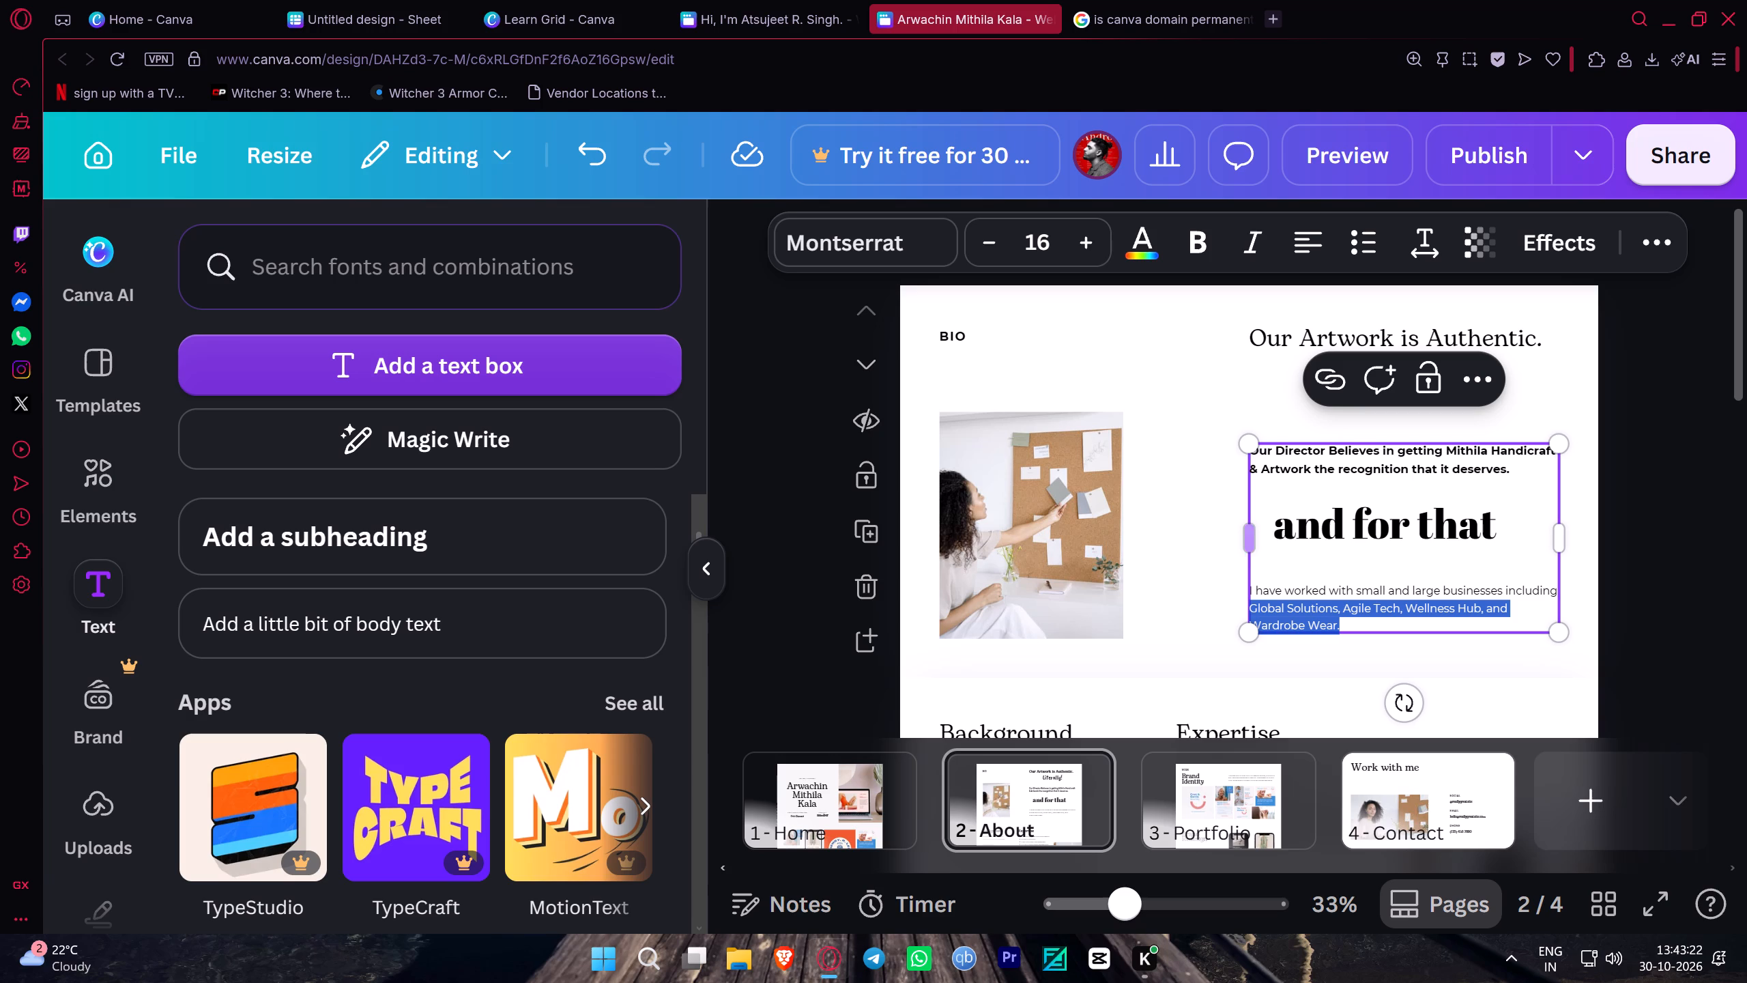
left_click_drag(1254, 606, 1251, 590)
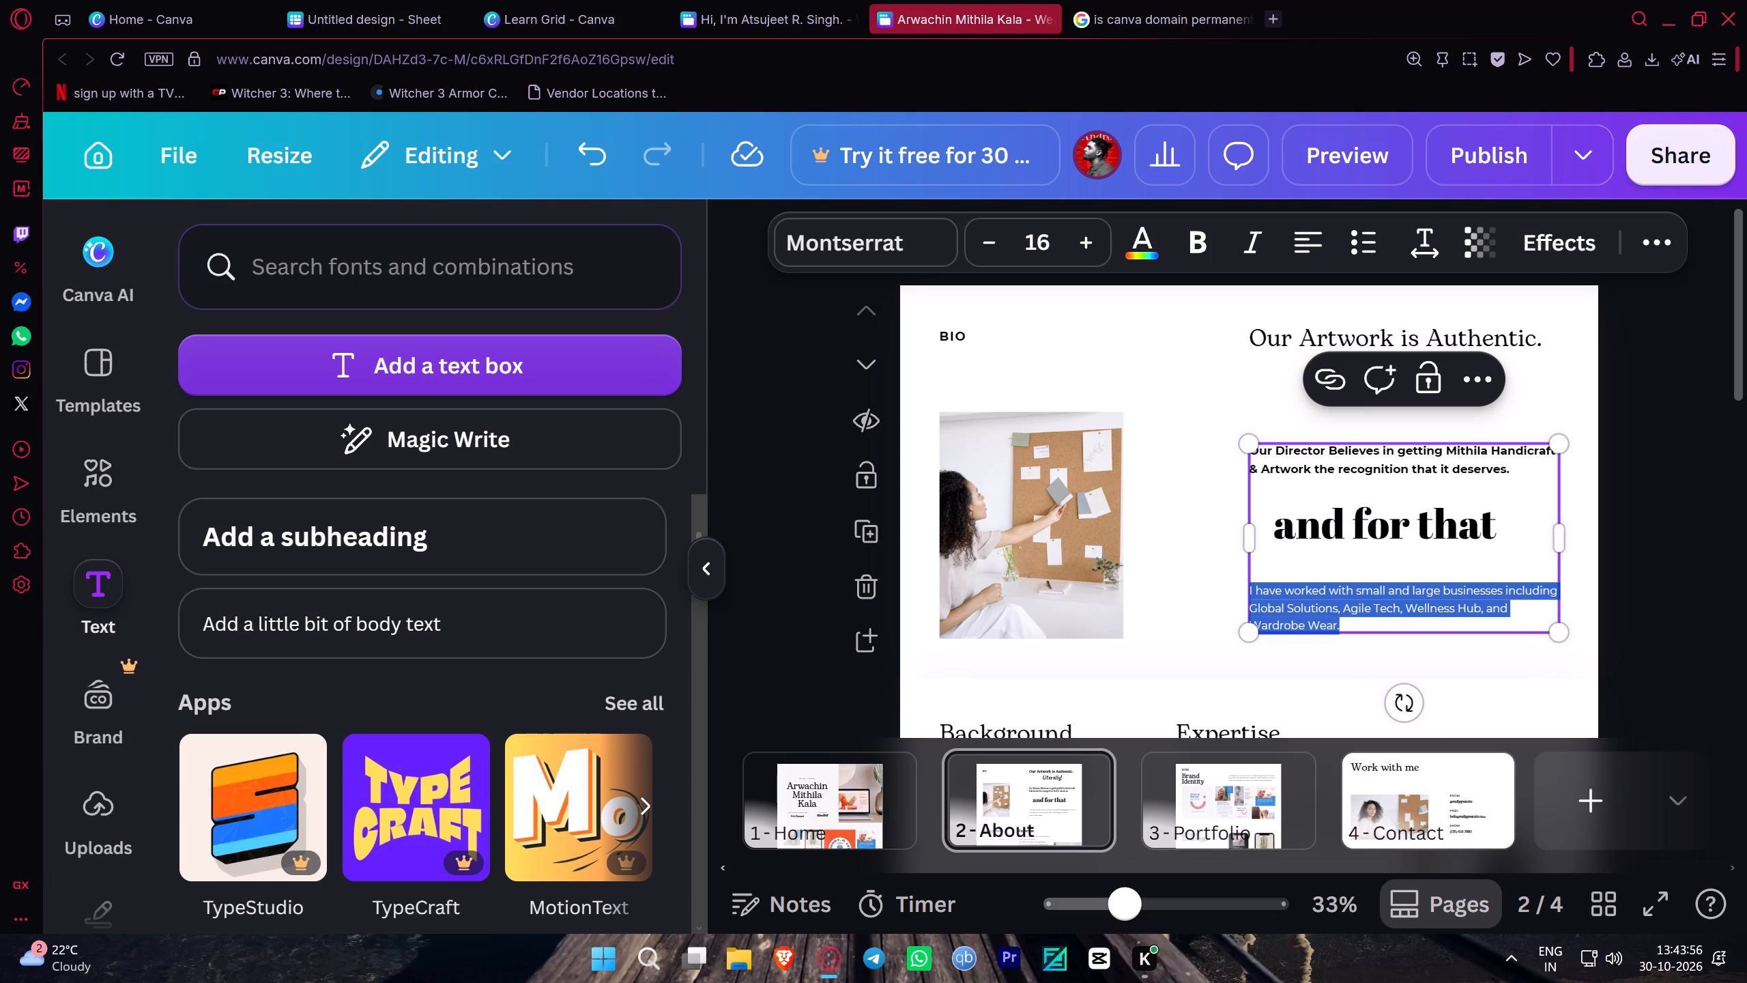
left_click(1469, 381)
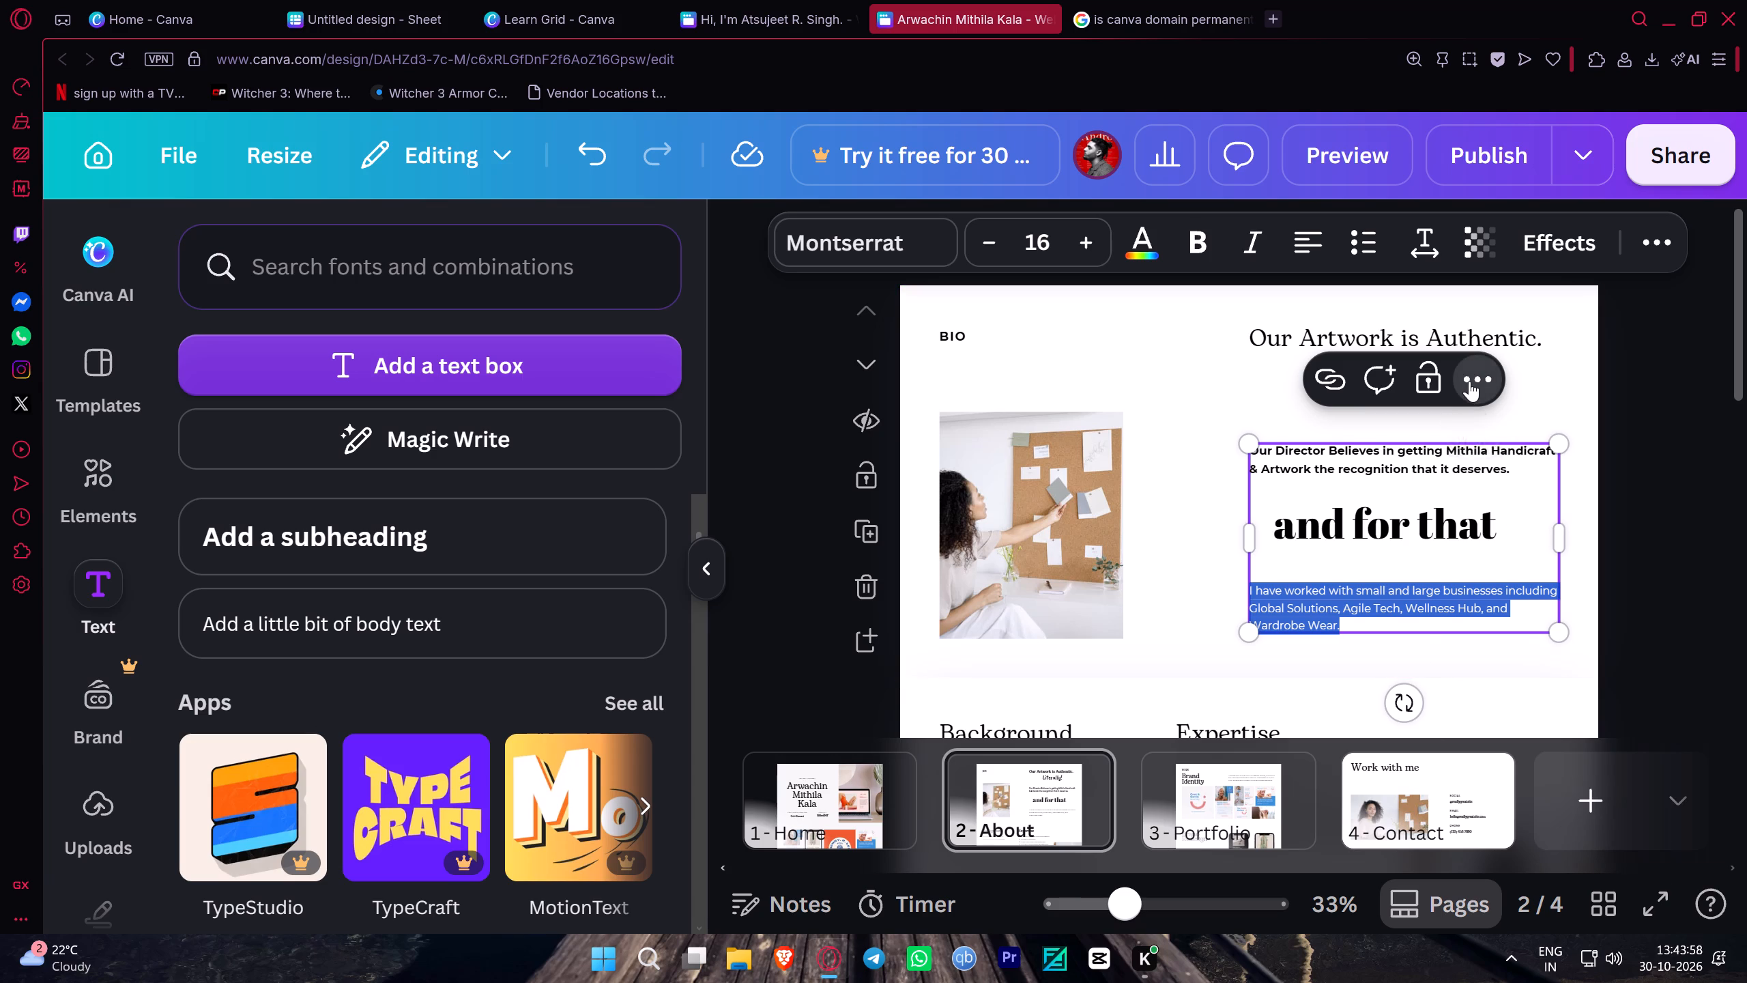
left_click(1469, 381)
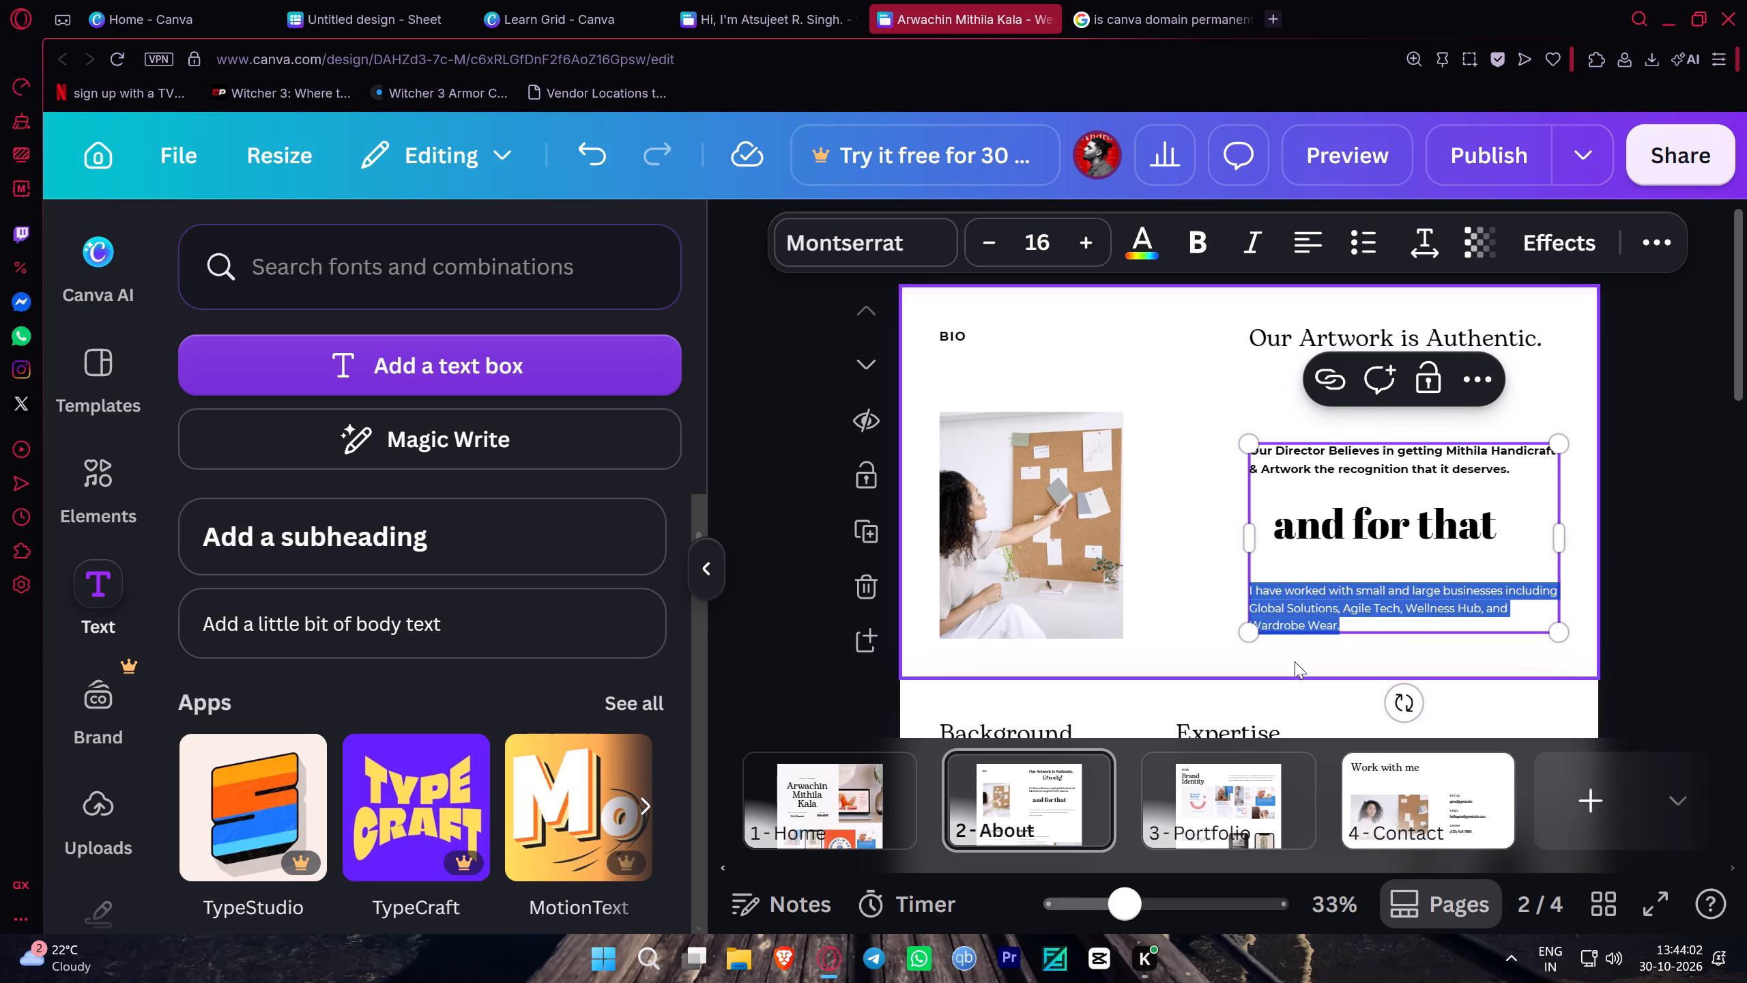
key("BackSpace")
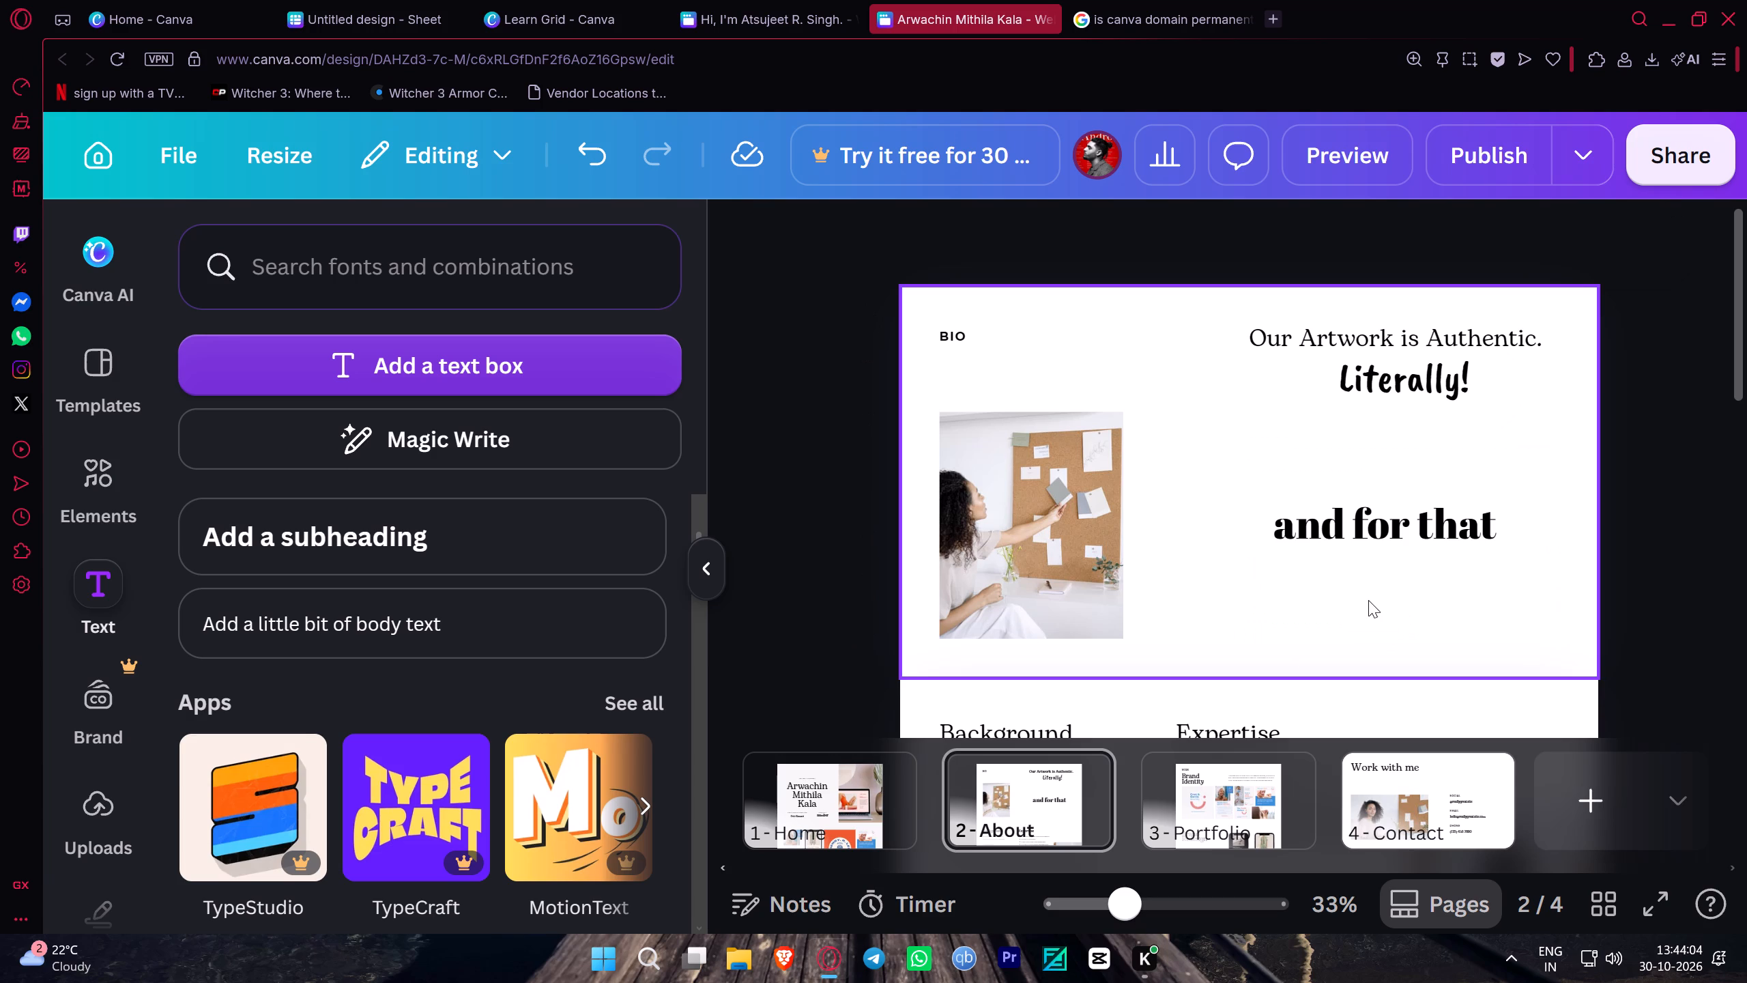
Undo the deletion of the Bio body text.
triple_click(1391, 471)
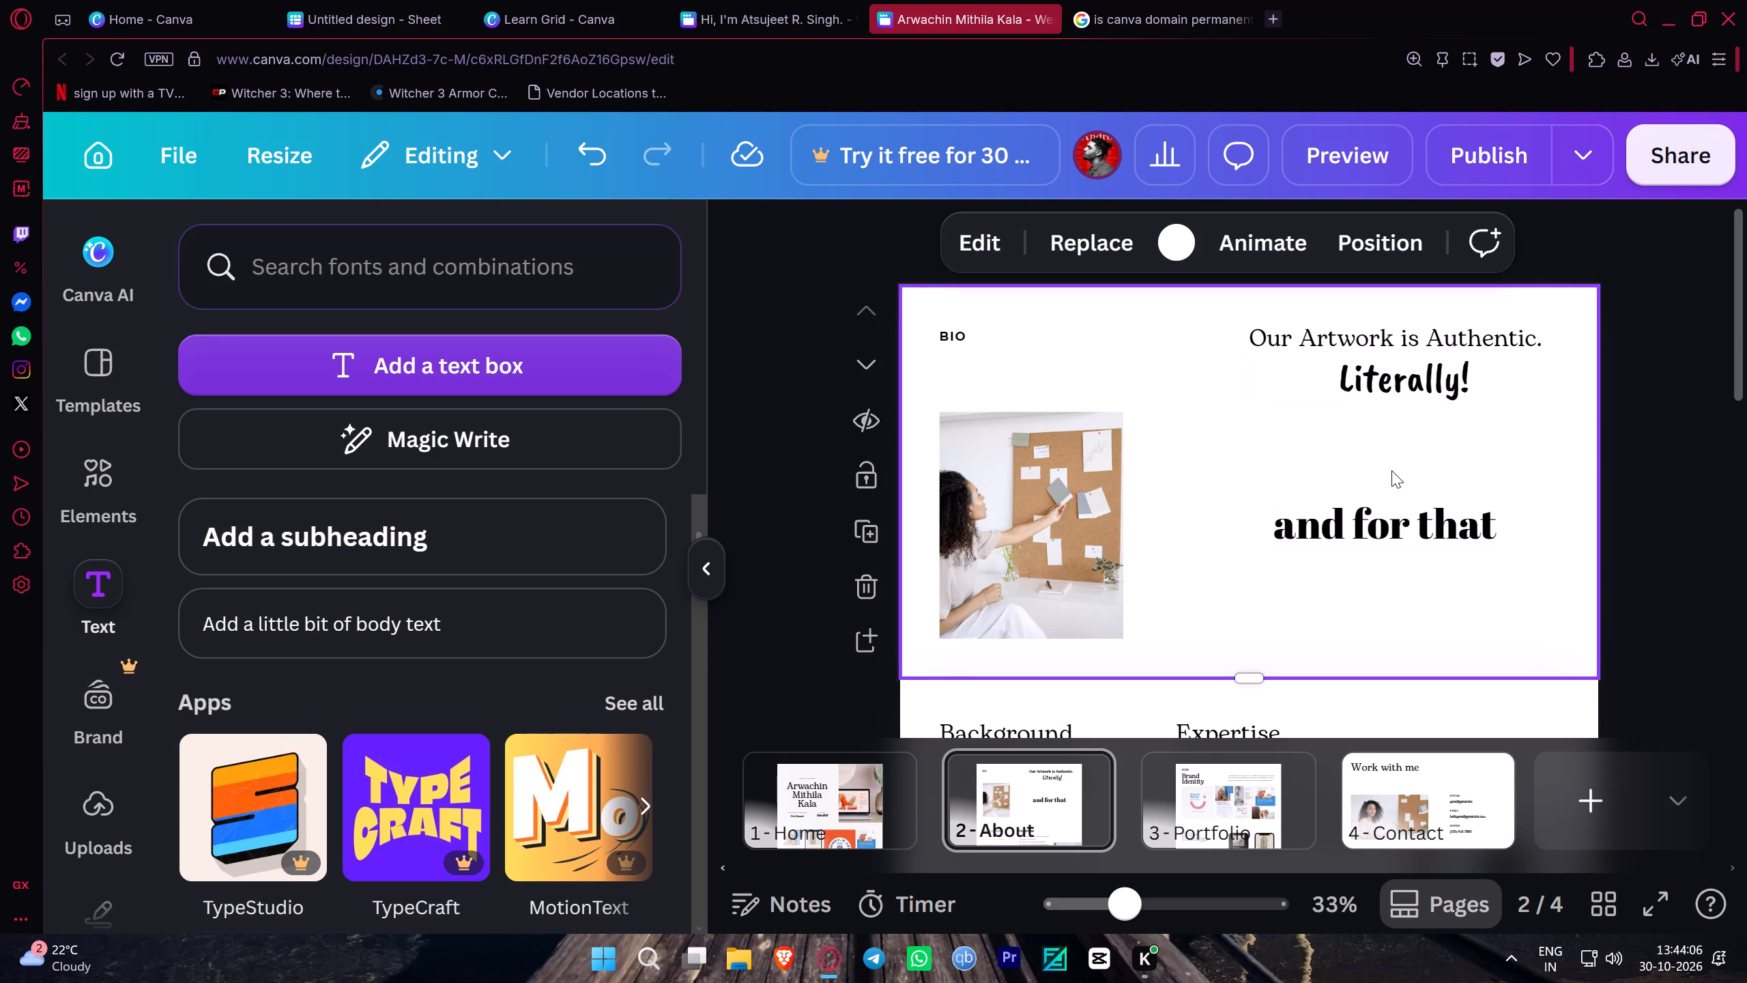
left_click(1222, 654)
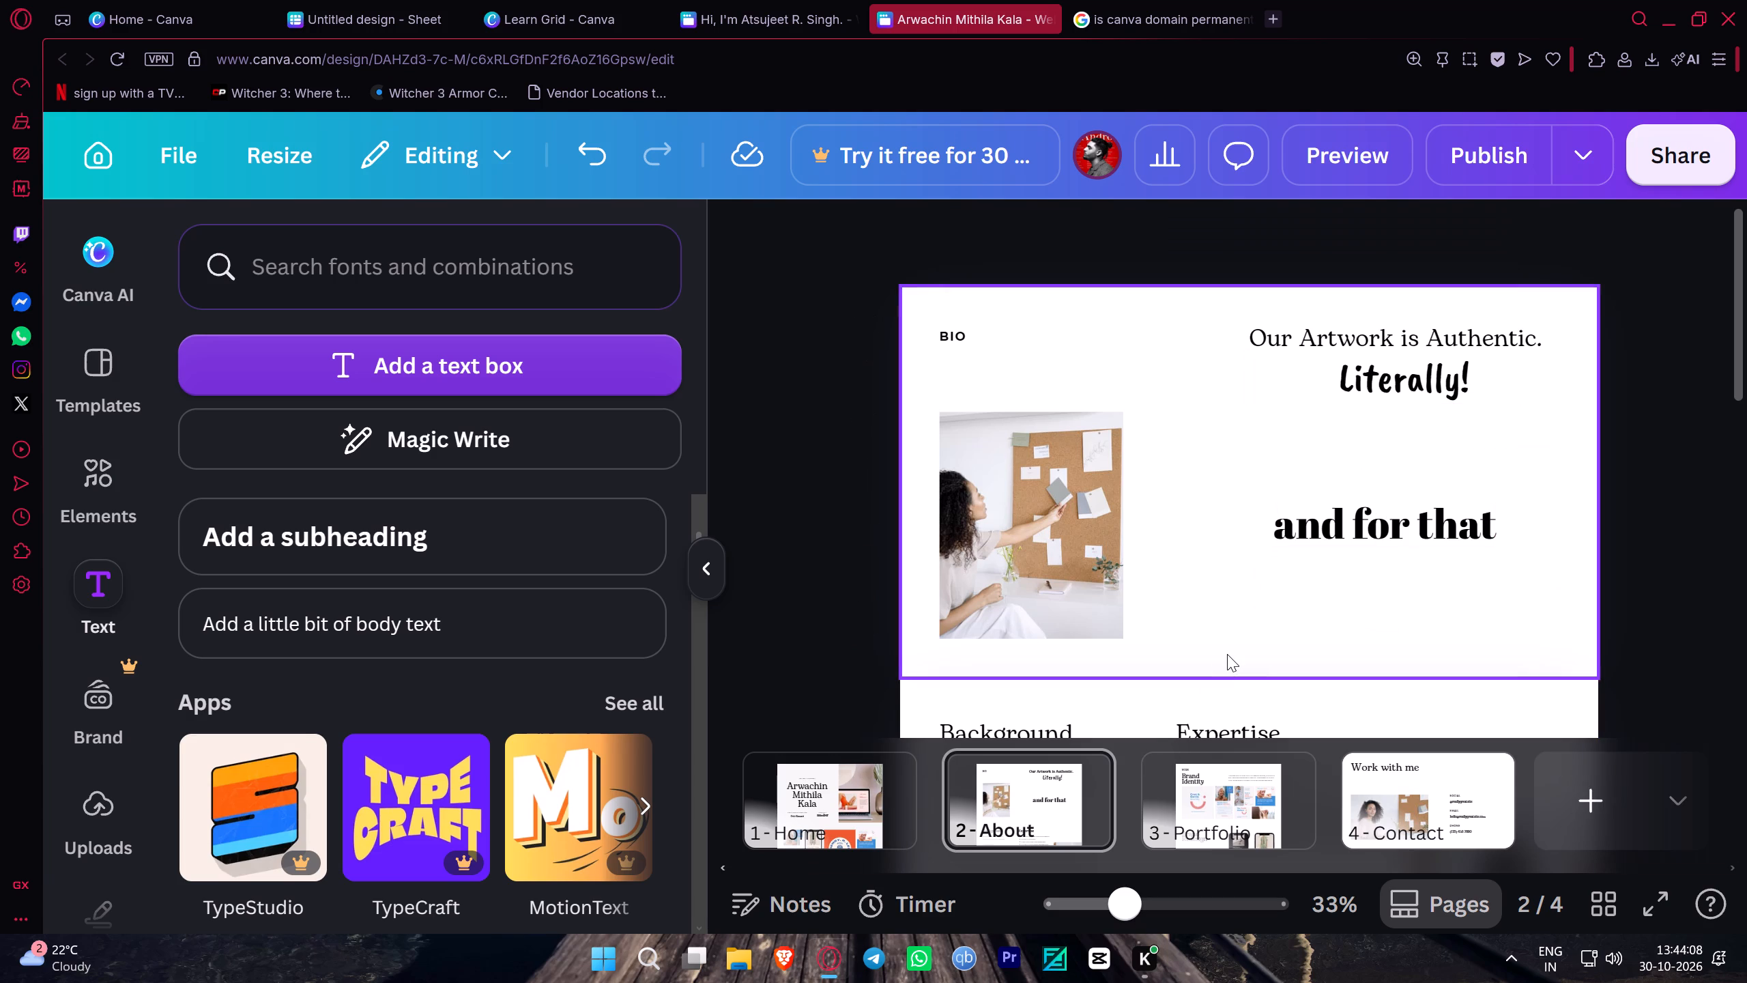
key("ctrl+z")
Select the "I have worked with small and large businesses" paragraph within the Bio body text.
double_click(1306, 587)
left_click(1339, 633)
triple_click(1346, 621)
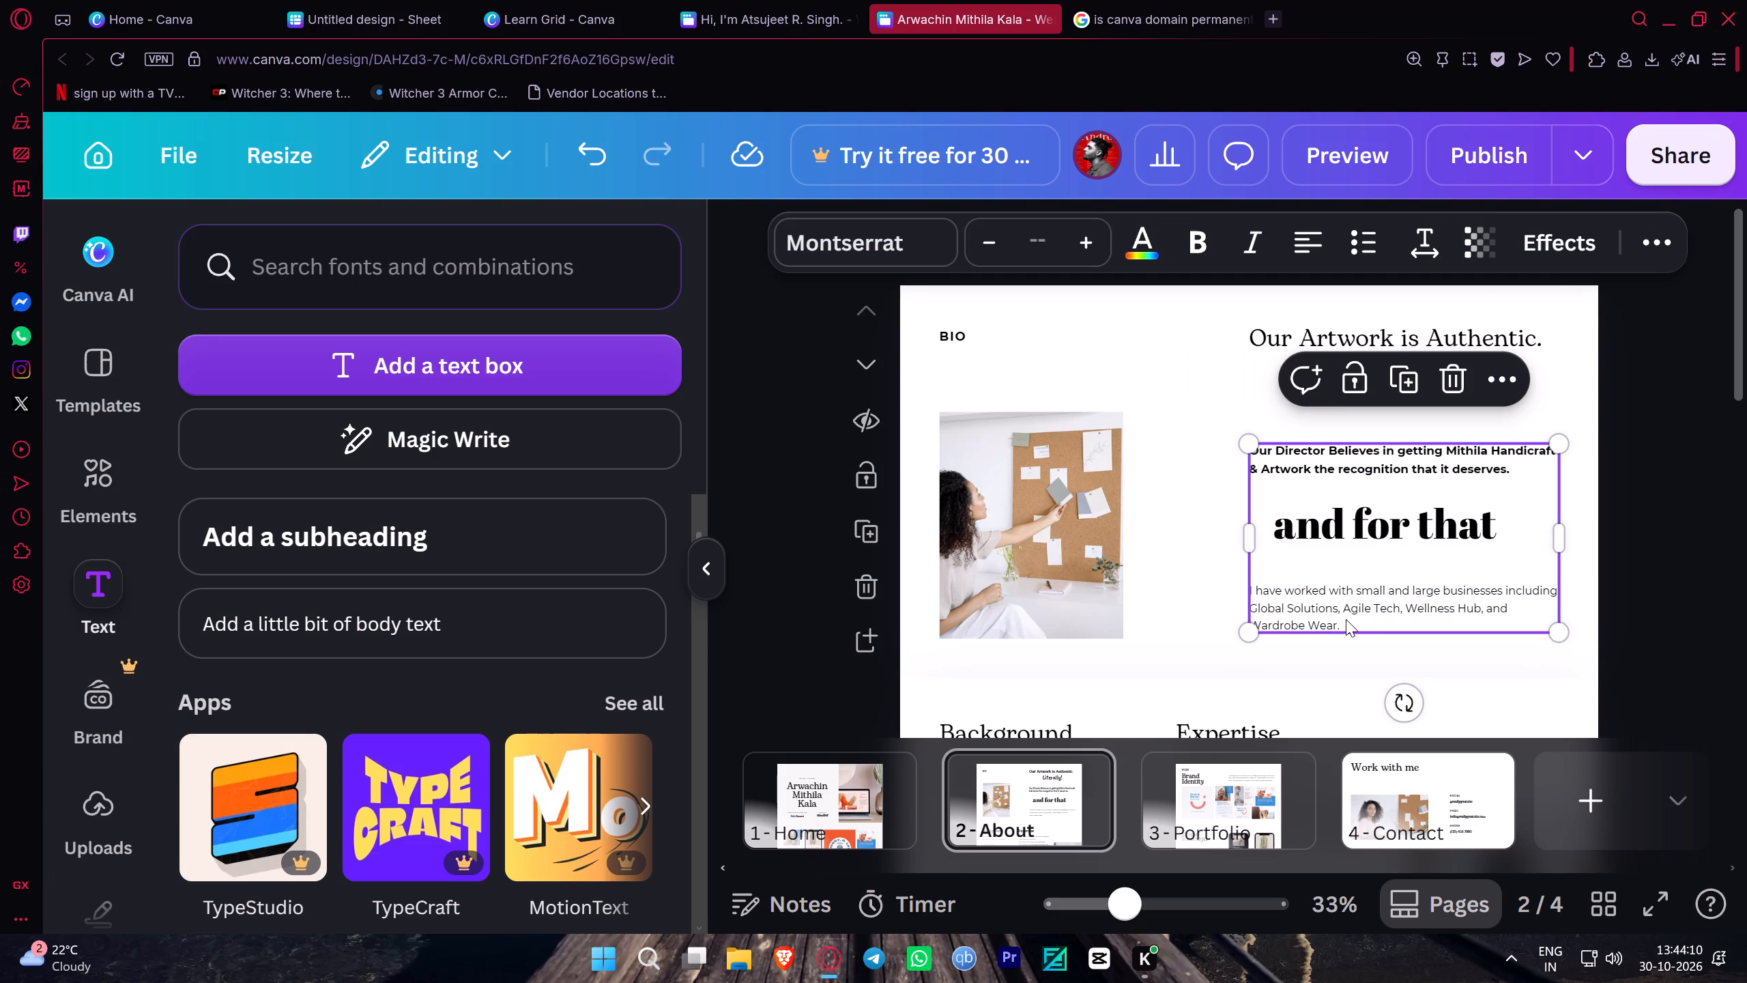
left_click_drag(1346, 619, 1249, 592)
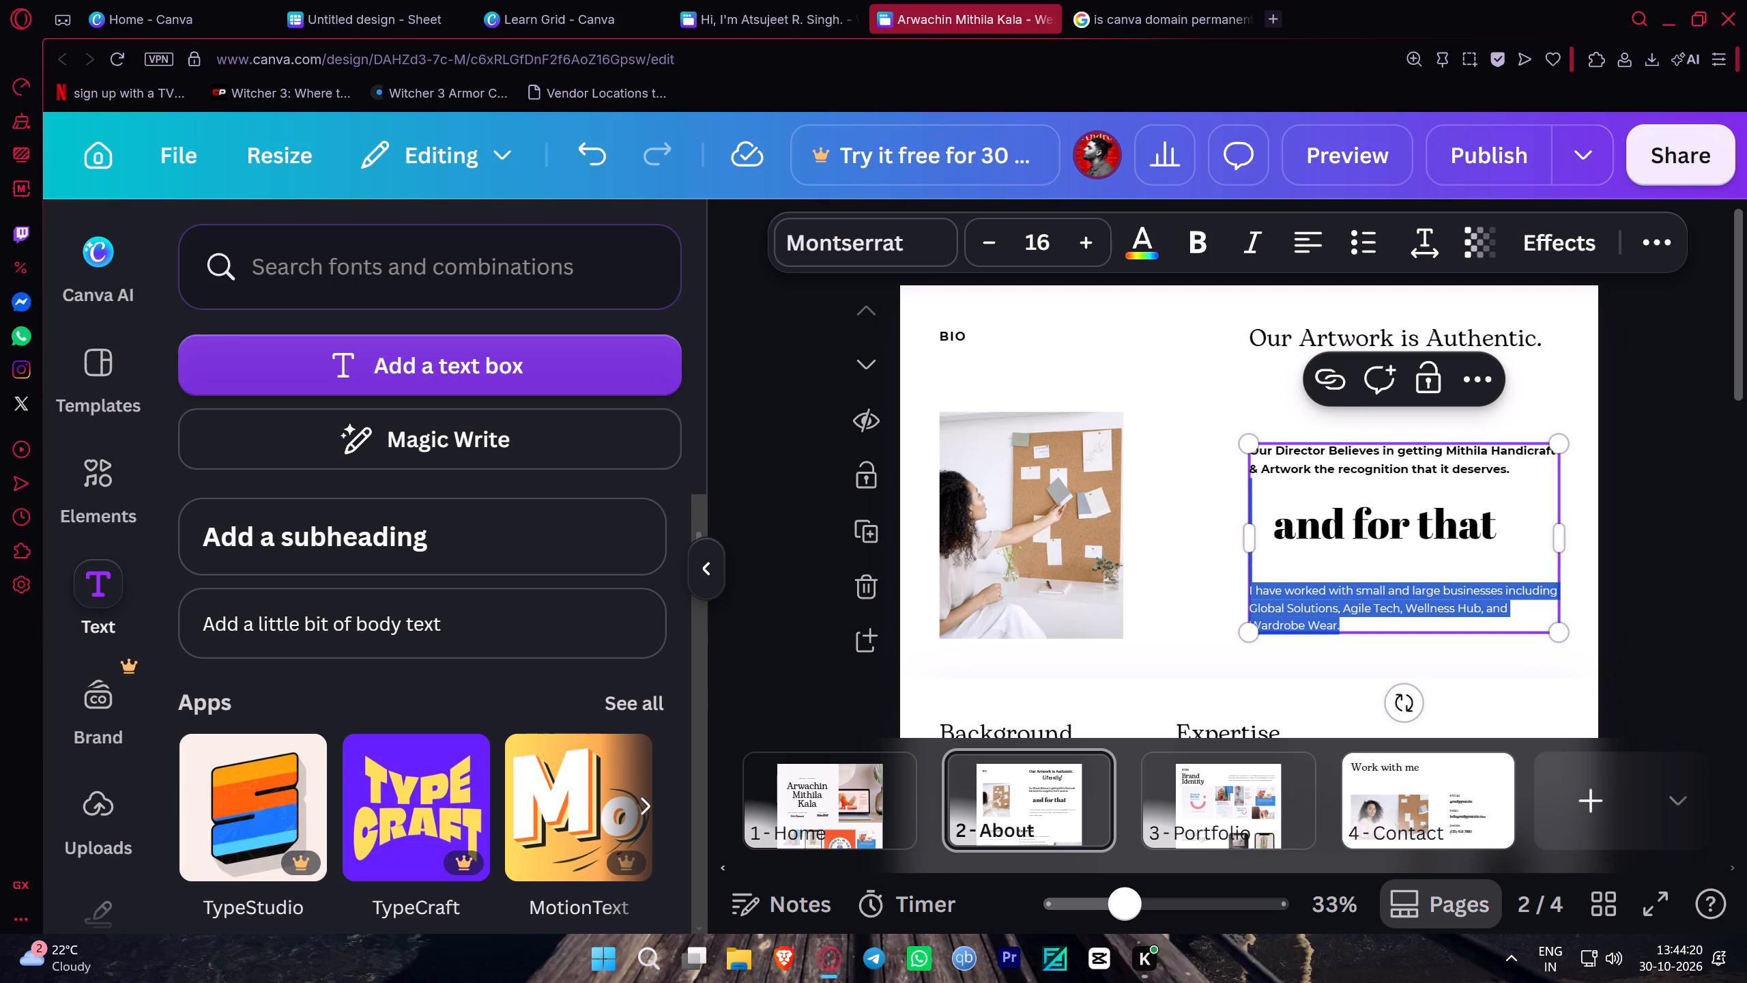
scroll(1243, 622, "up", 1, "ctrl")
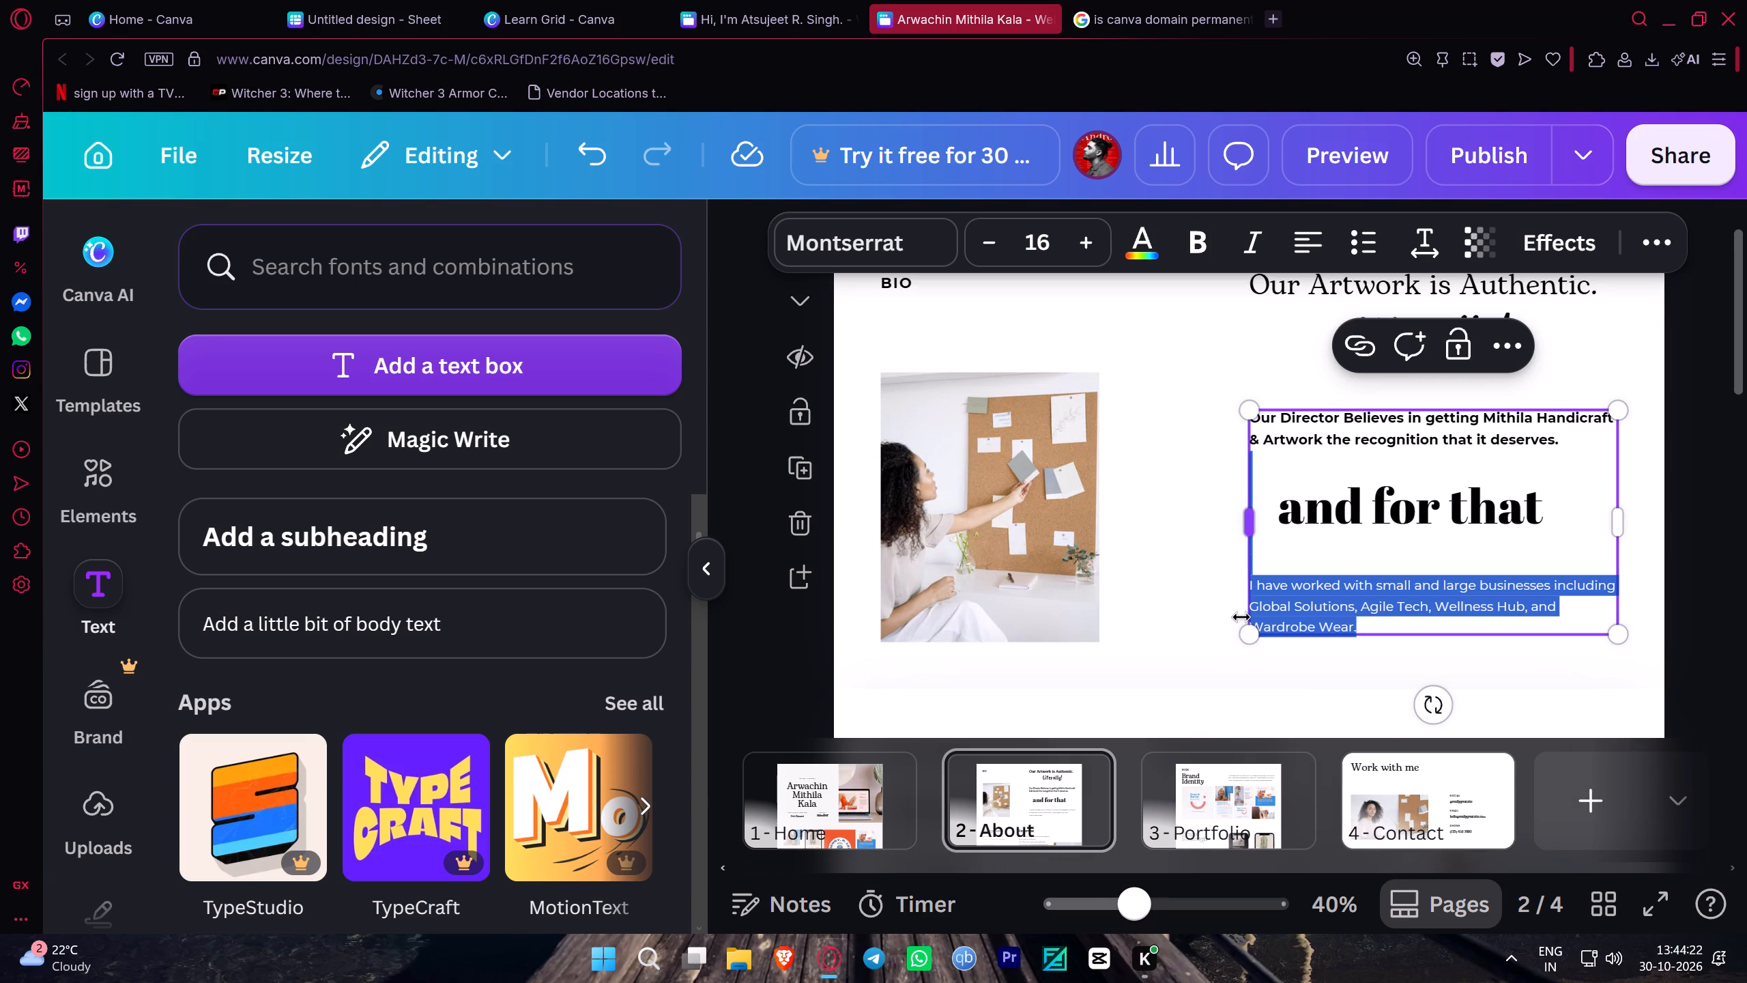
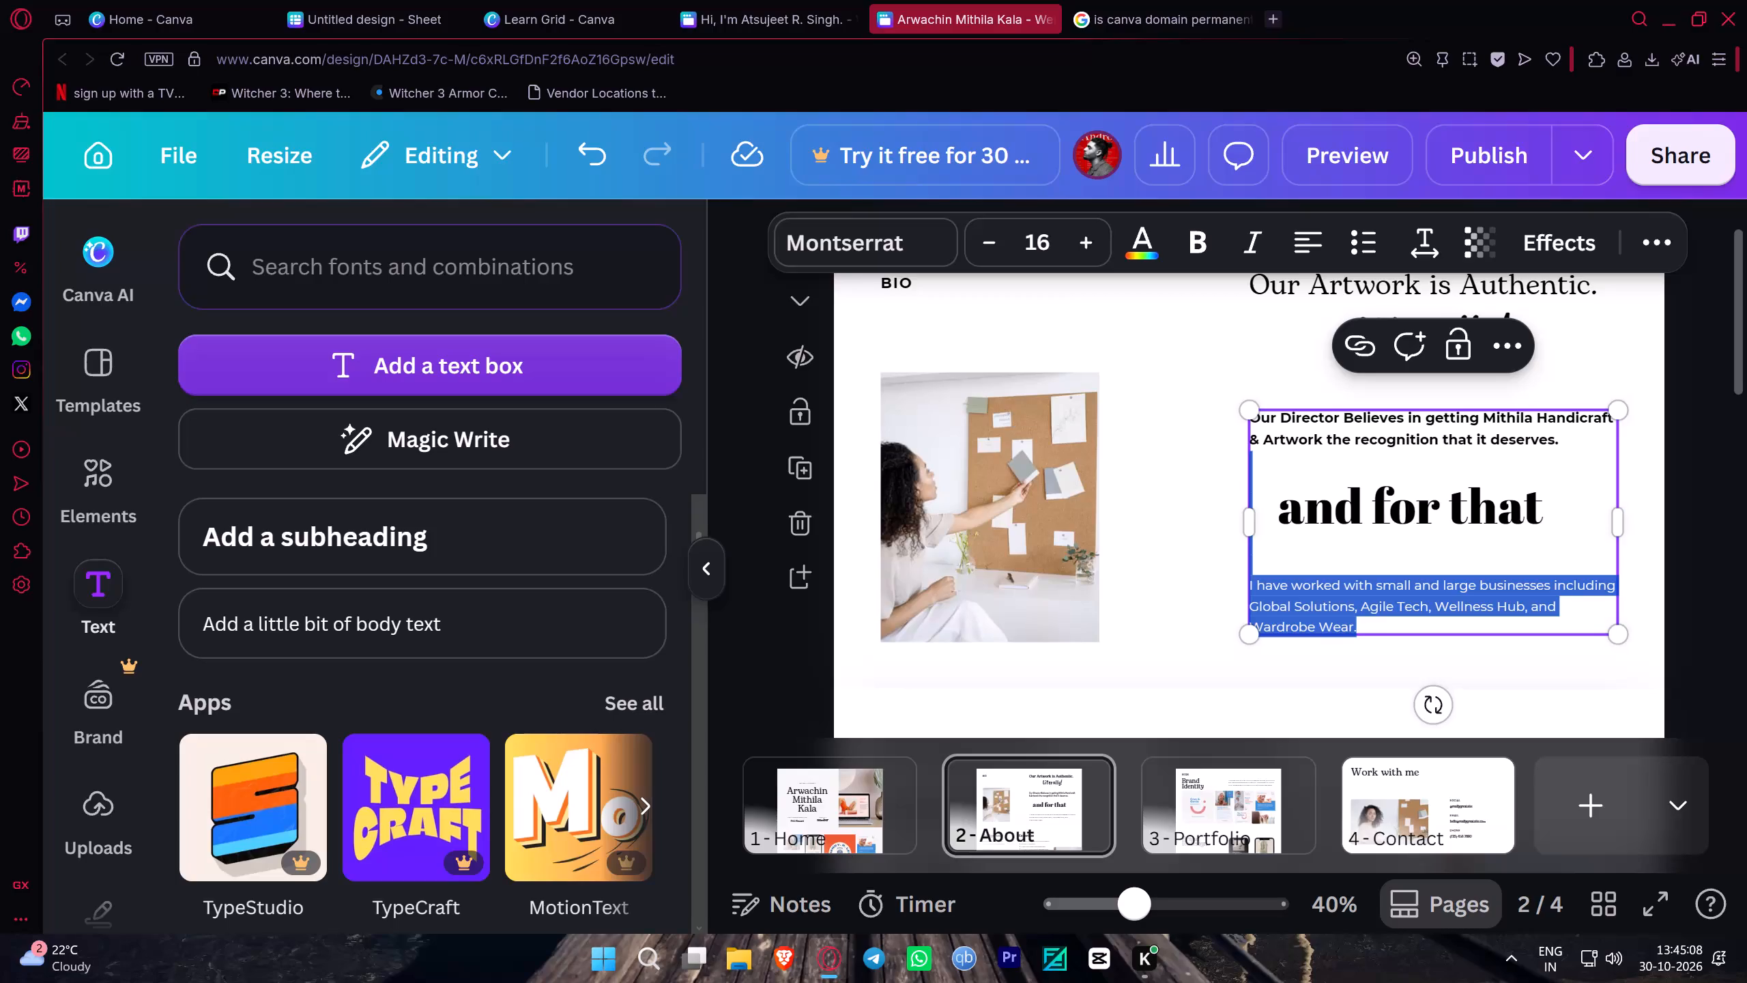
Replace the selected "I have worked with small and large businesses" paragraph in the Bio body text with blank lines.
key("shift+o")
key("BackSpace")
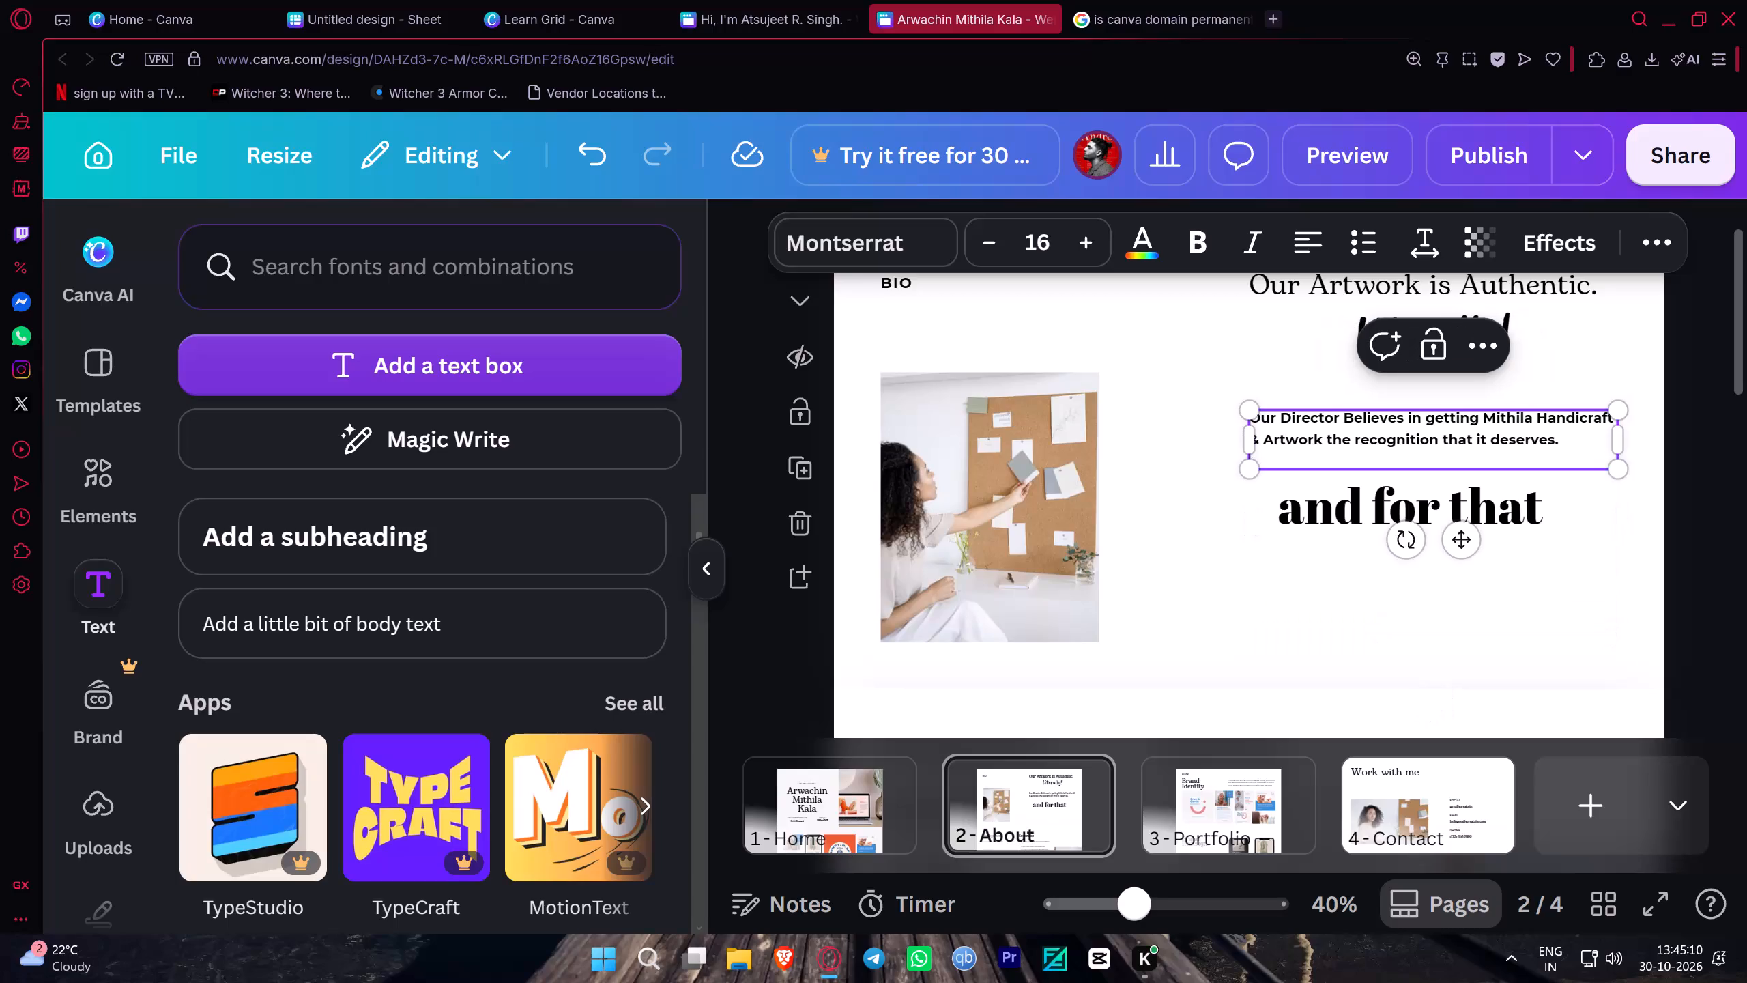
key("Return")
key("Return")
key("Return")
key("Return")
key("Return")
key("Return")
key("Return")
key("Return")
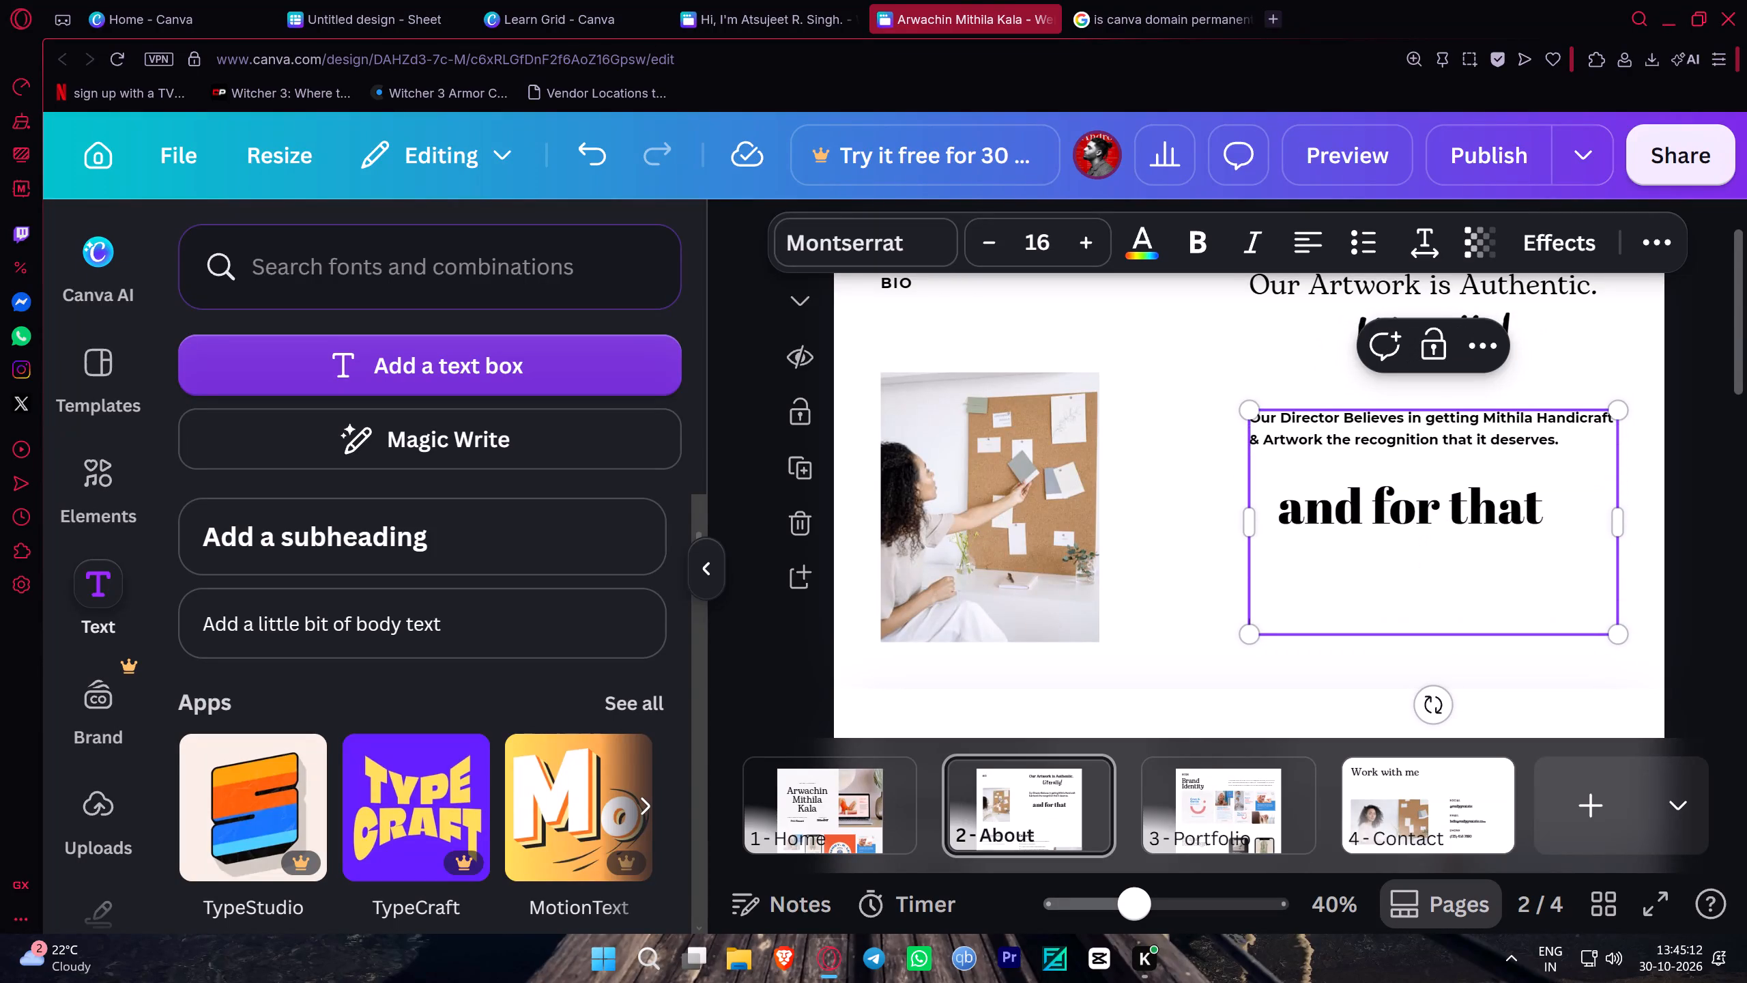
Begin a new Bio paragraph below "and for that" with "Our business is a standalone operation with no".
left_click(1276, 560)
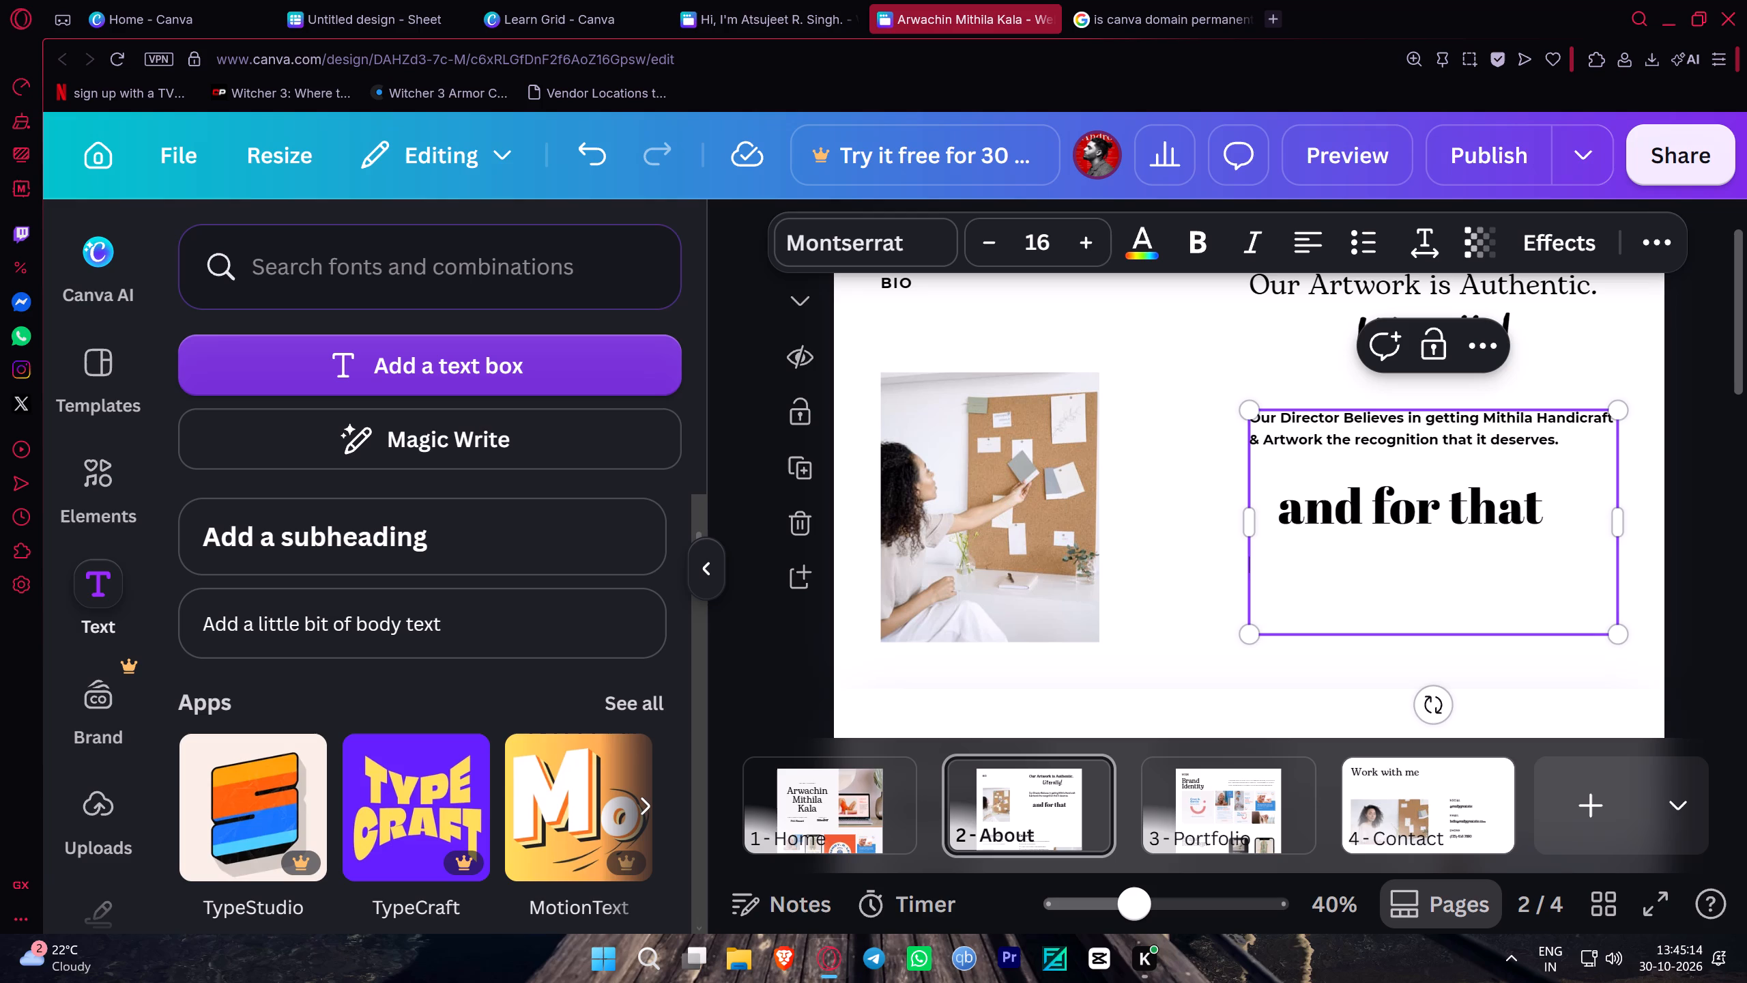
type("our")
key("BackSpace")
key("BackSpace")
key("BackSpace")
type("Our business is a")
key("space")
type("standalone operation with no partrn")
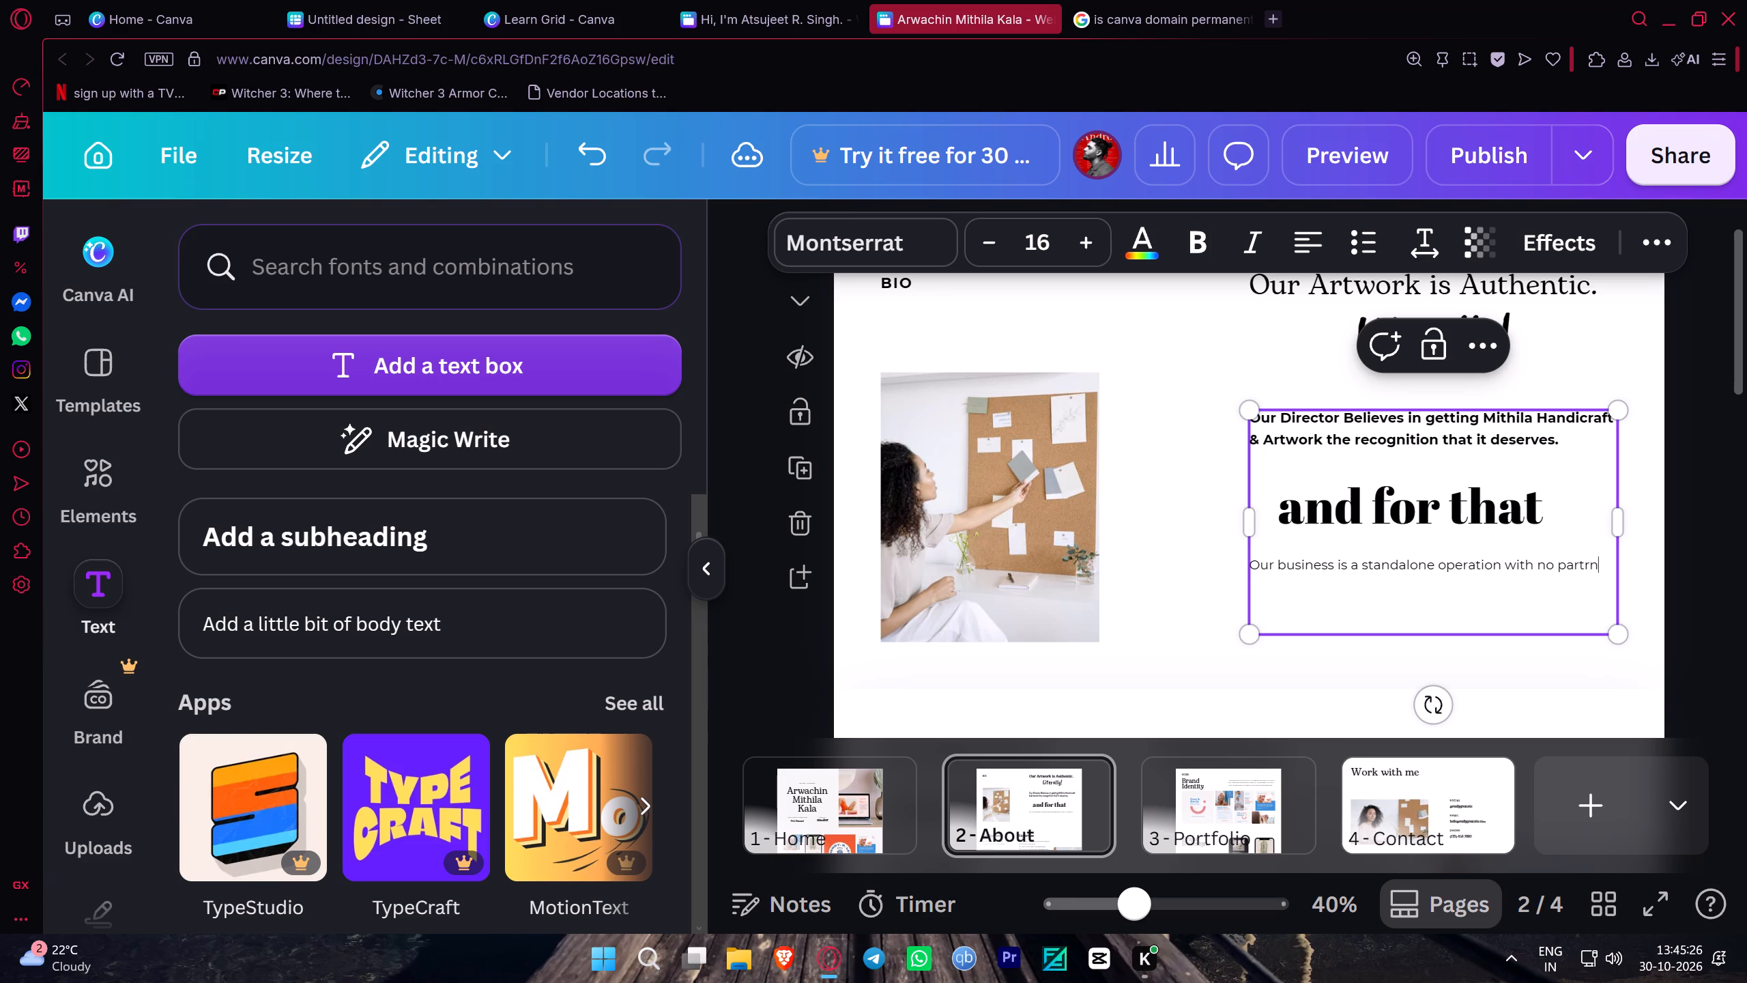
key("BackSpace")
key("BackSpace")
key("BackSpace")
key("BackSpace")
key("BackSpace")
key("BackSpace")
type("nu")
key("BackSpace")
key("BackSpace")
Continue the new Bio paragraph with "underlying legal problems, which means we can even supply in bulk if necessary".
type("ujder")
key("BackSpace")
key("BackSpace")
key("BackSpace")
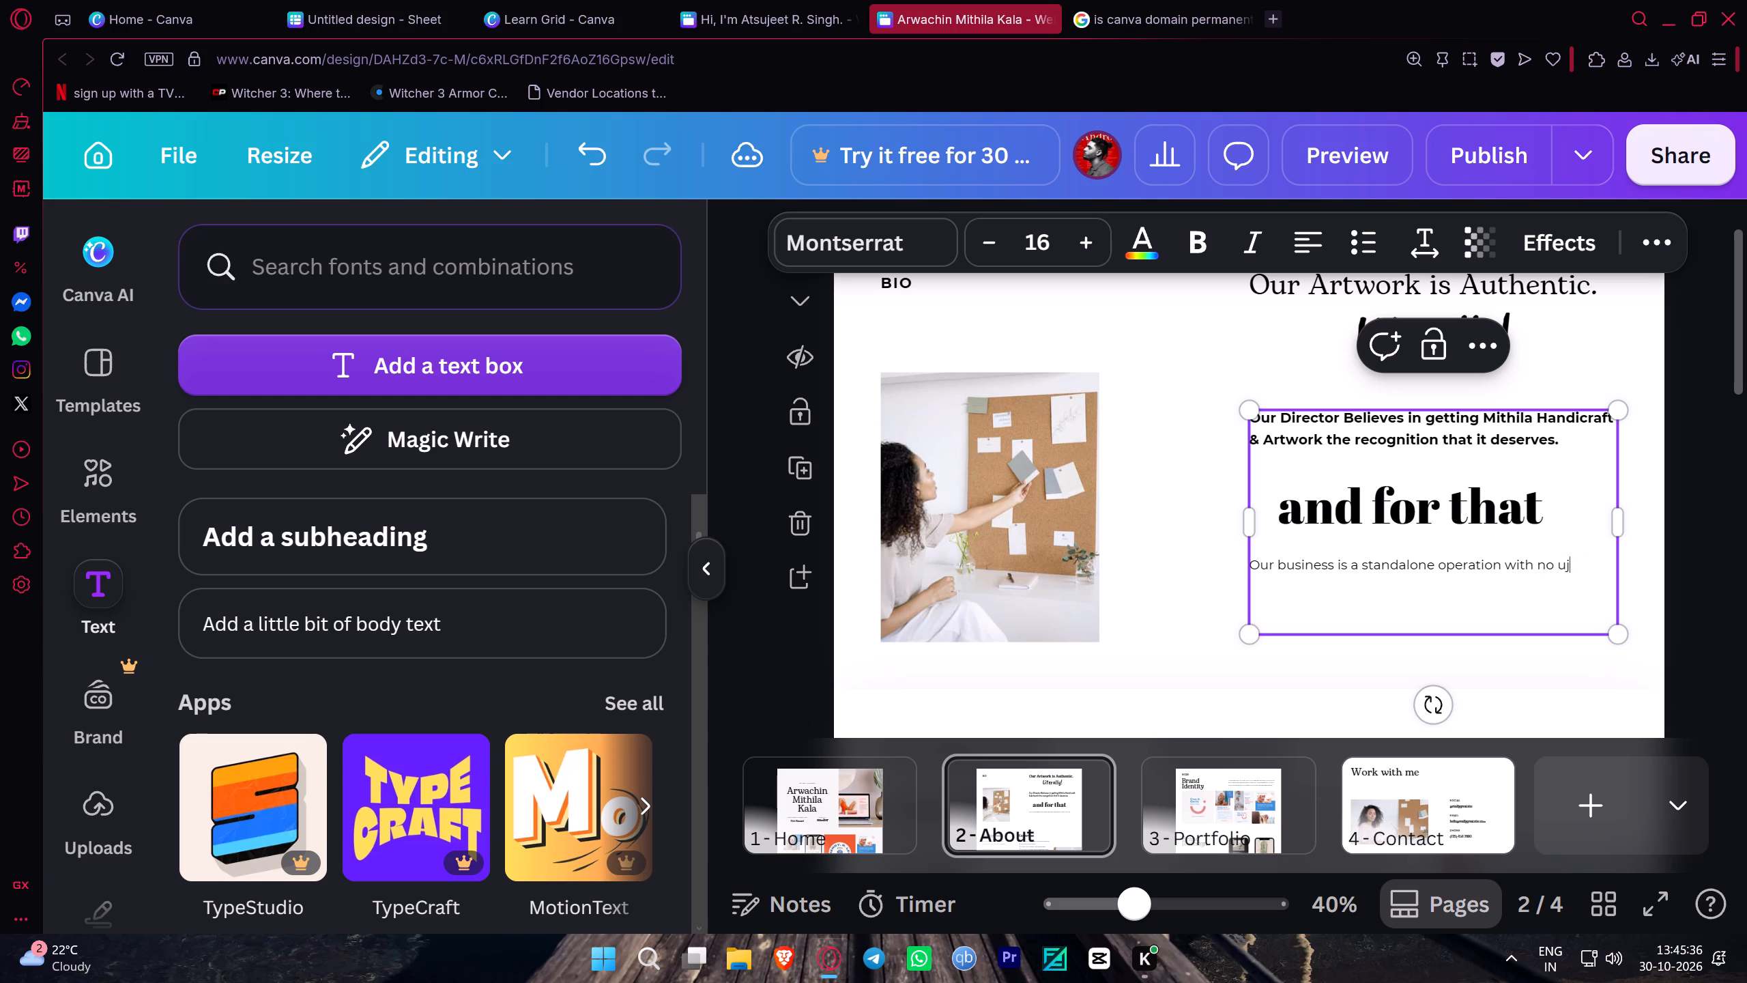
key("BackSpace")
type("jn")
key("BackSpace")
key("BackSpace")
type("nderluo")
key("BackSpace")
key("BackSpace")
type("ying legal o")
key("BackSpace")
type("problems, which means we can even supply in bui")
key("BackSpace")
type("ld i")
key("BackSpace")
key("BackSpace")
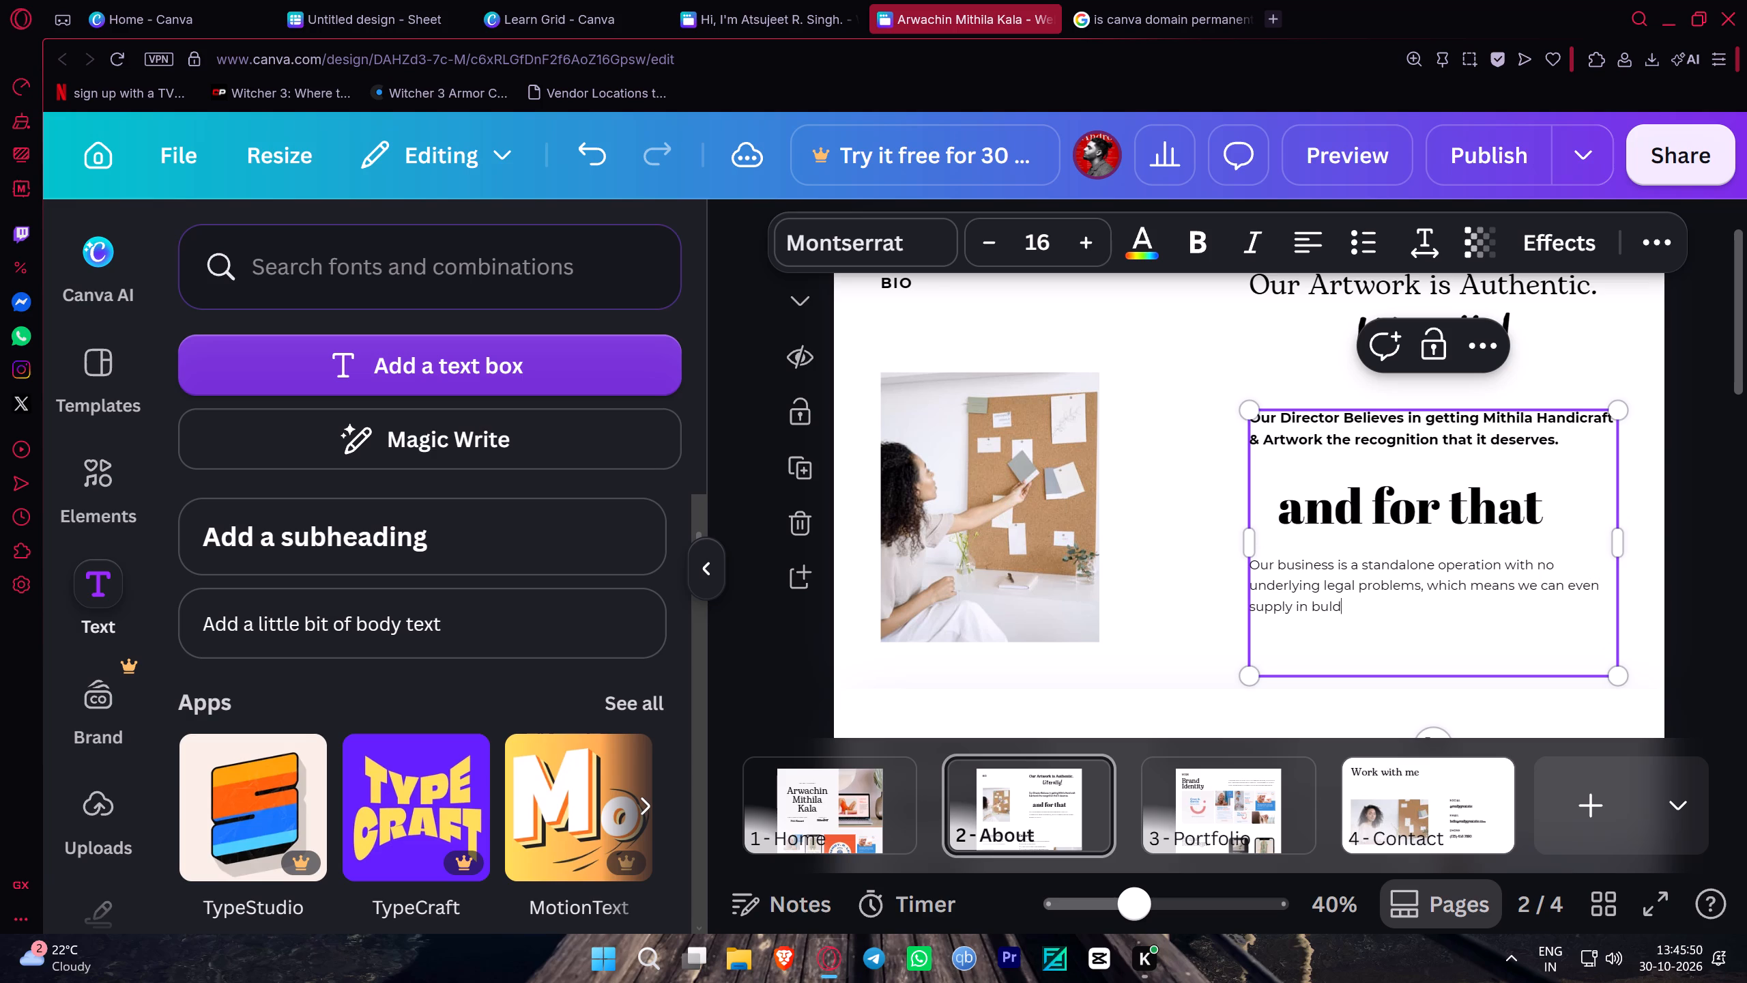
key("BackSpace")
type("k if necessary")
Collapse the side panel and add a comma and a line break after "necessary" in the Bio paragraph.
left_click(710, 556)
left_click(1183, 634)
left_click(1157, 611)
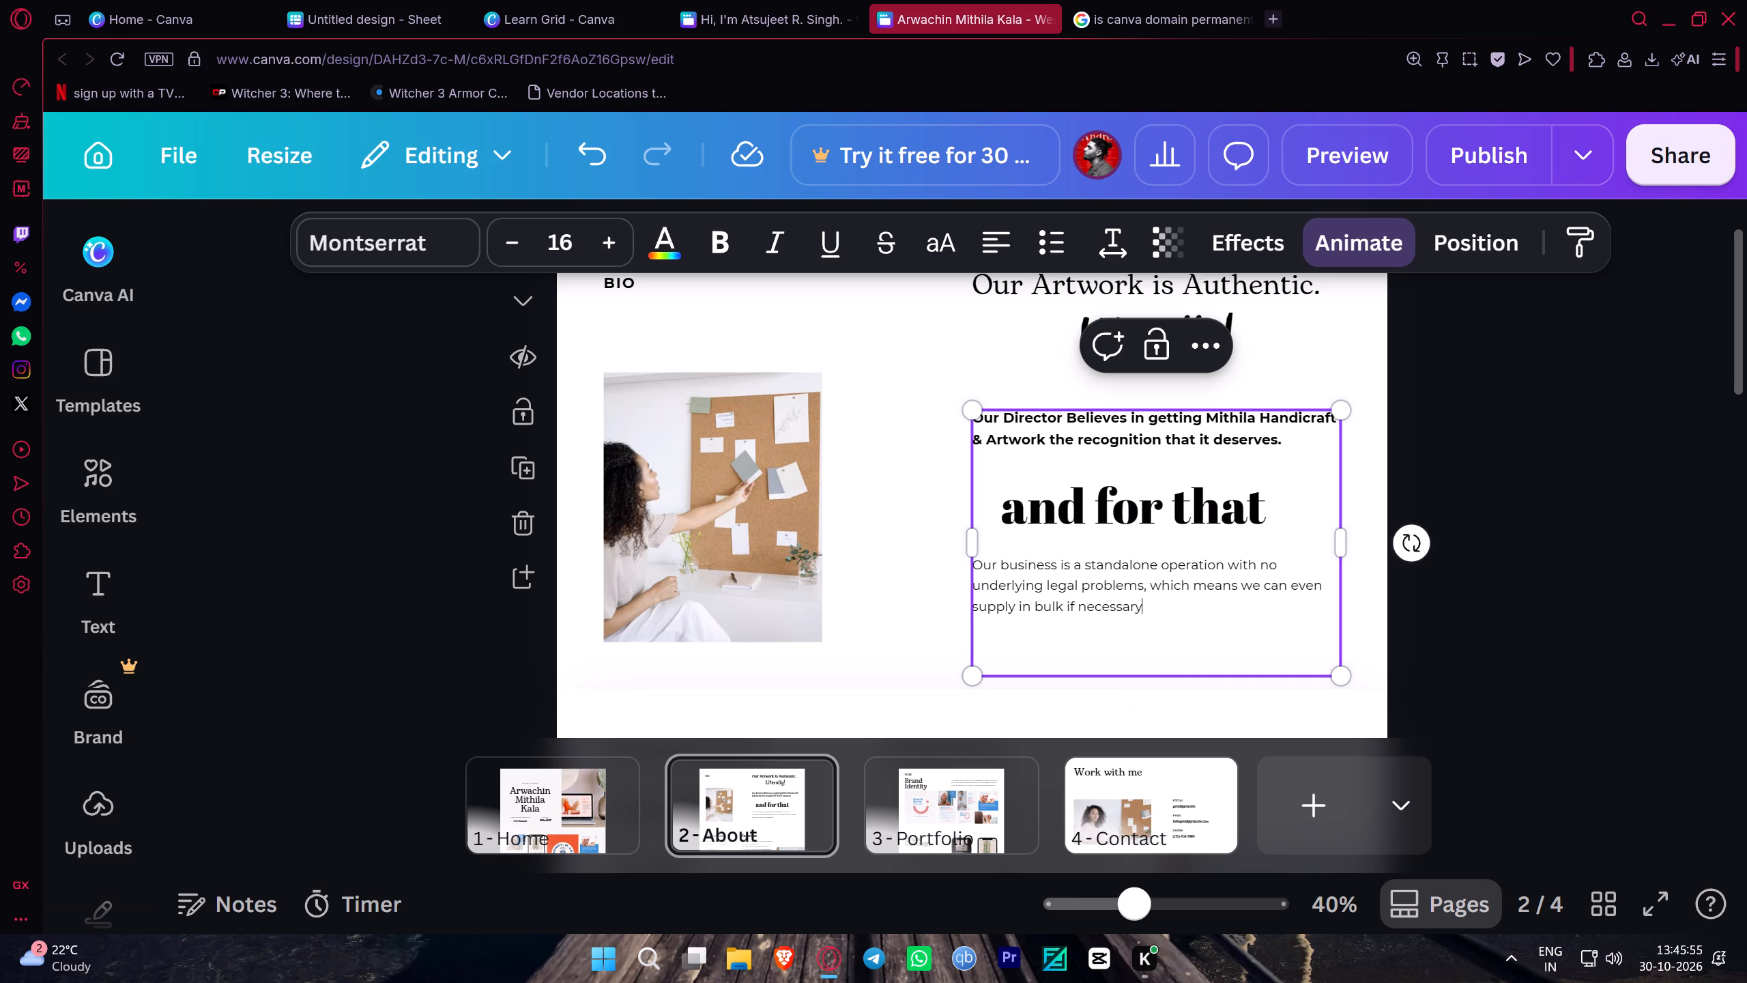
key("comma")
key("Return")
Look over the About page's Bio, Background and Expertise sections.
scroll(970, 508, "down", 2)
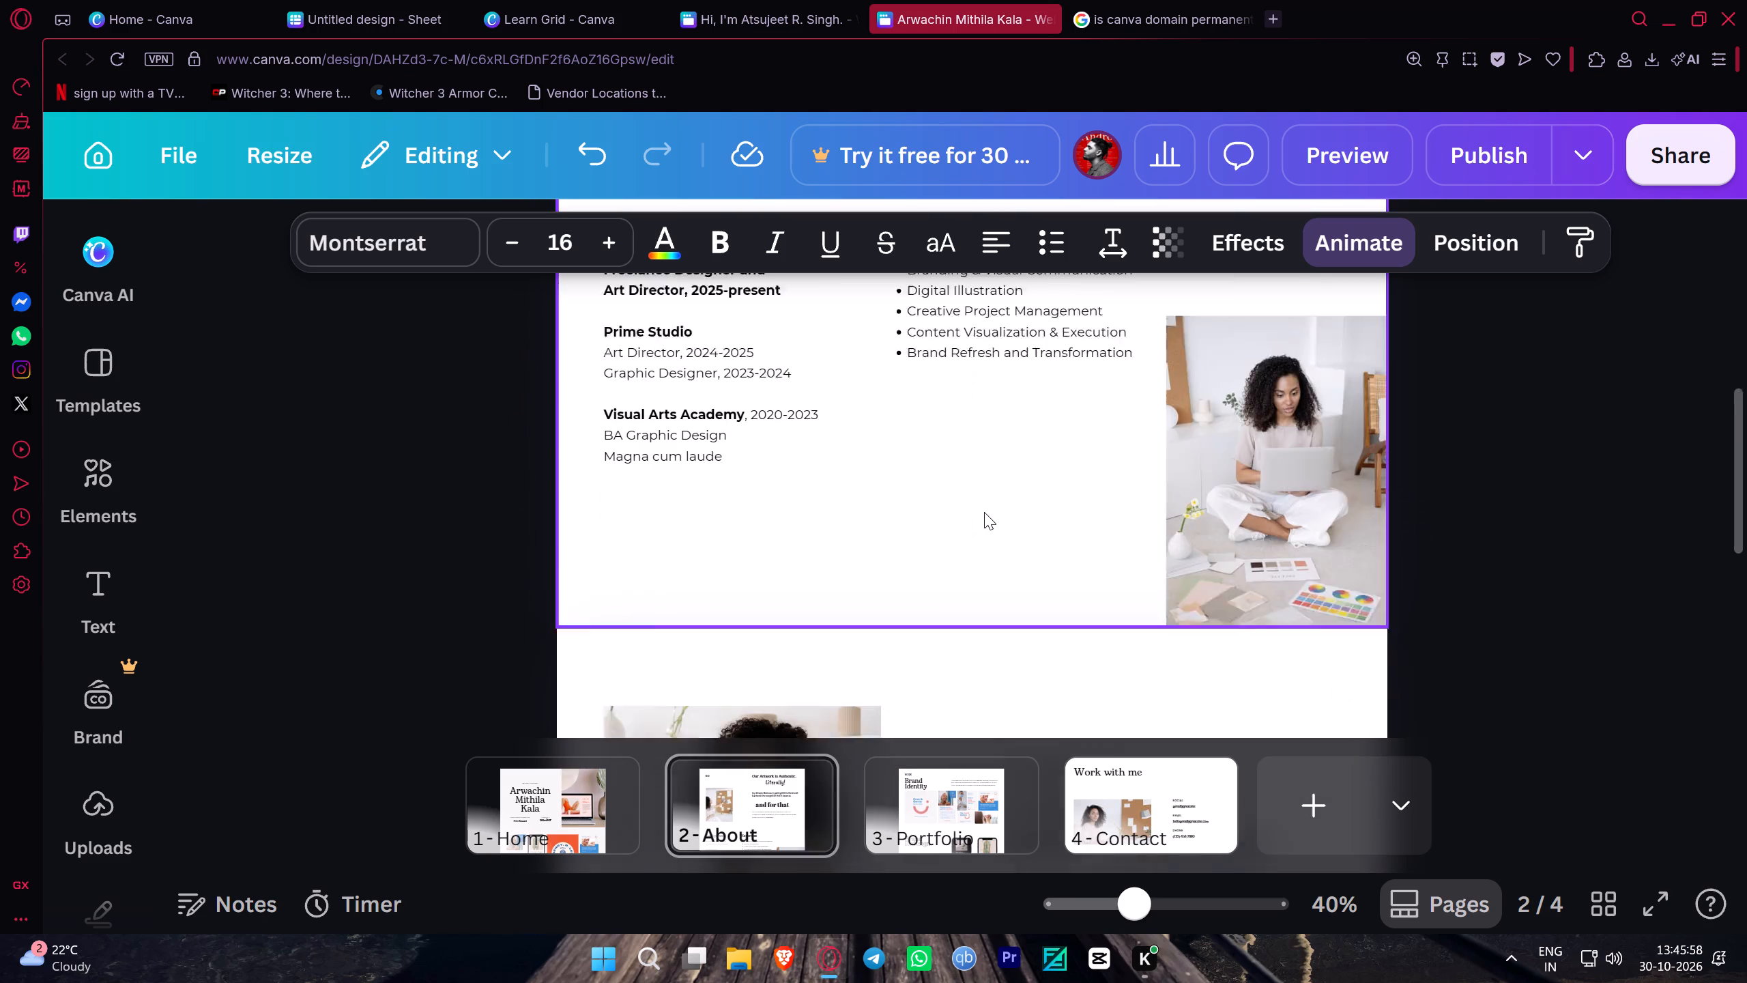
scroll(988, 513, "down", 1)
scroll(988, 513, "up", 1)
middle_click(1010, 587)
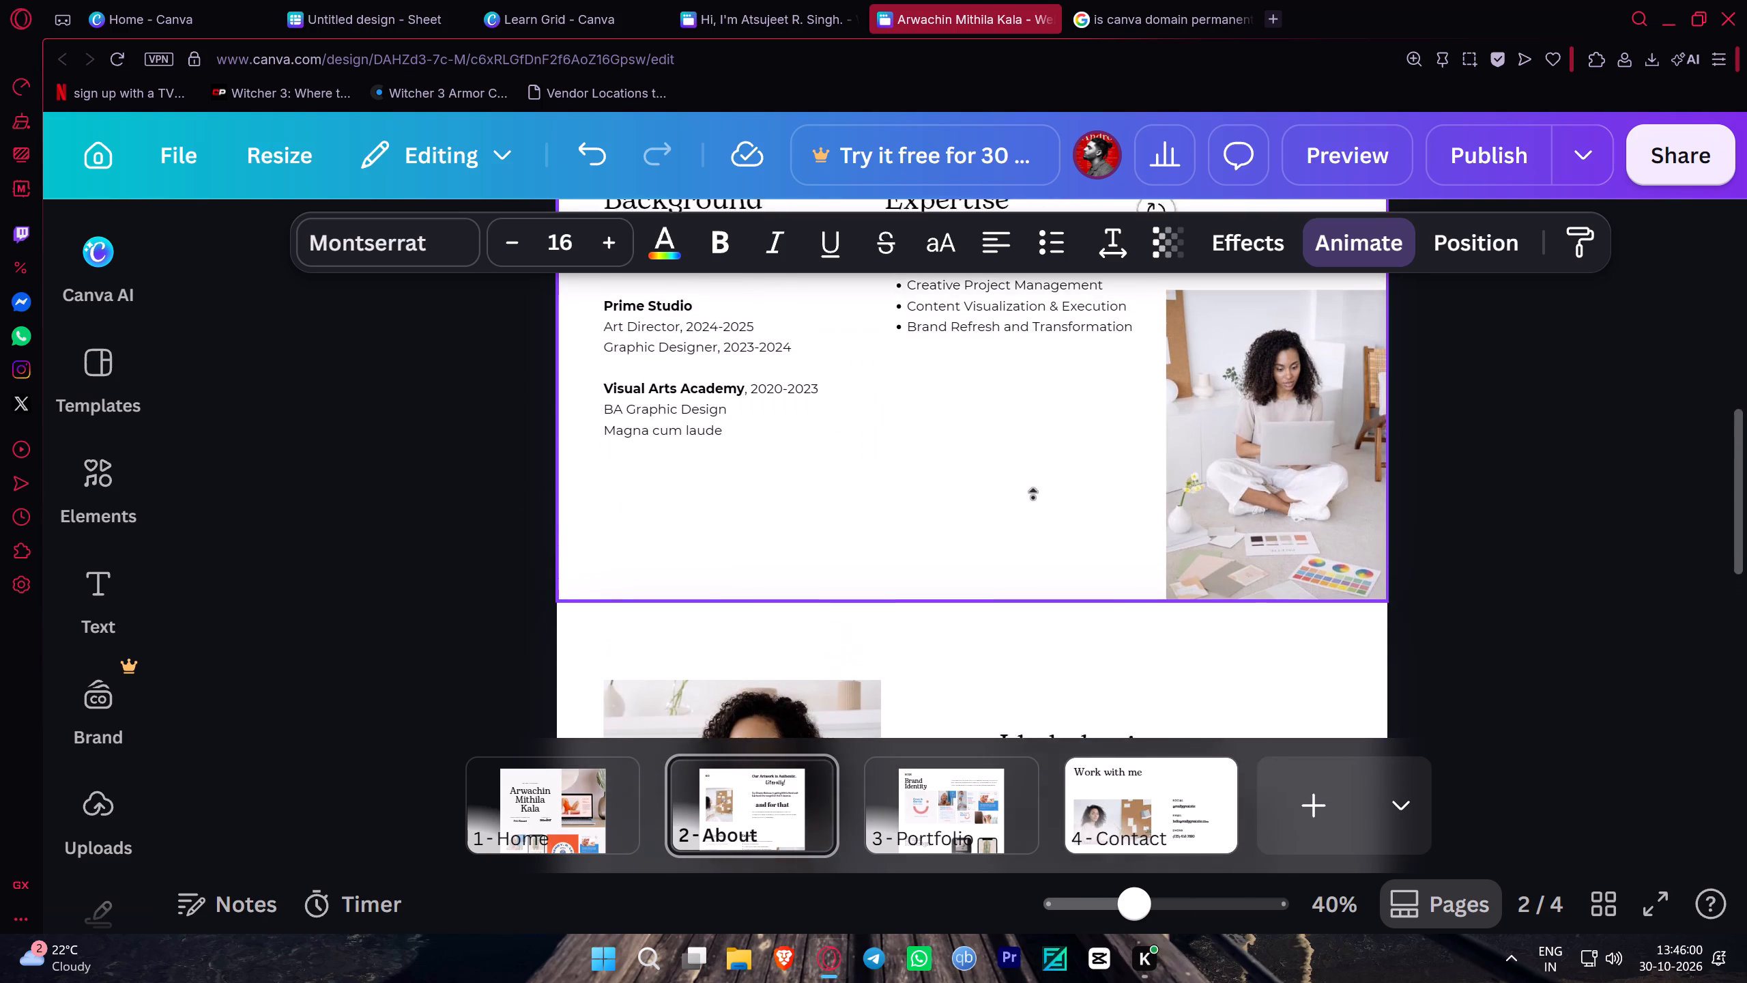
left_click(1033, 498)
middle_click(1041, 501)
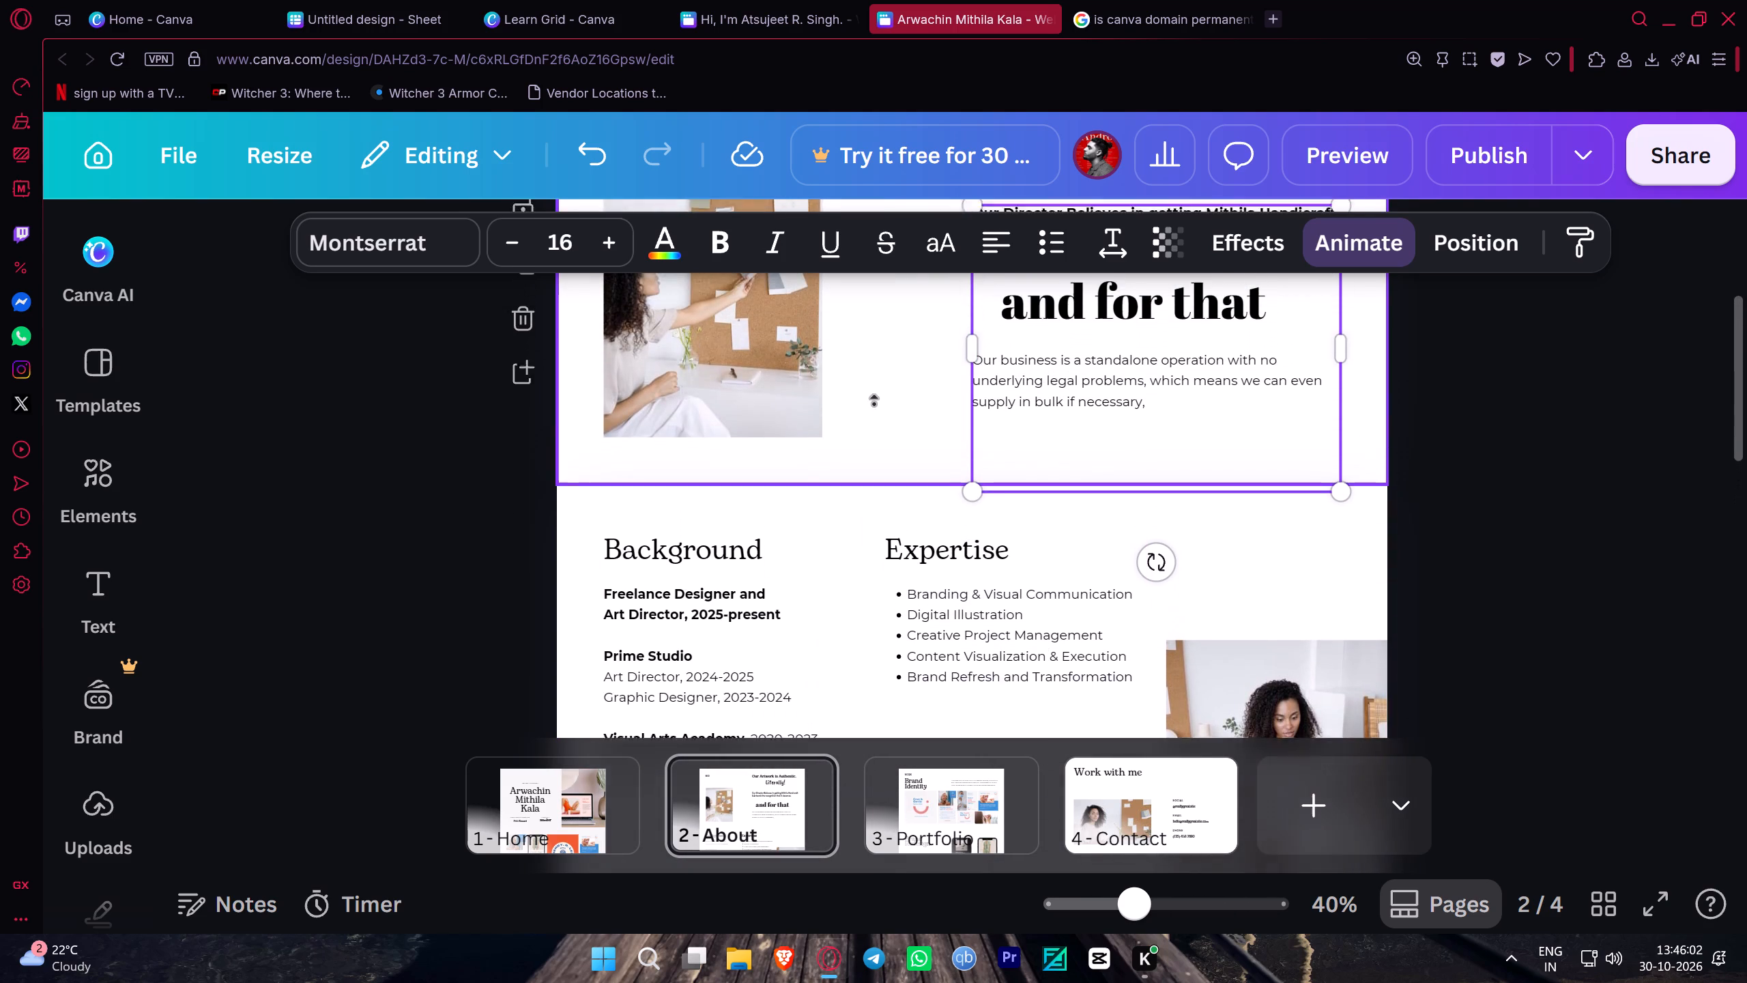
left_click(962, 407)
left_click(1116, 366)
left_click(900, 421)
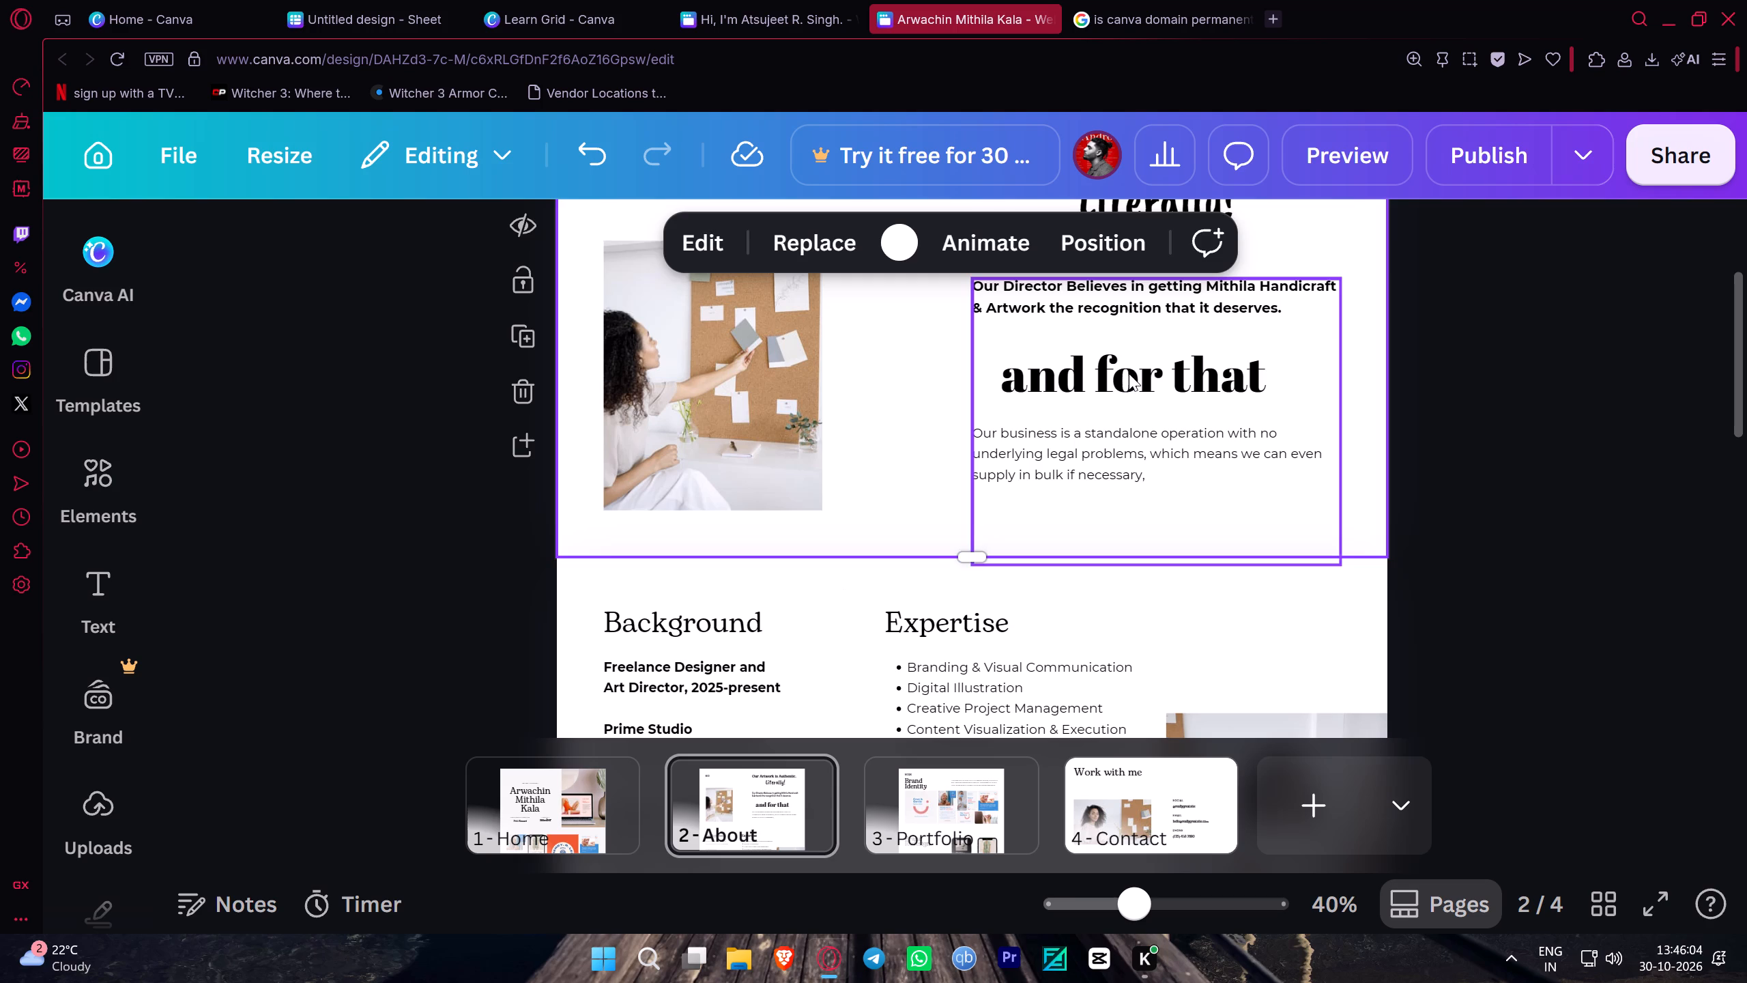
Apply the Merge text animation to the "and for that" text in the Bio section.
left_click(1129, 373)
left_click(1361, 250)
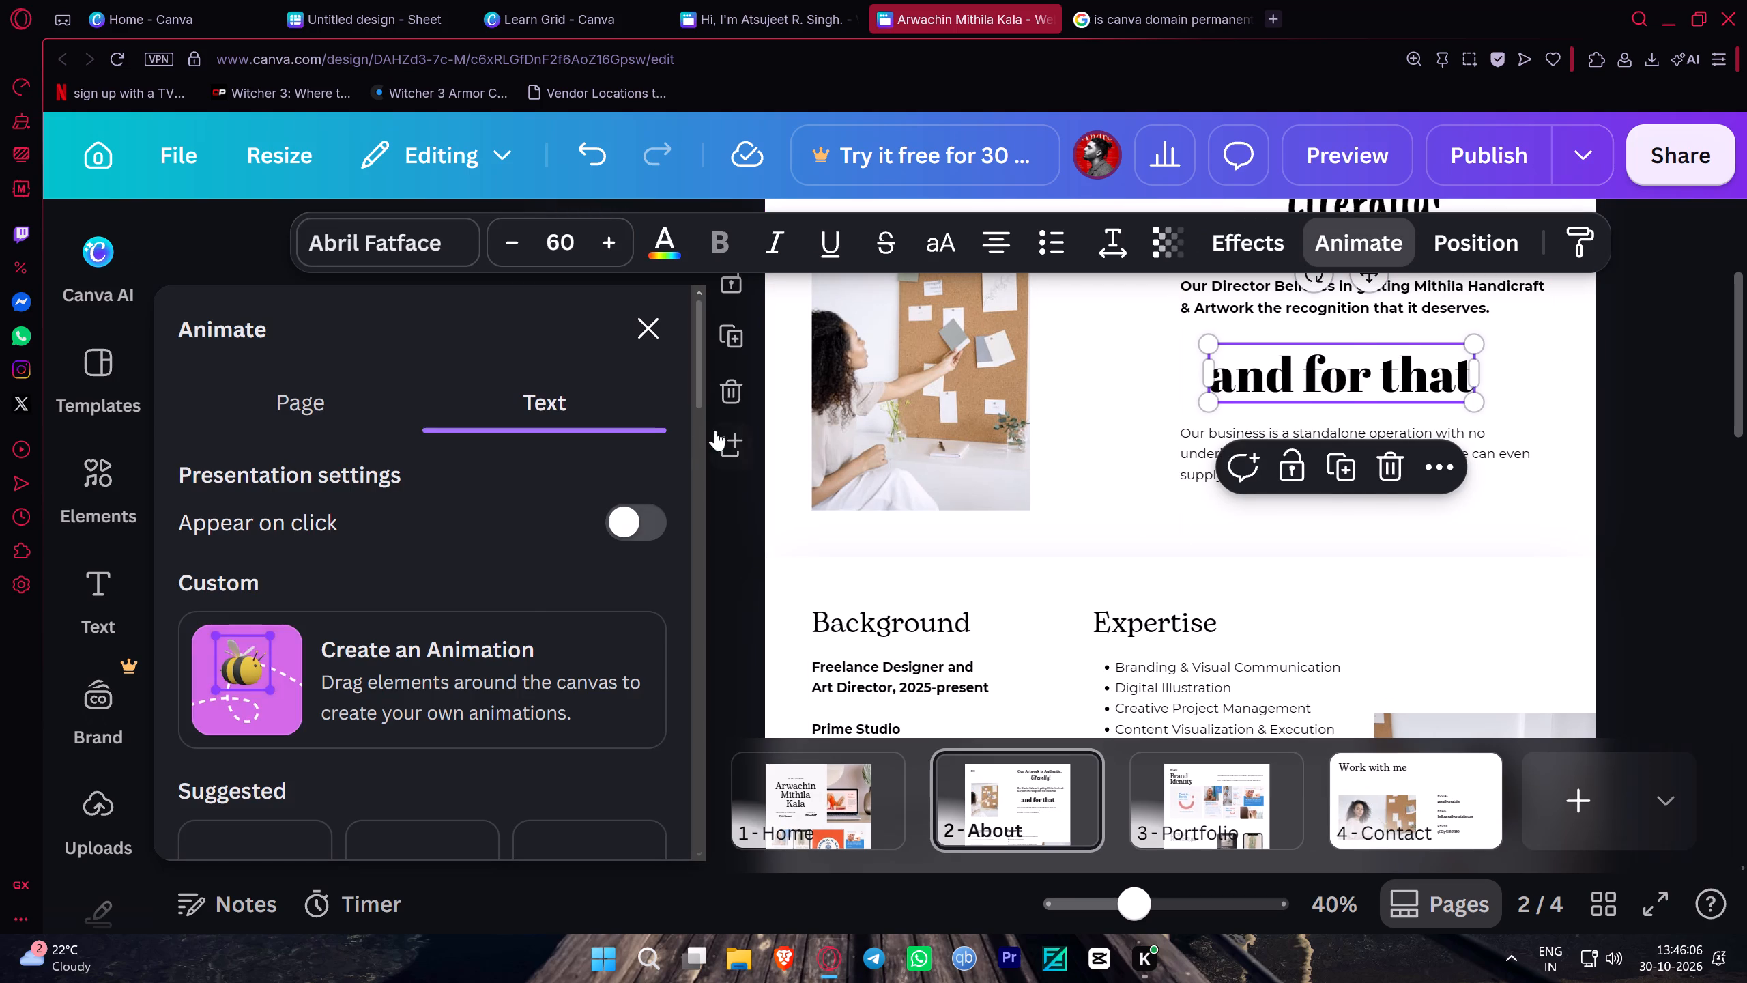
scroll(435, 622, "down", 1)
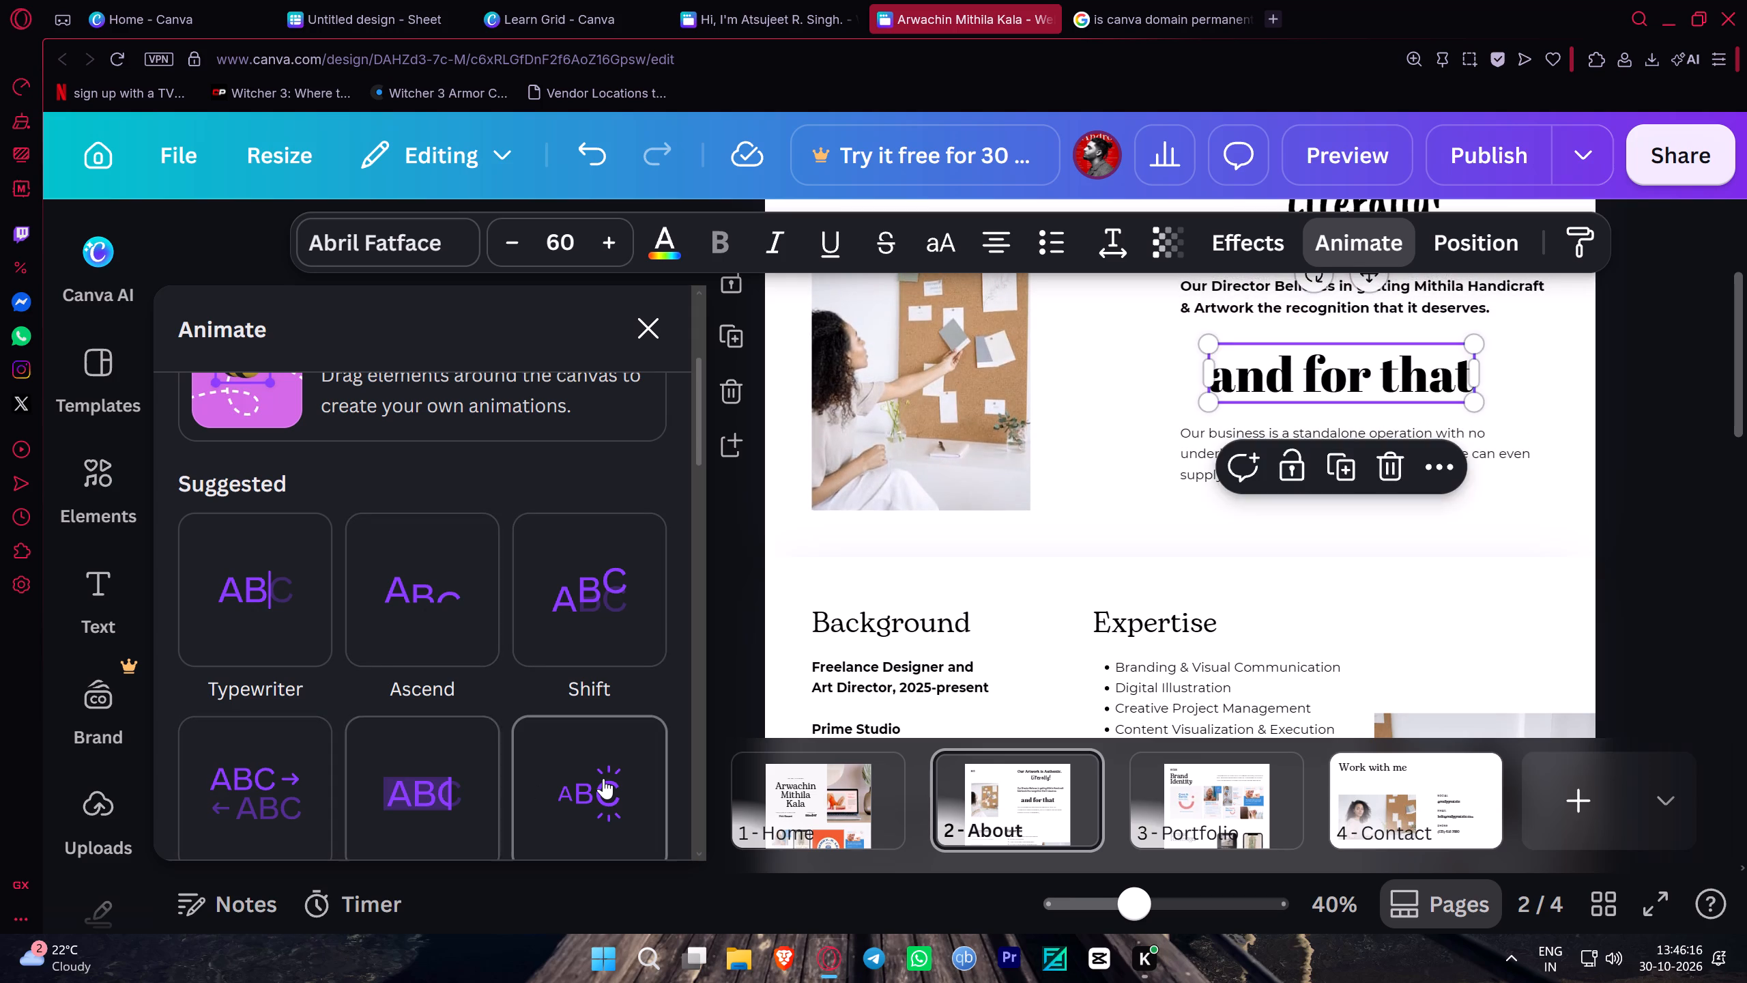
left_click(302, 770)
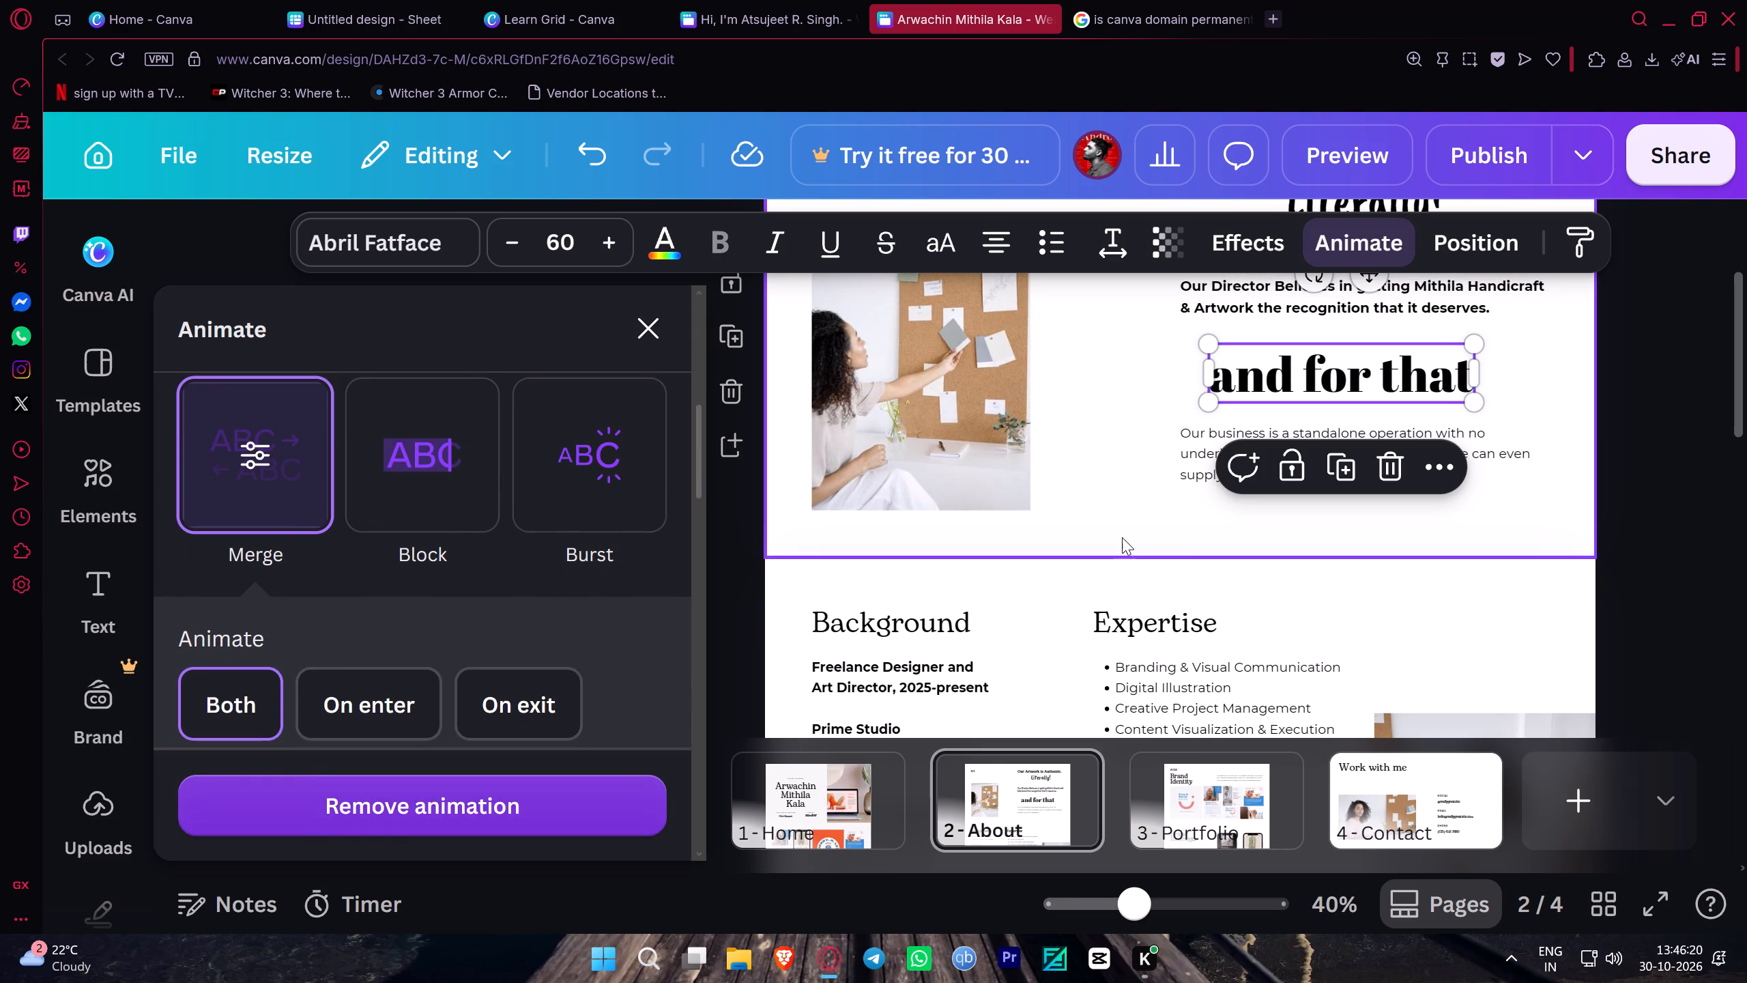
left_click(1131, 528)
Move the "and for that" text slightly down and to the right, just above the "Our business" paragraph.
left_click_drag(1338, 362, 1330, 356)
left_click_drag(1331, 378, 1344, 384)
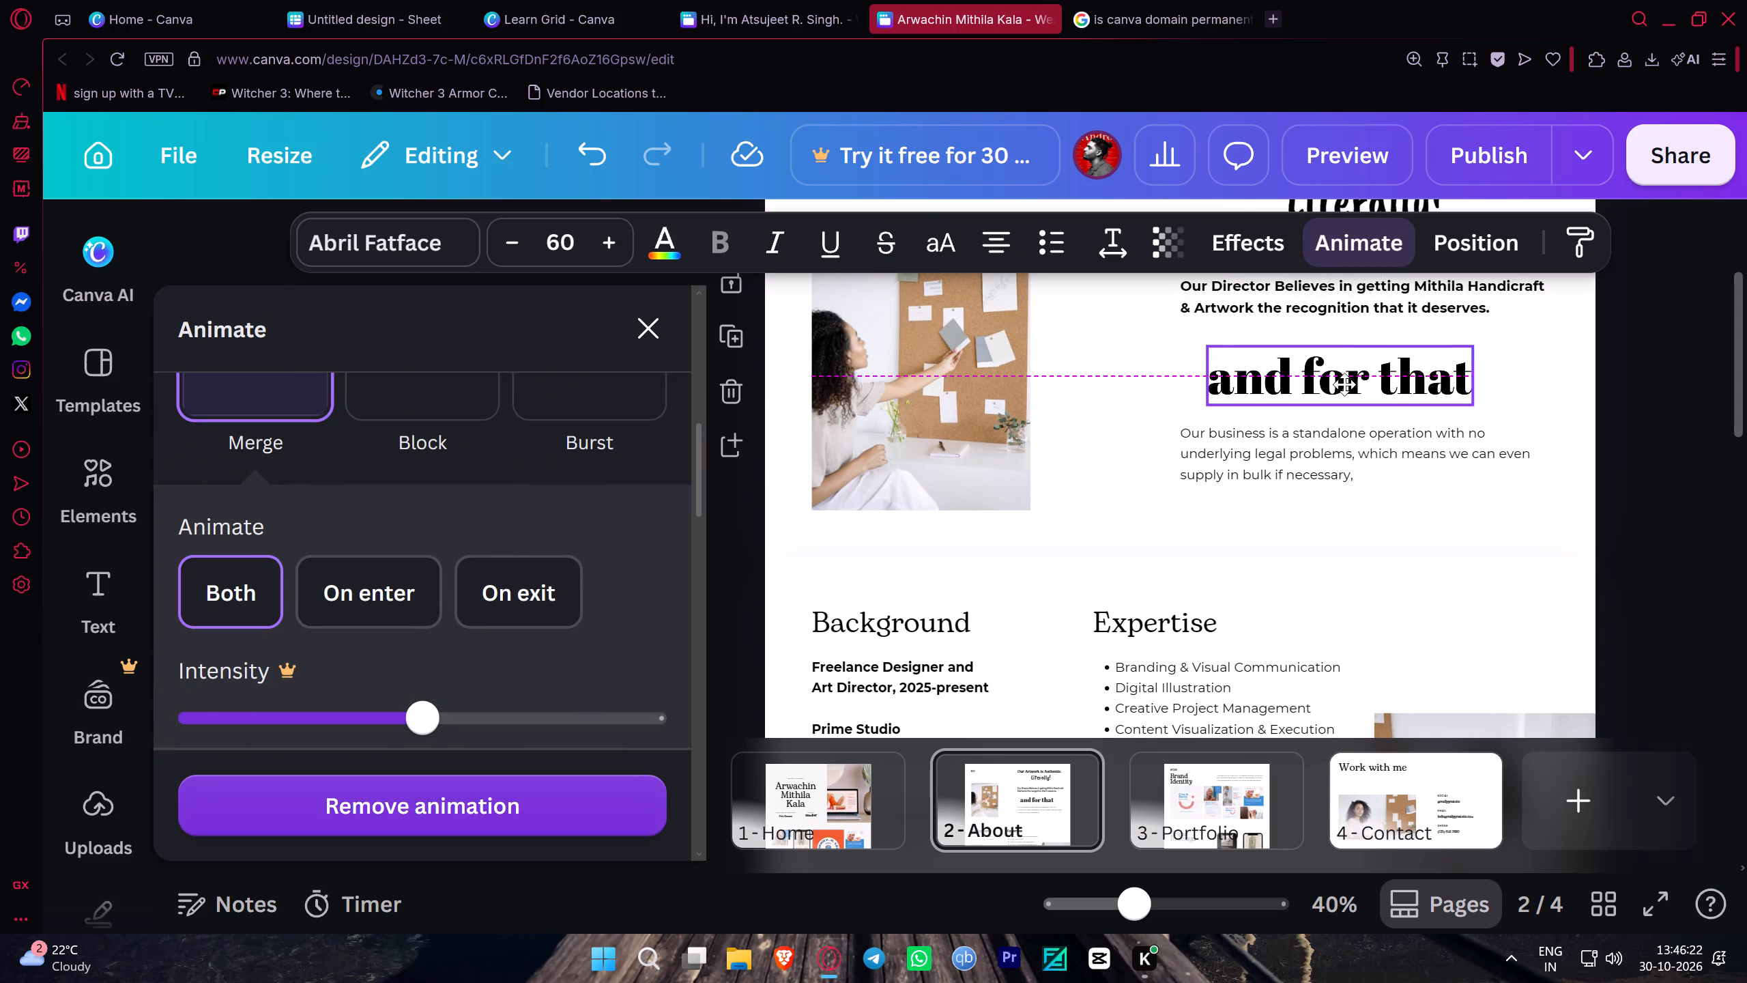
left_click_drag(1344, 384, 1348, 388)
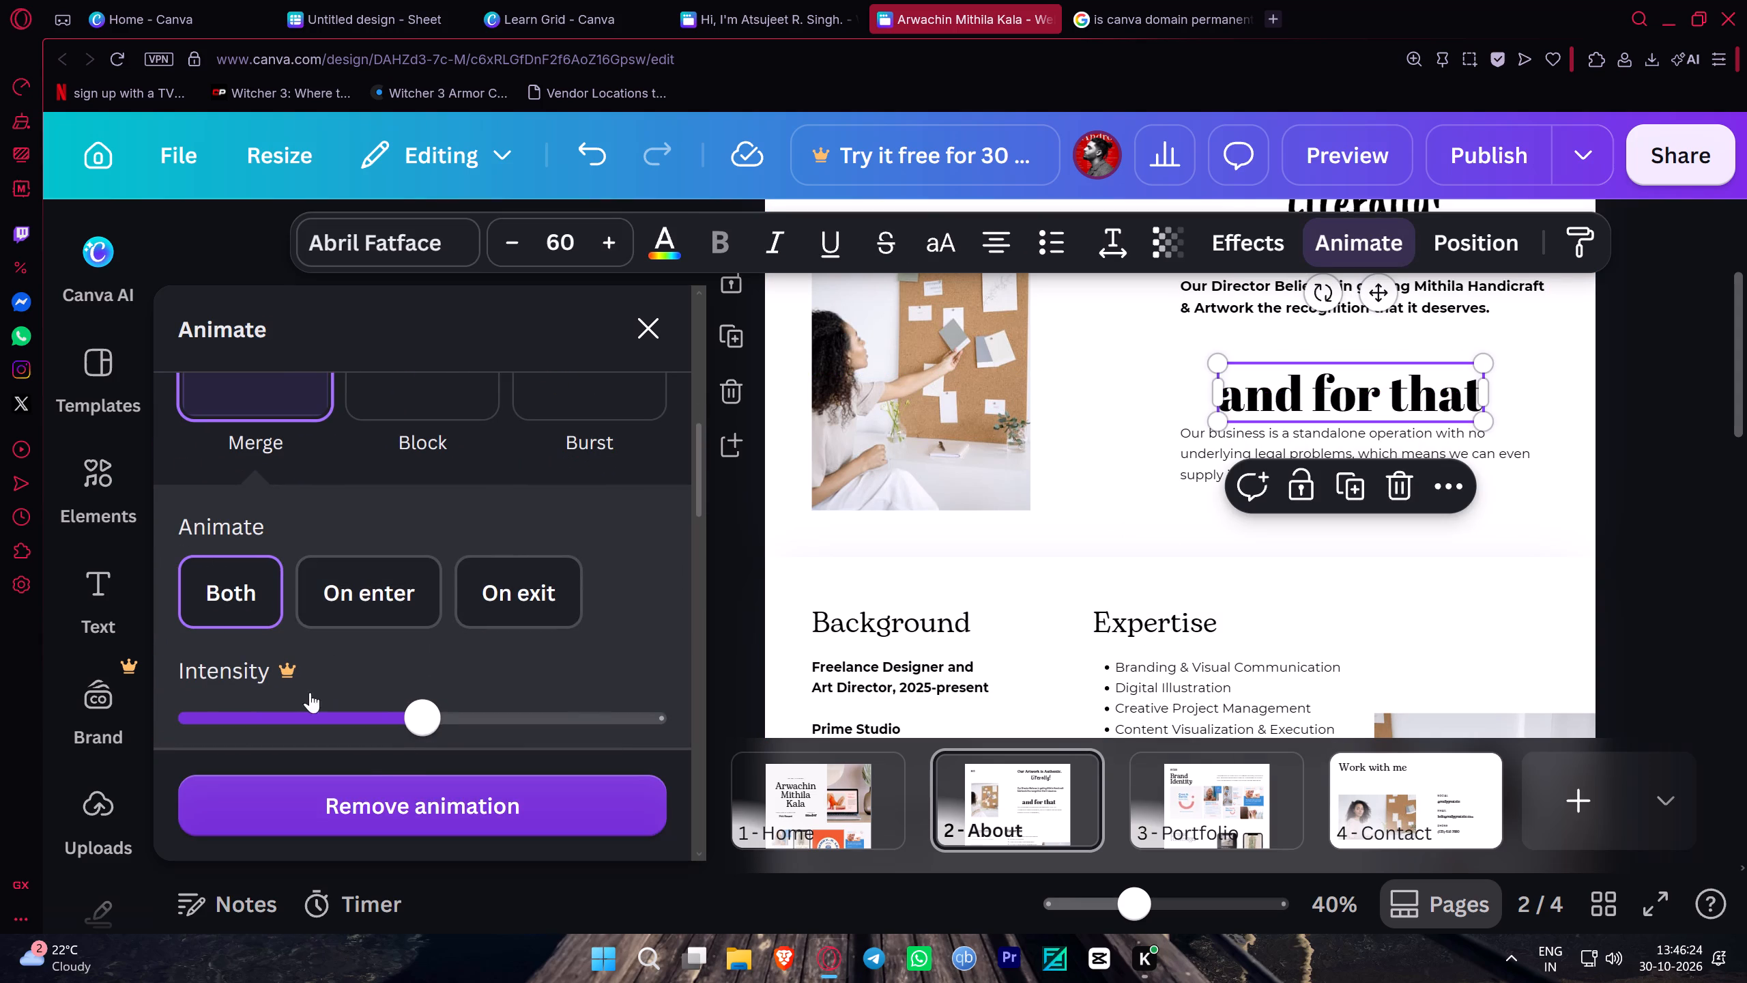
Review the text animation options and reselect the "and for that" text to examine its Merge settings.
scroll(374, 780, "up", 1)
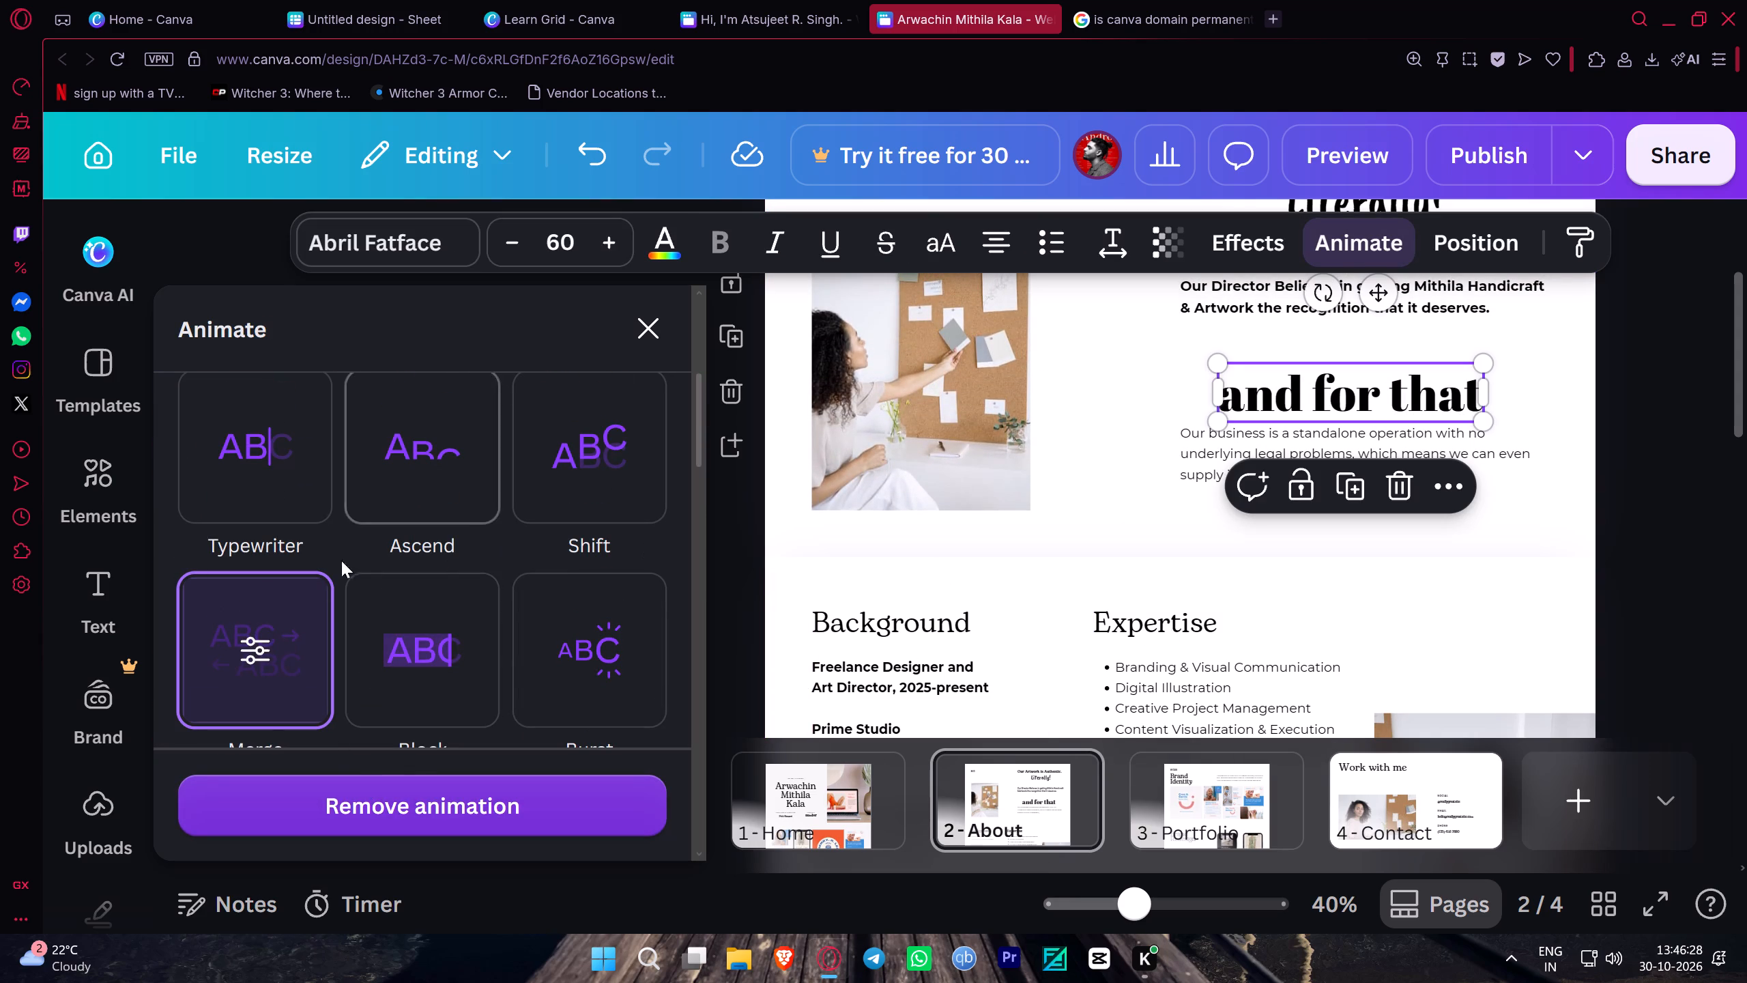
left_click(990, 581)
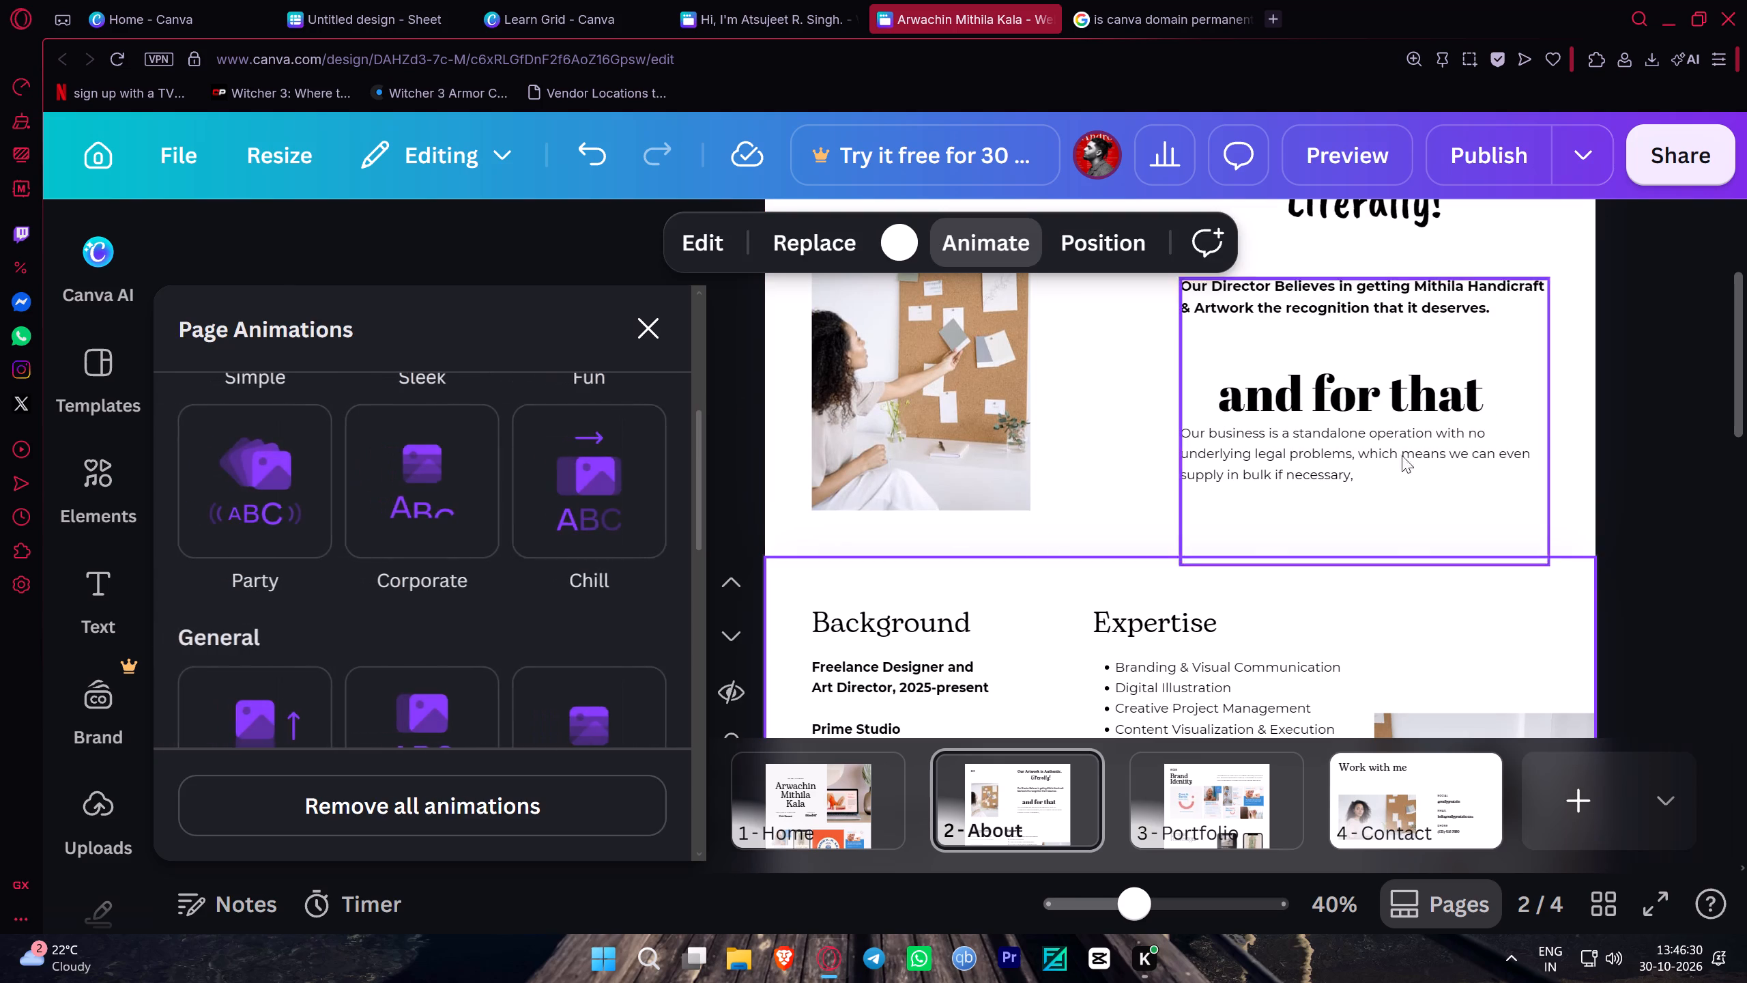
left_click(1344, 371)
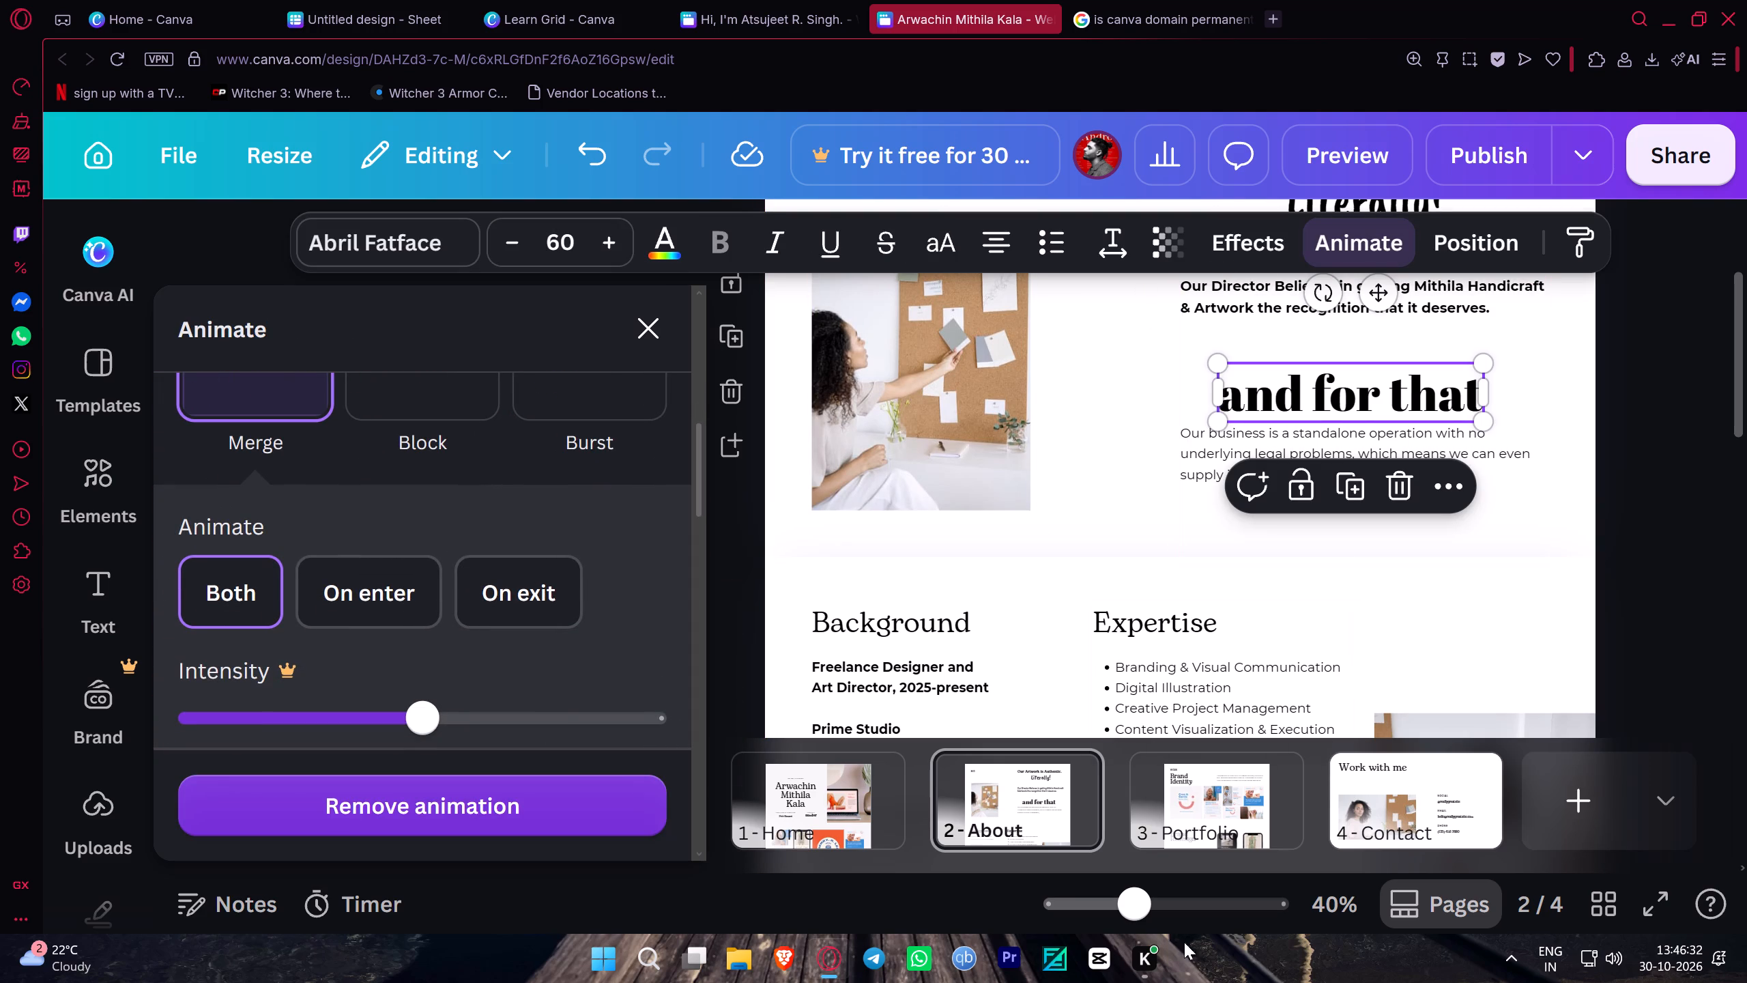